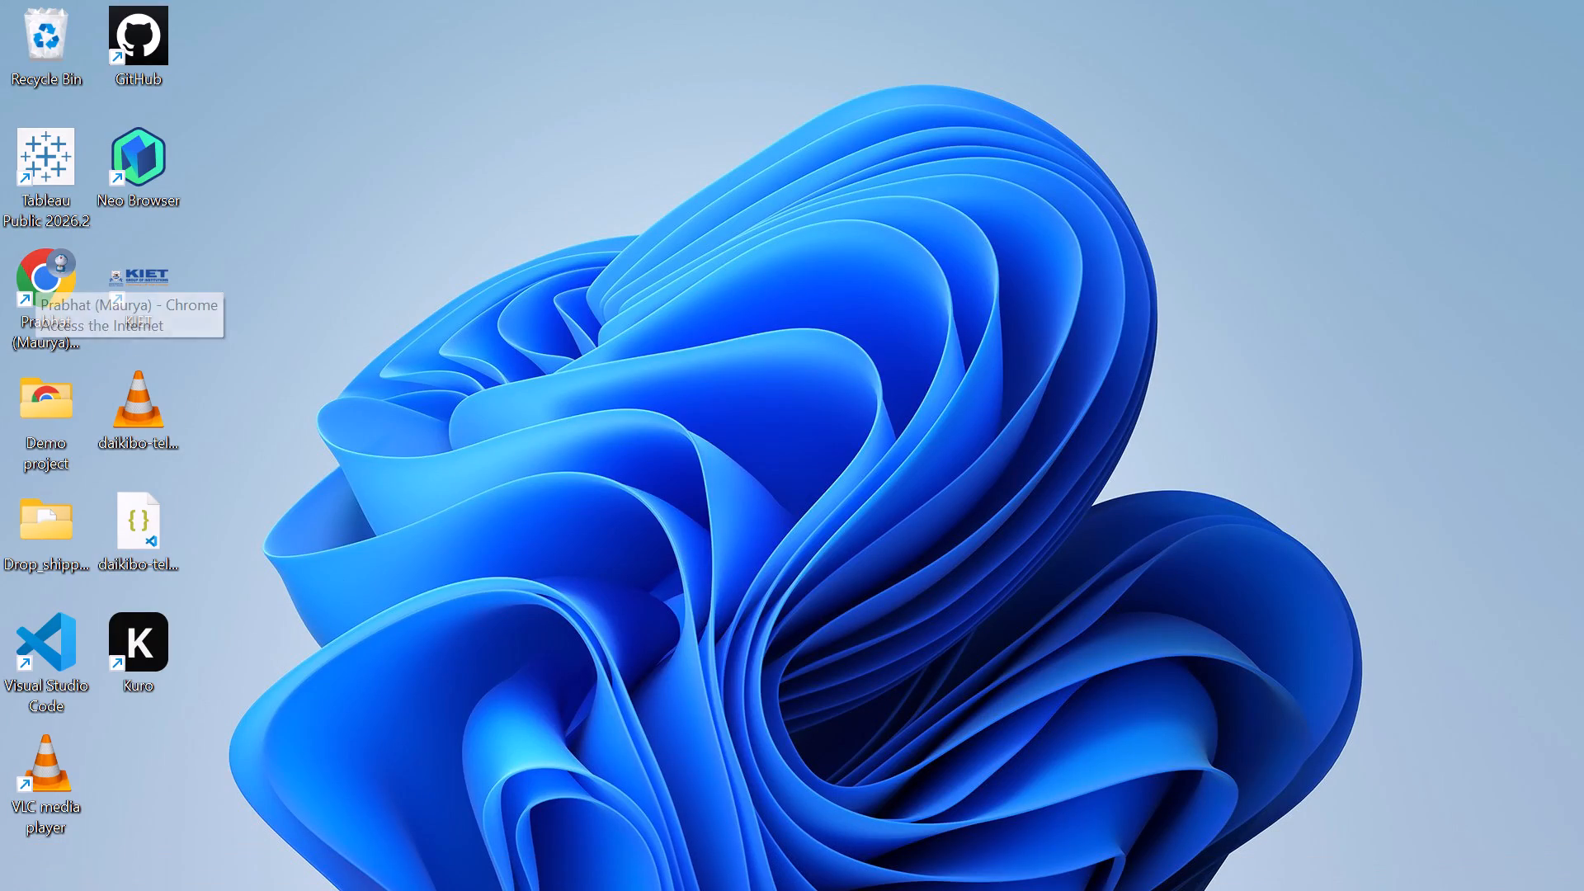
Launch Chrome from the desktop and go to the Canva website.
{"action": "double_click", "coordinate": [49, 280]}
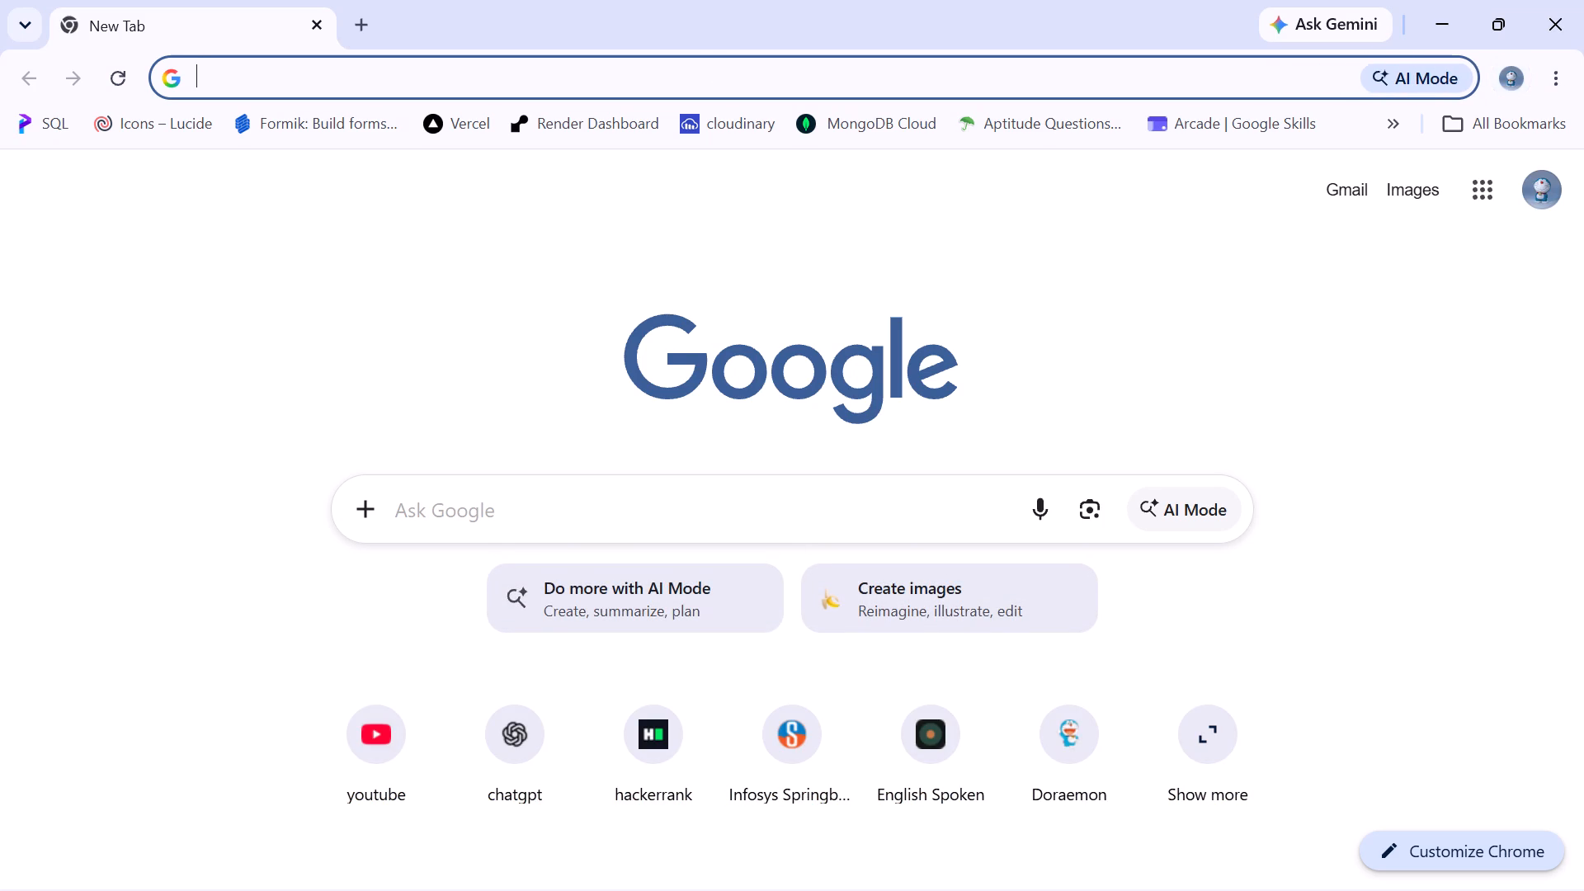
{"action": "left_click", "coordinate": [665, 80]}
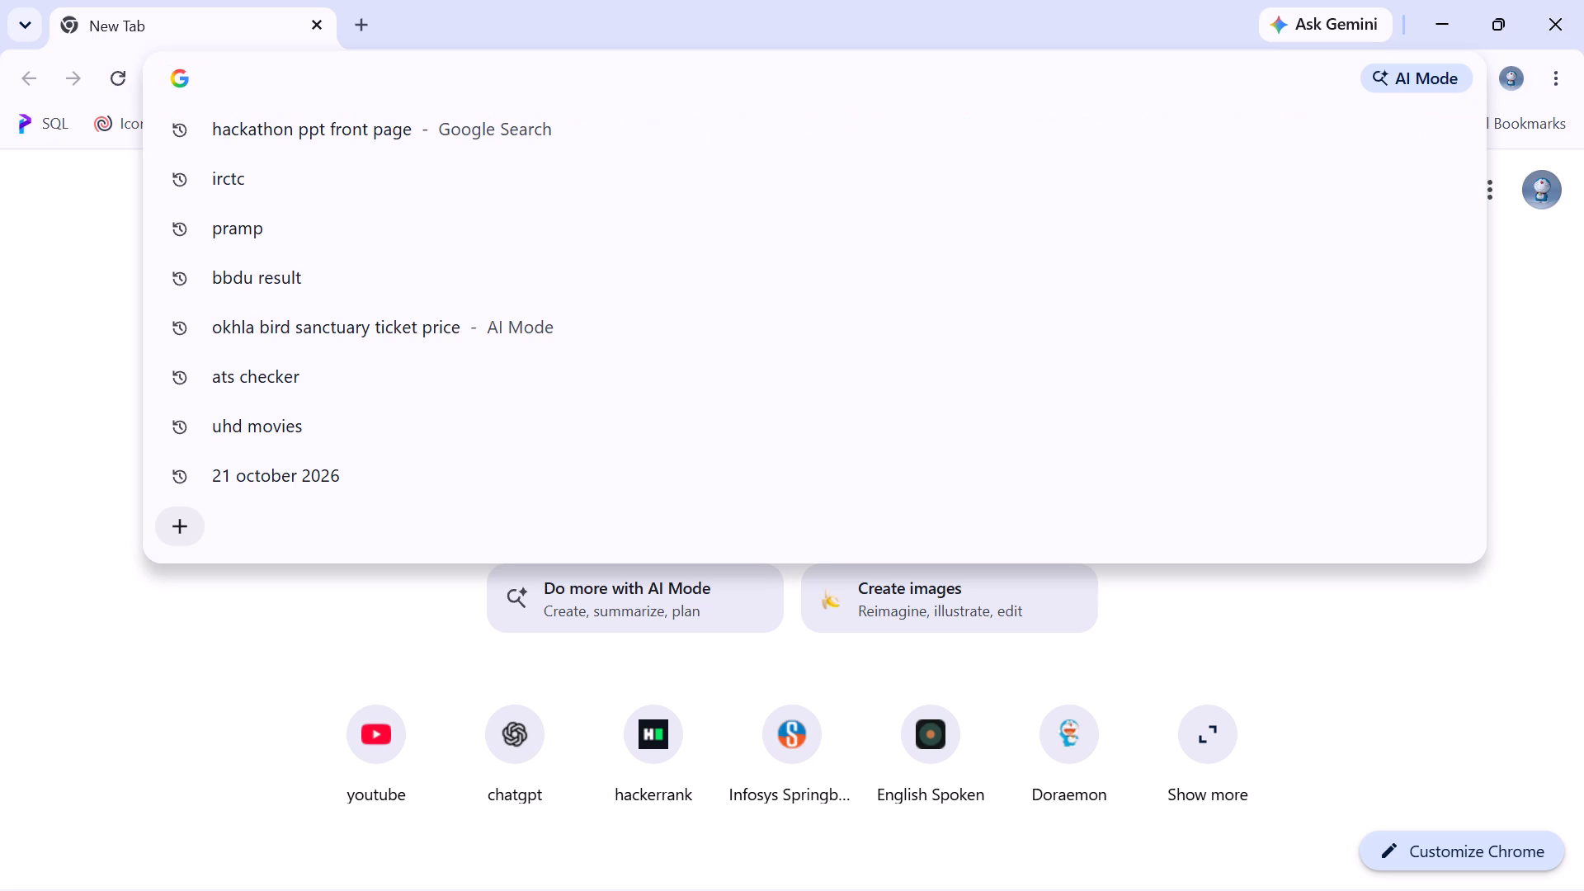
{"action": "type", "text": "can"}
{"action": "key", "text": "Return"}
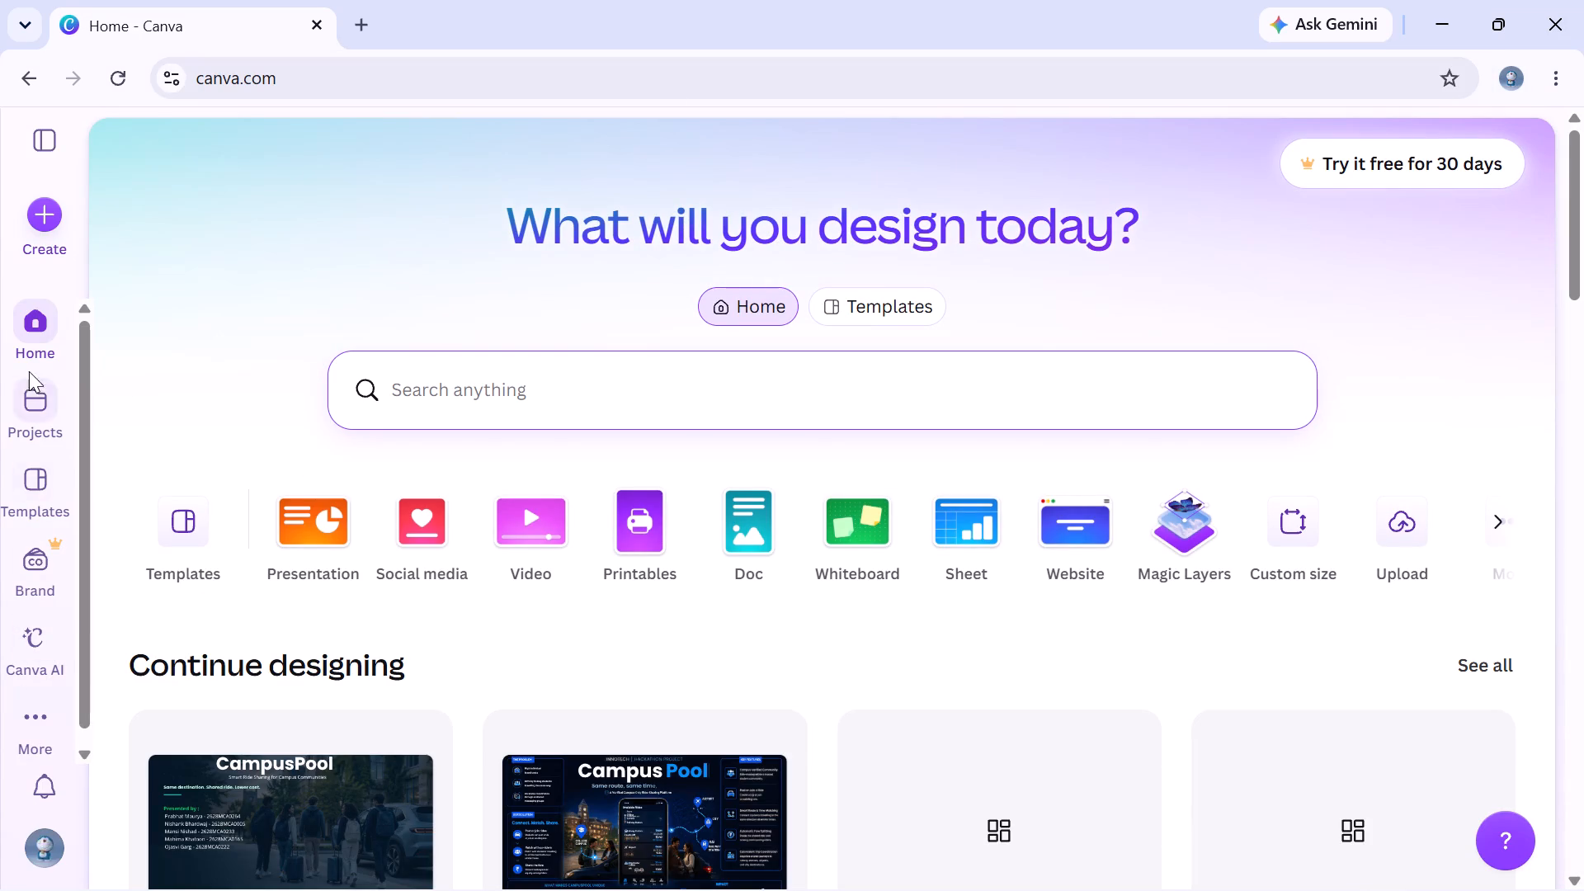
Open the CampusPool Hackathon Pitch presentation from the recent designs in the Canva projects.
{"action": "left_click", "coordinate": [26, 400]}
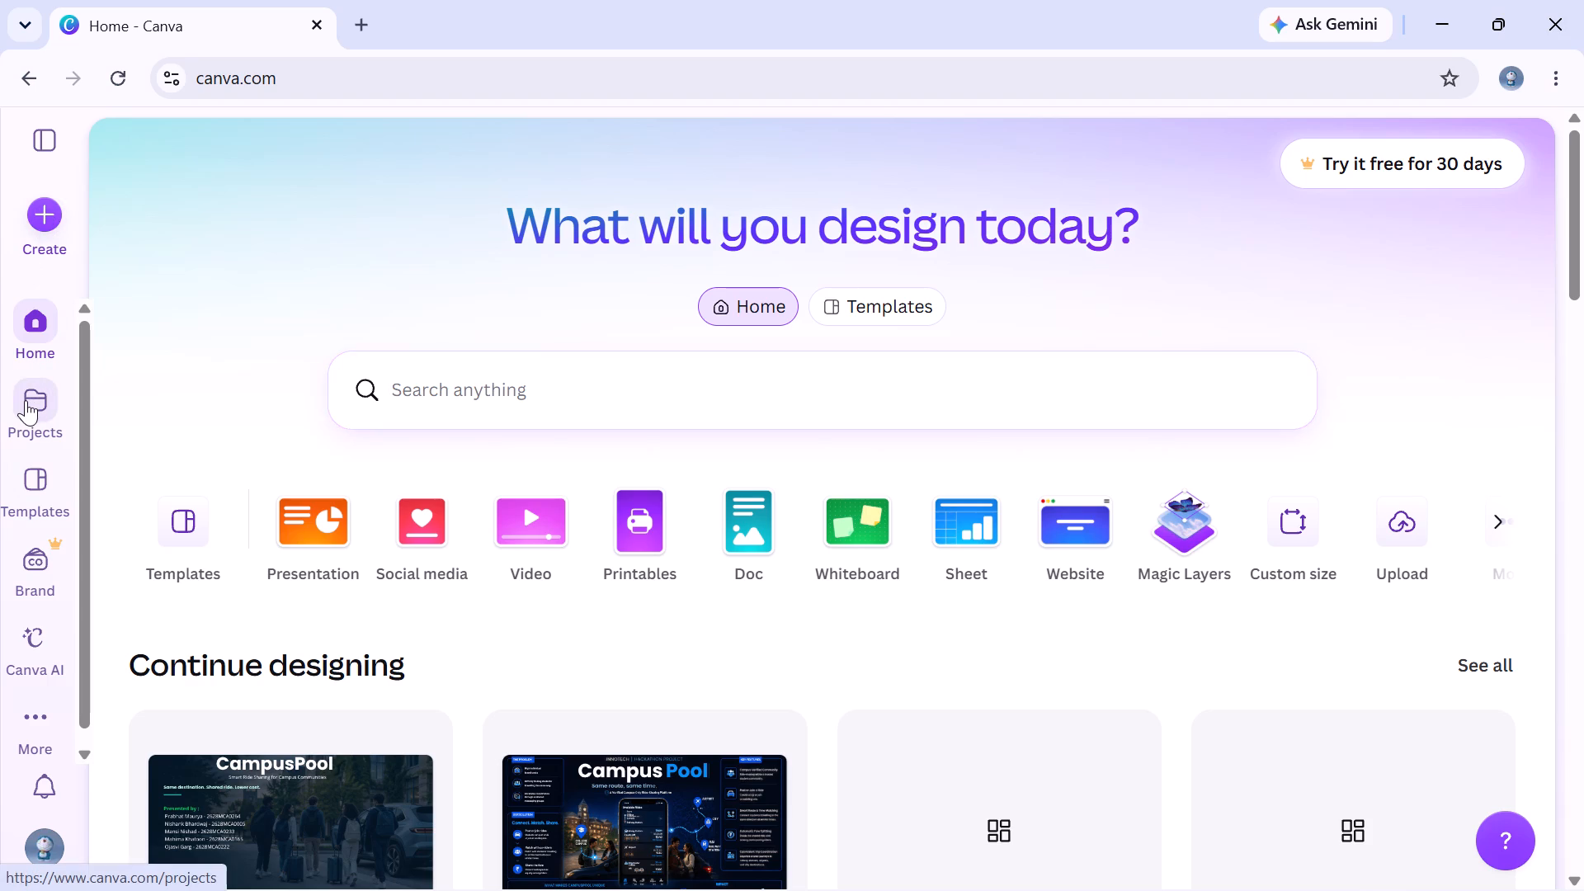
{"action": "scroll", "coordinate": [388, 523], "scroll_direction": "down", "scroll_amount": 1}
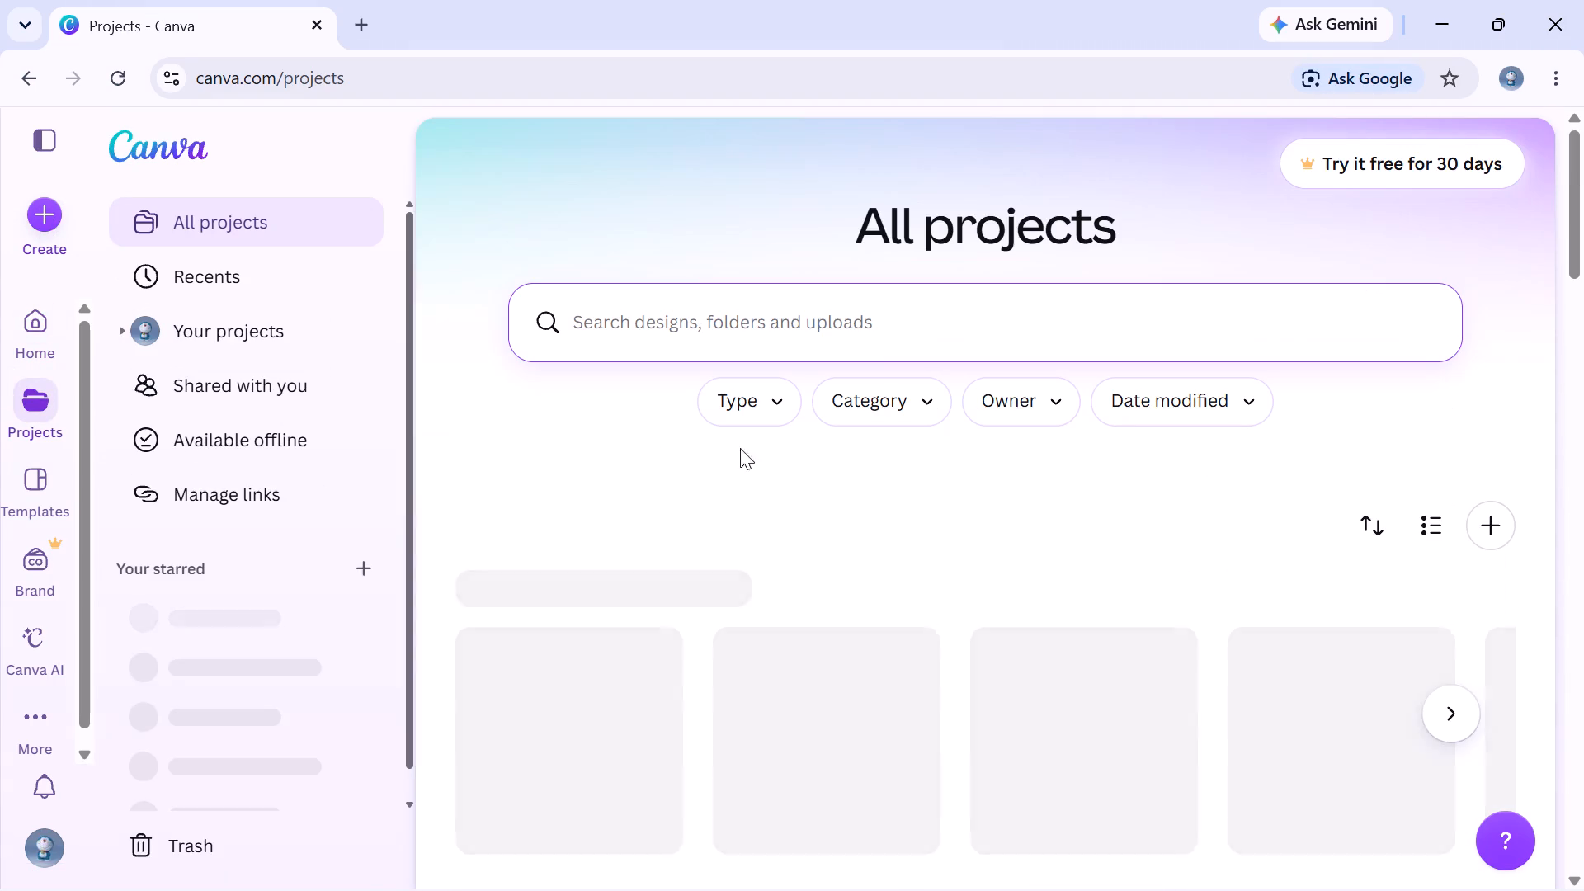
{"action": "scroll", "coordinate": [784, 522], "scroll_direction": "down", "scroll_amount": 2}
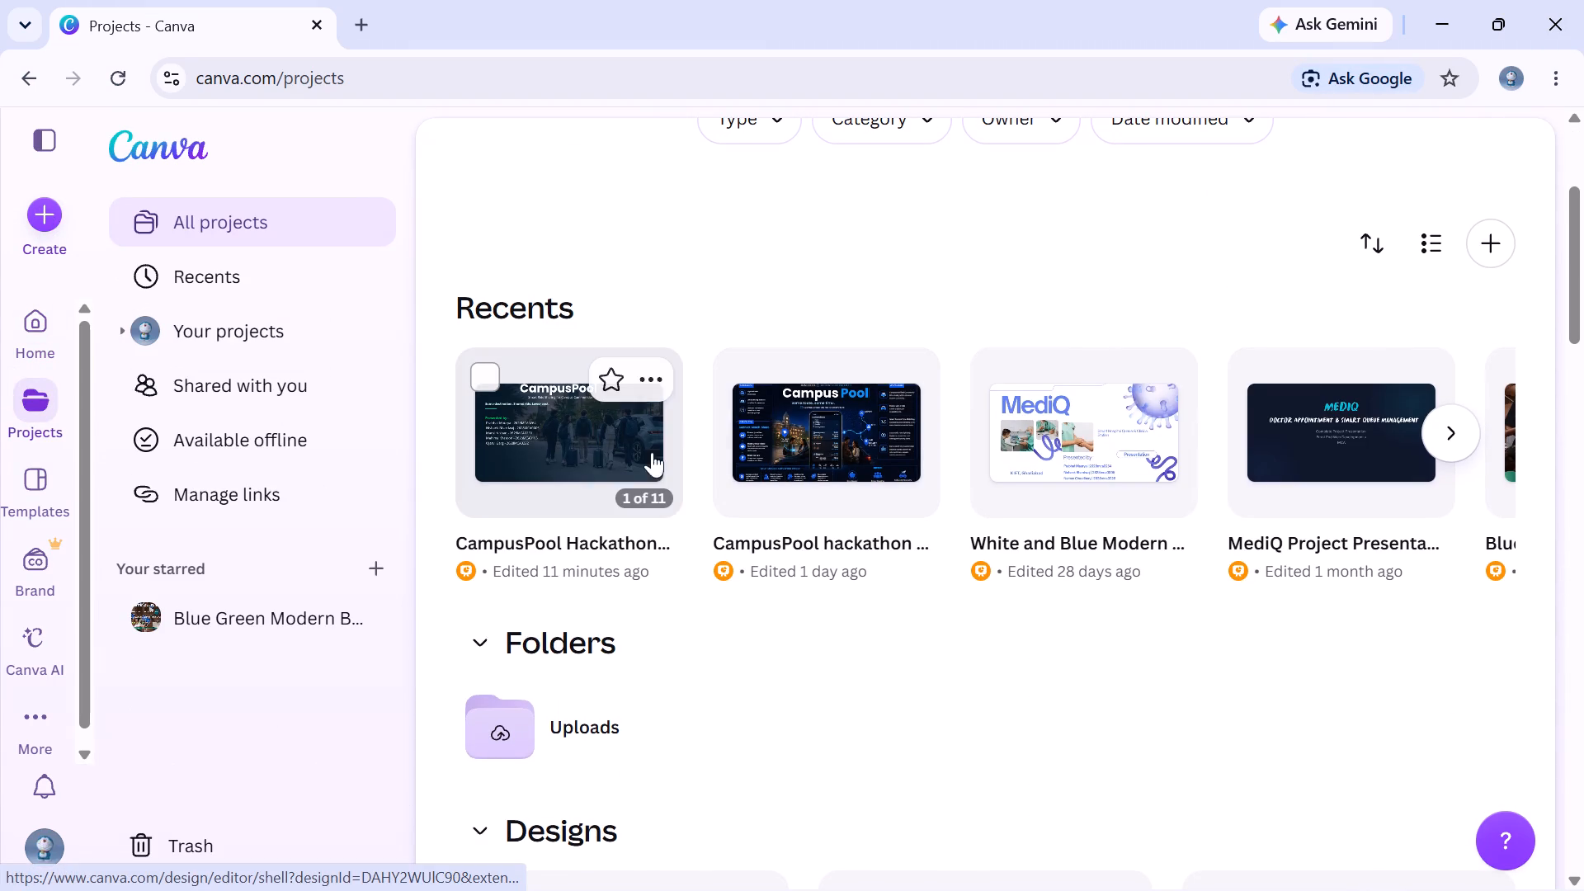
{"action": "left_click", "coordinate": [618, 446]}
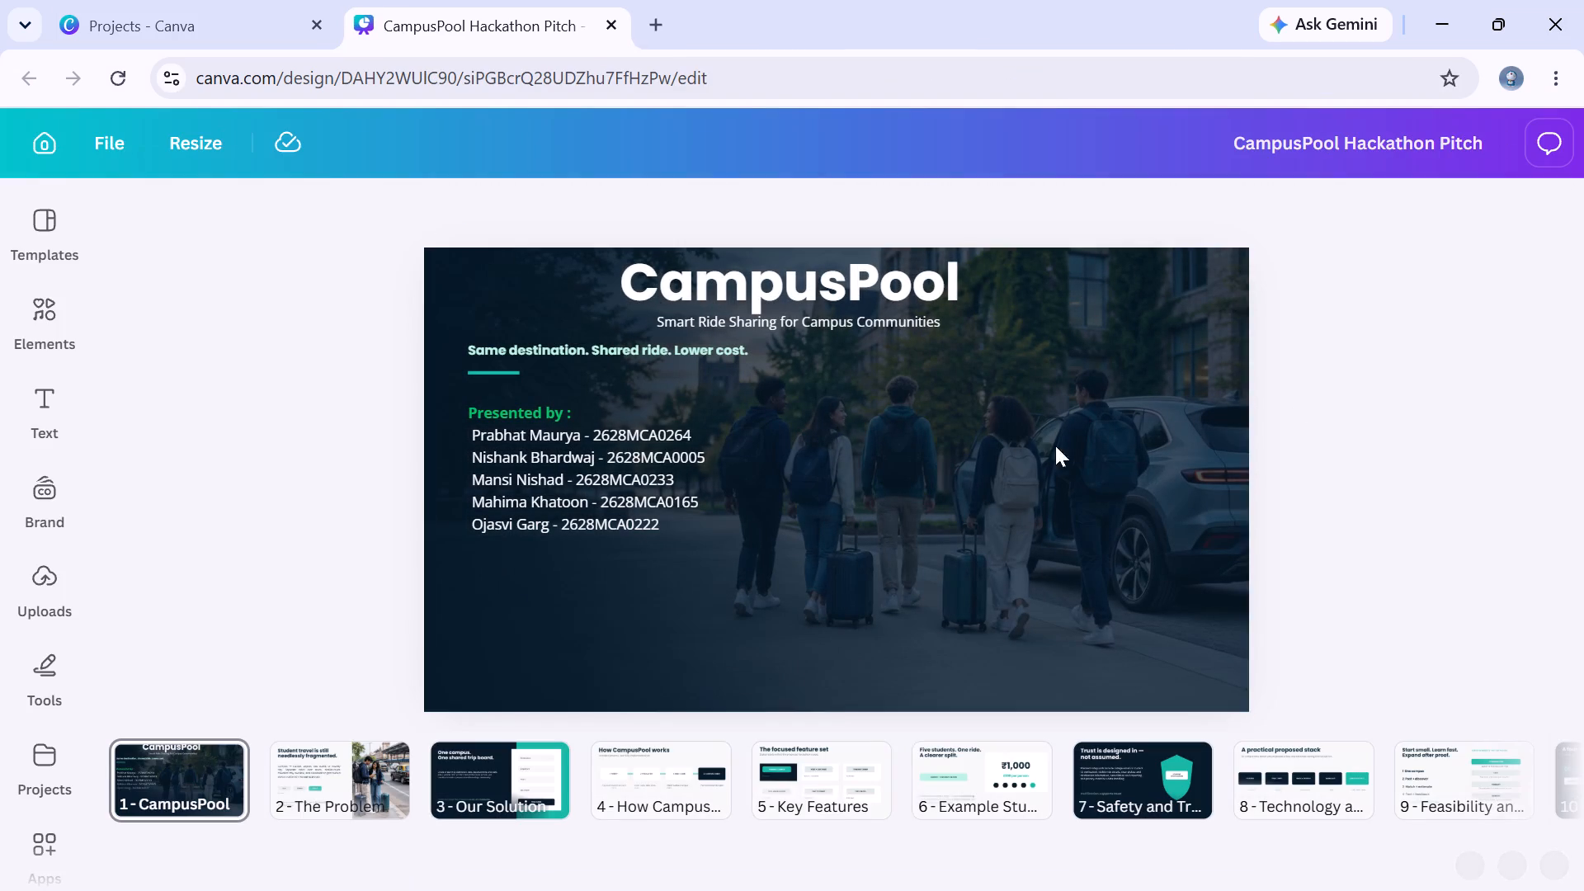
{"action": "left_click", "coordinate": [398, 515]}
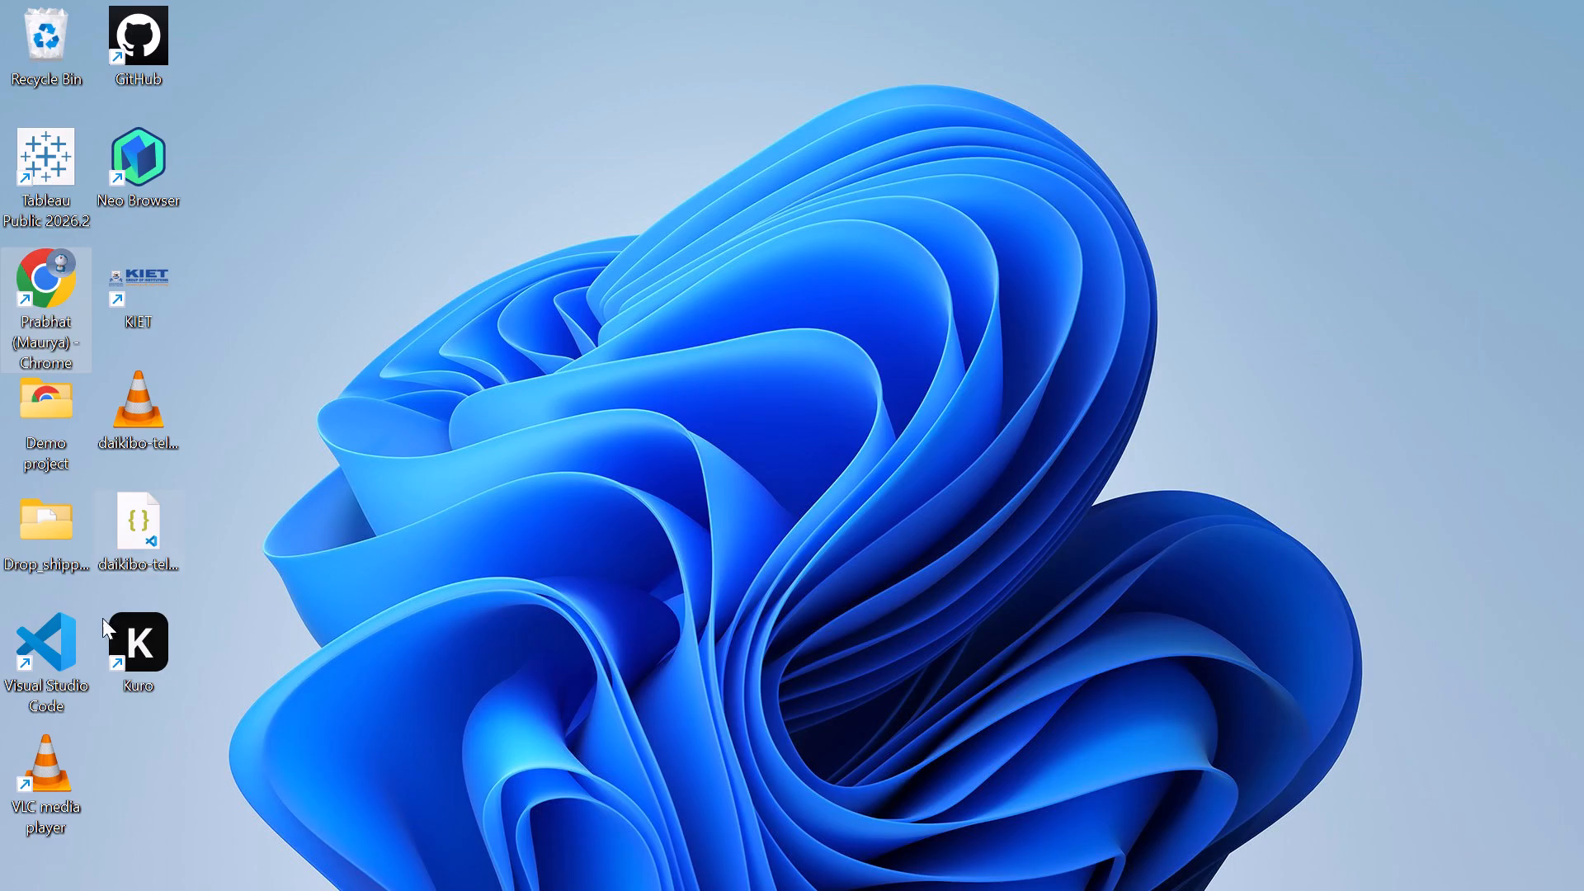
Switch to the desktop and launch the Kuro app.
{"action": "double_click", "coordinate": [139, 645]}
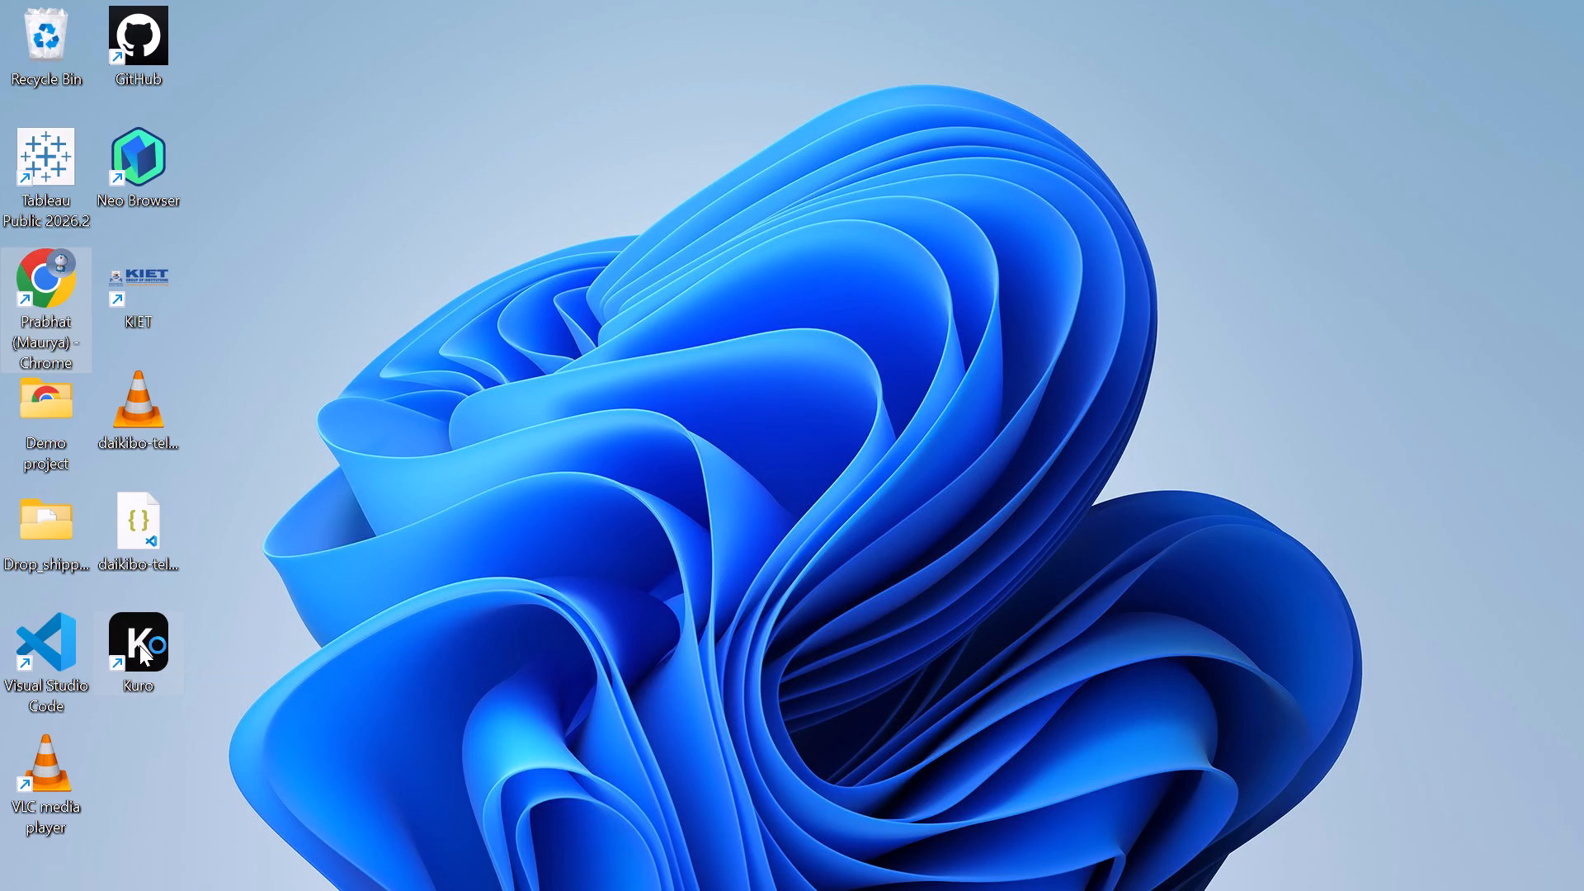
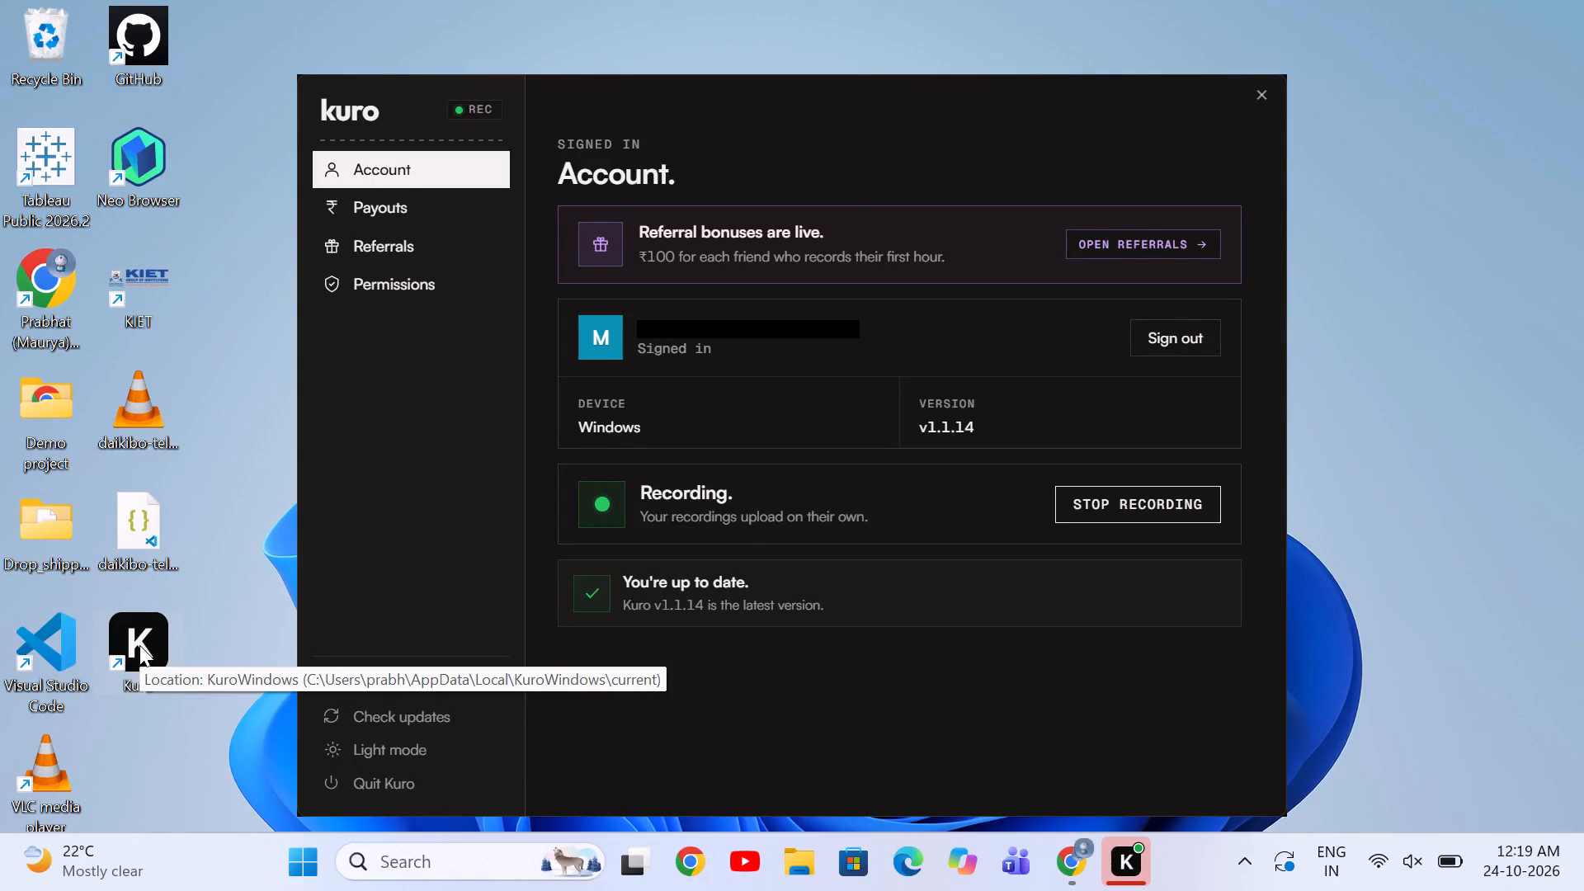
Switch back to the presentation in Chrome and narrow the "Presented by" text box on page 1 to the width of its name list.
{"action": "left_click", "coordinate": [1072, 867]}
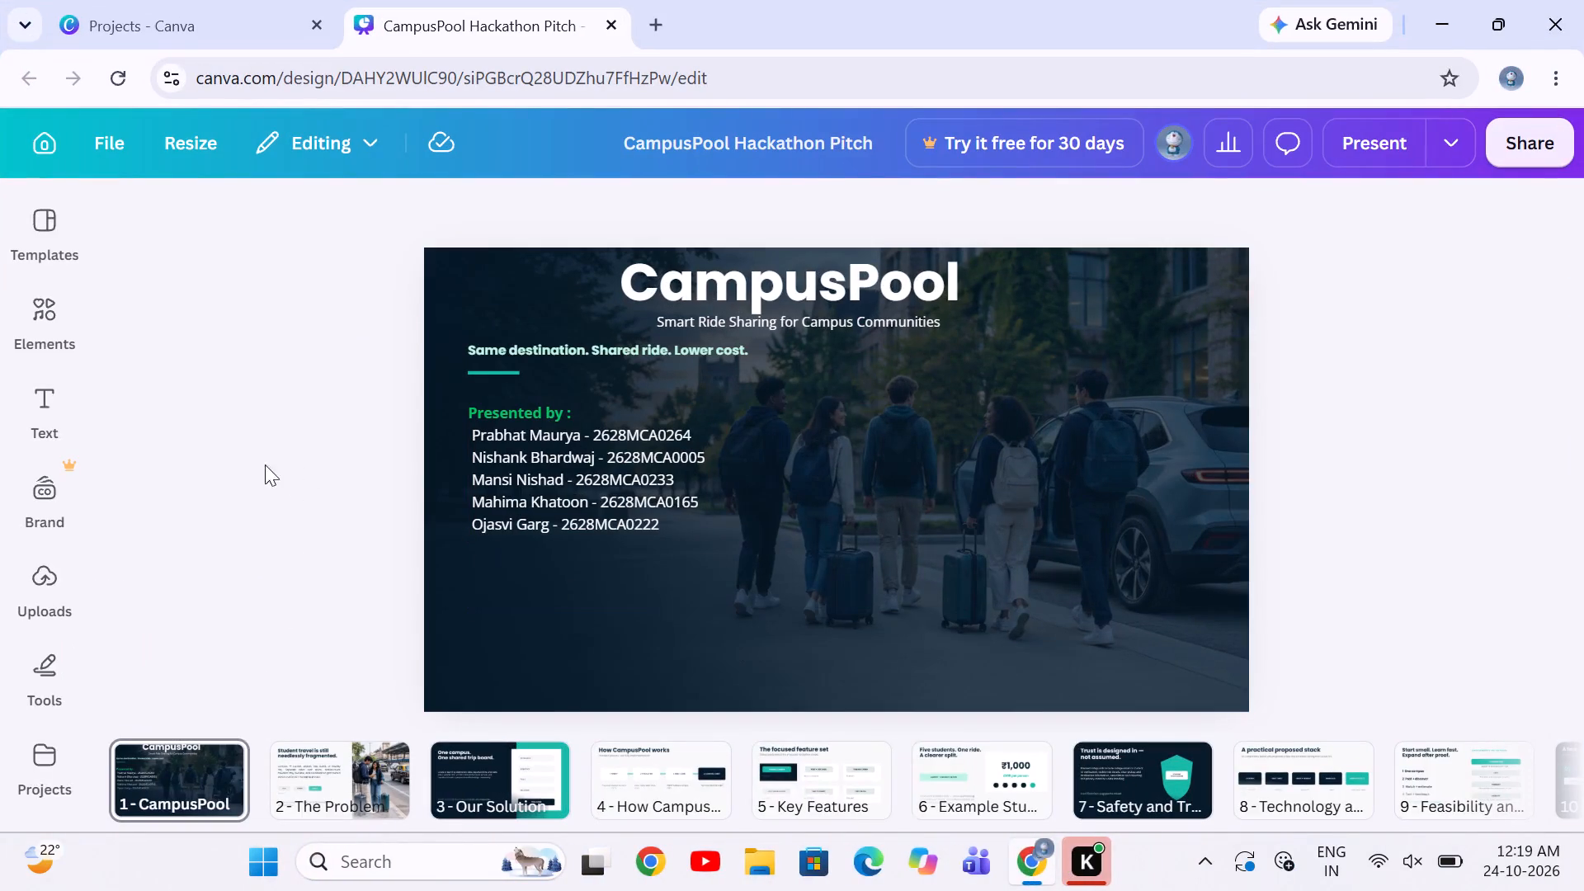
{"action": "left_click", "coordinate": [259, 469]}
{"action": "left_click", "coordinate": [869, 505]}
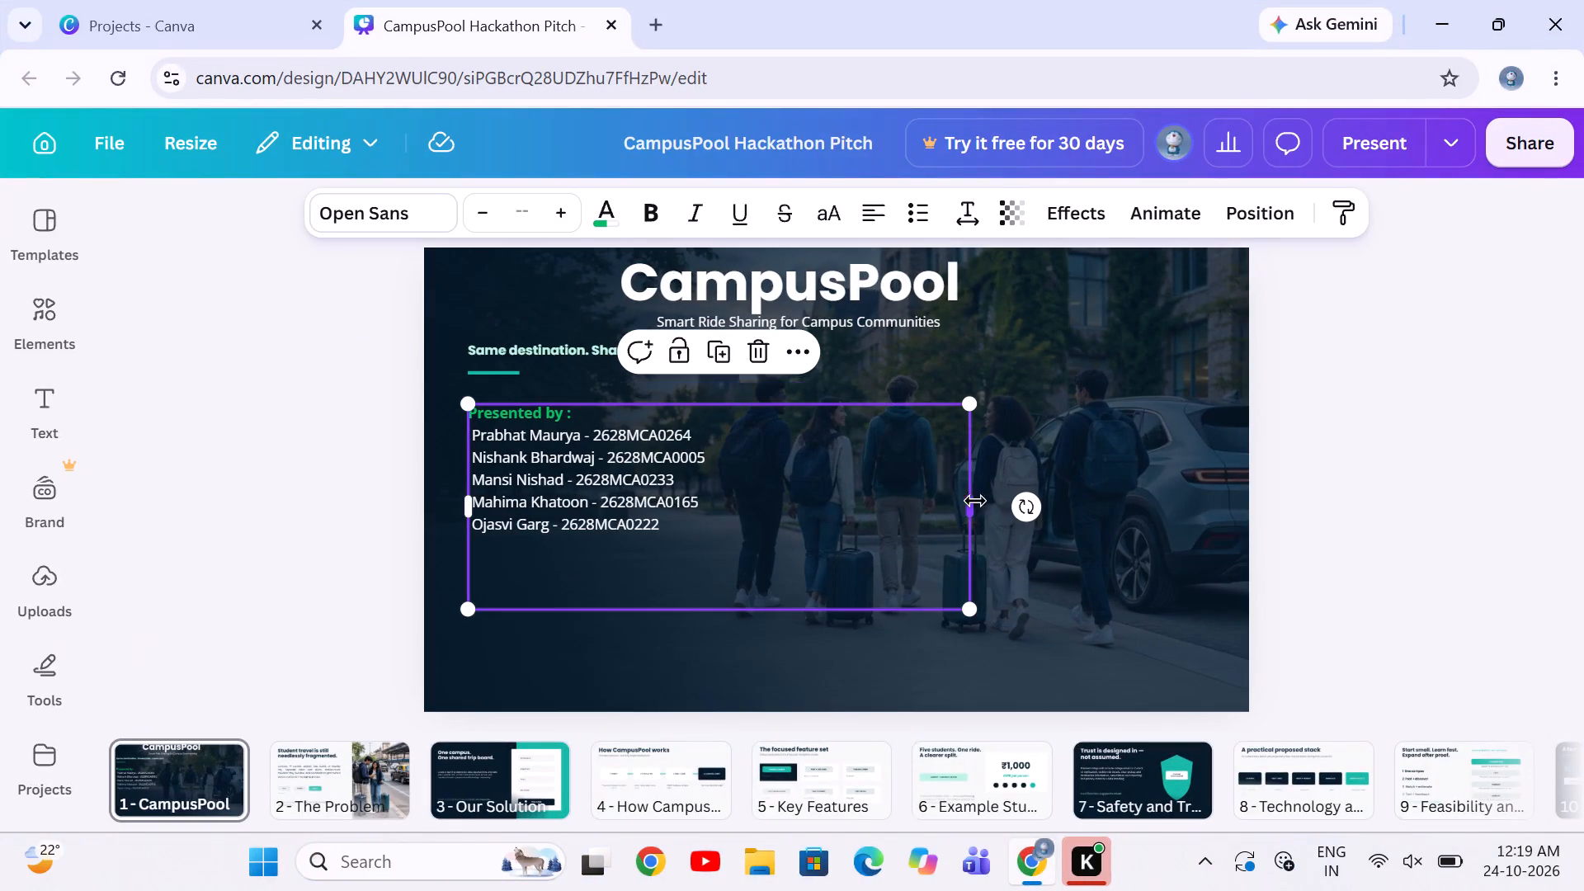
{"action": "left_click_drag", "start_coordinate": [974, 500], "coordinate": [721, 515]}
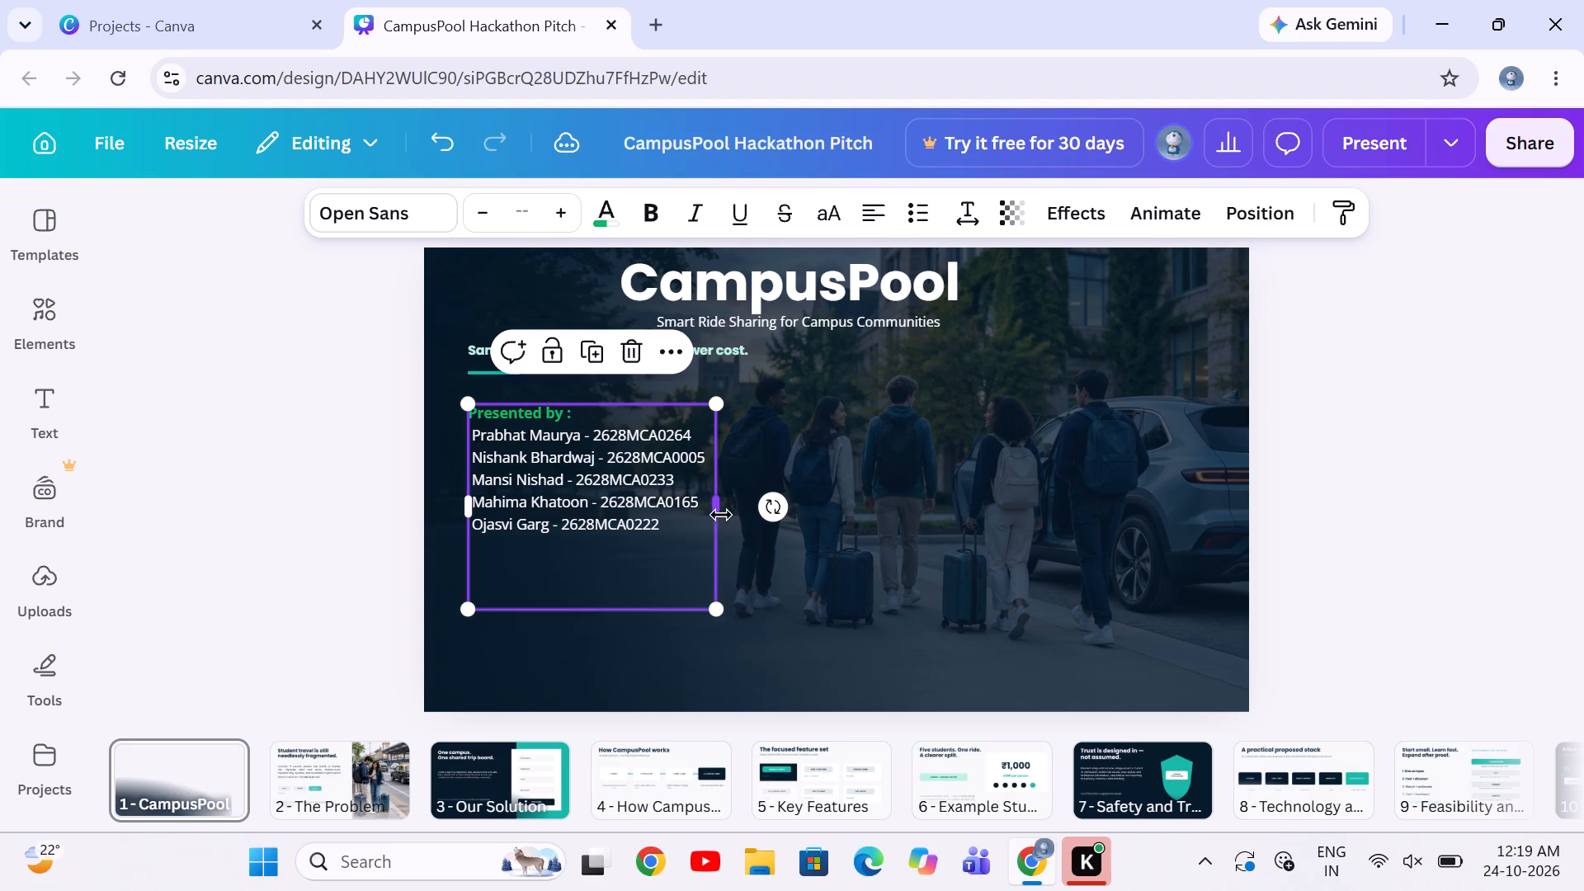
{"action": "left_click", "coordinate": [997, 507]}
{"action": "left_click", "coordinate": [1388, 422]}
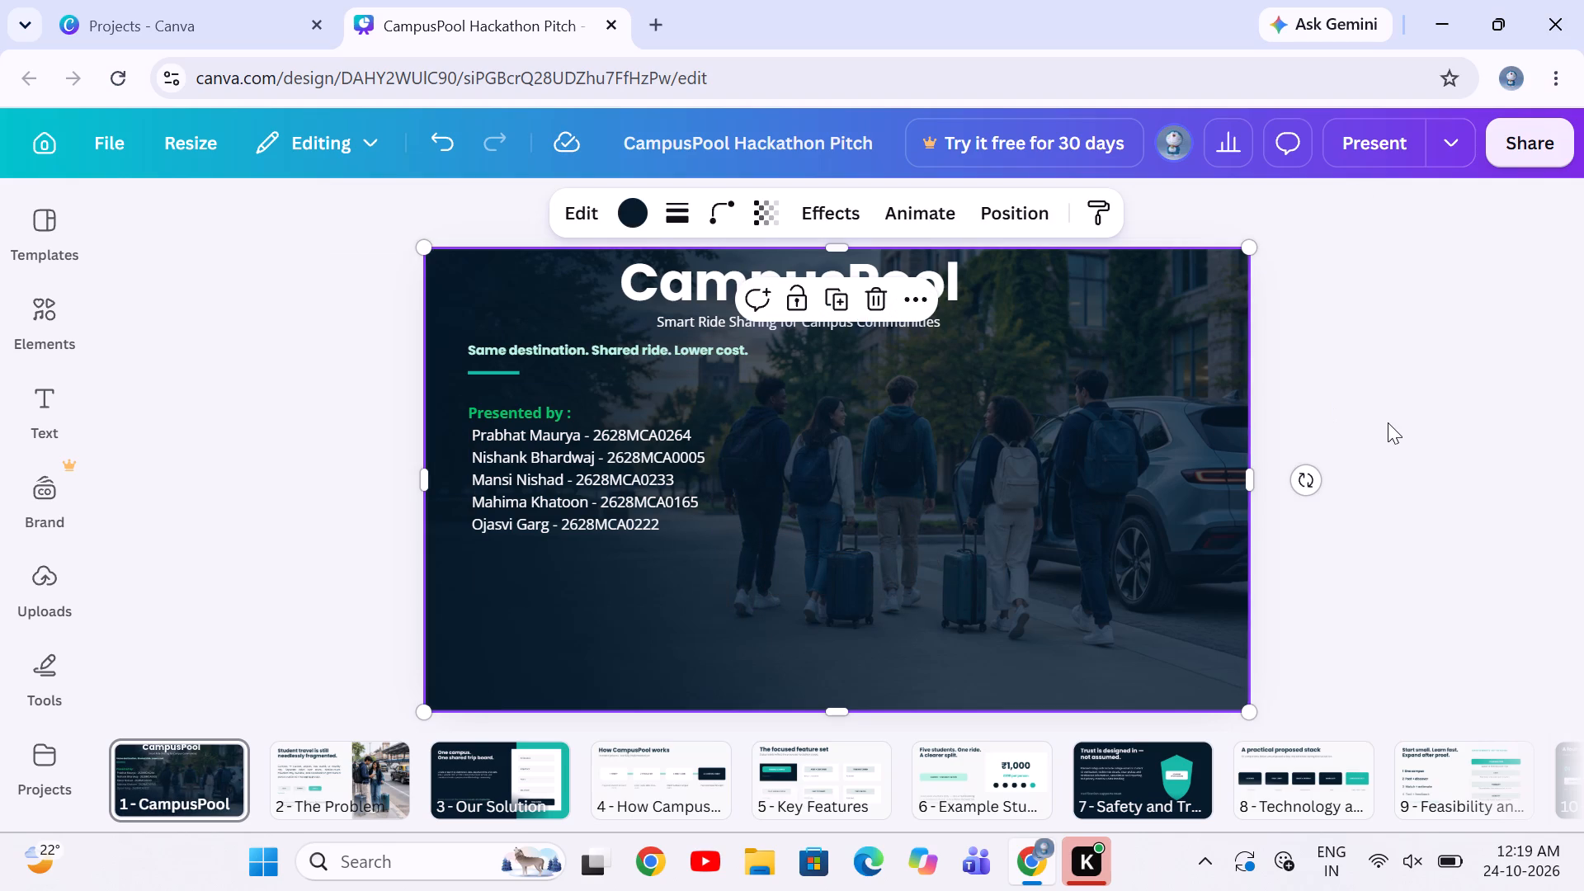
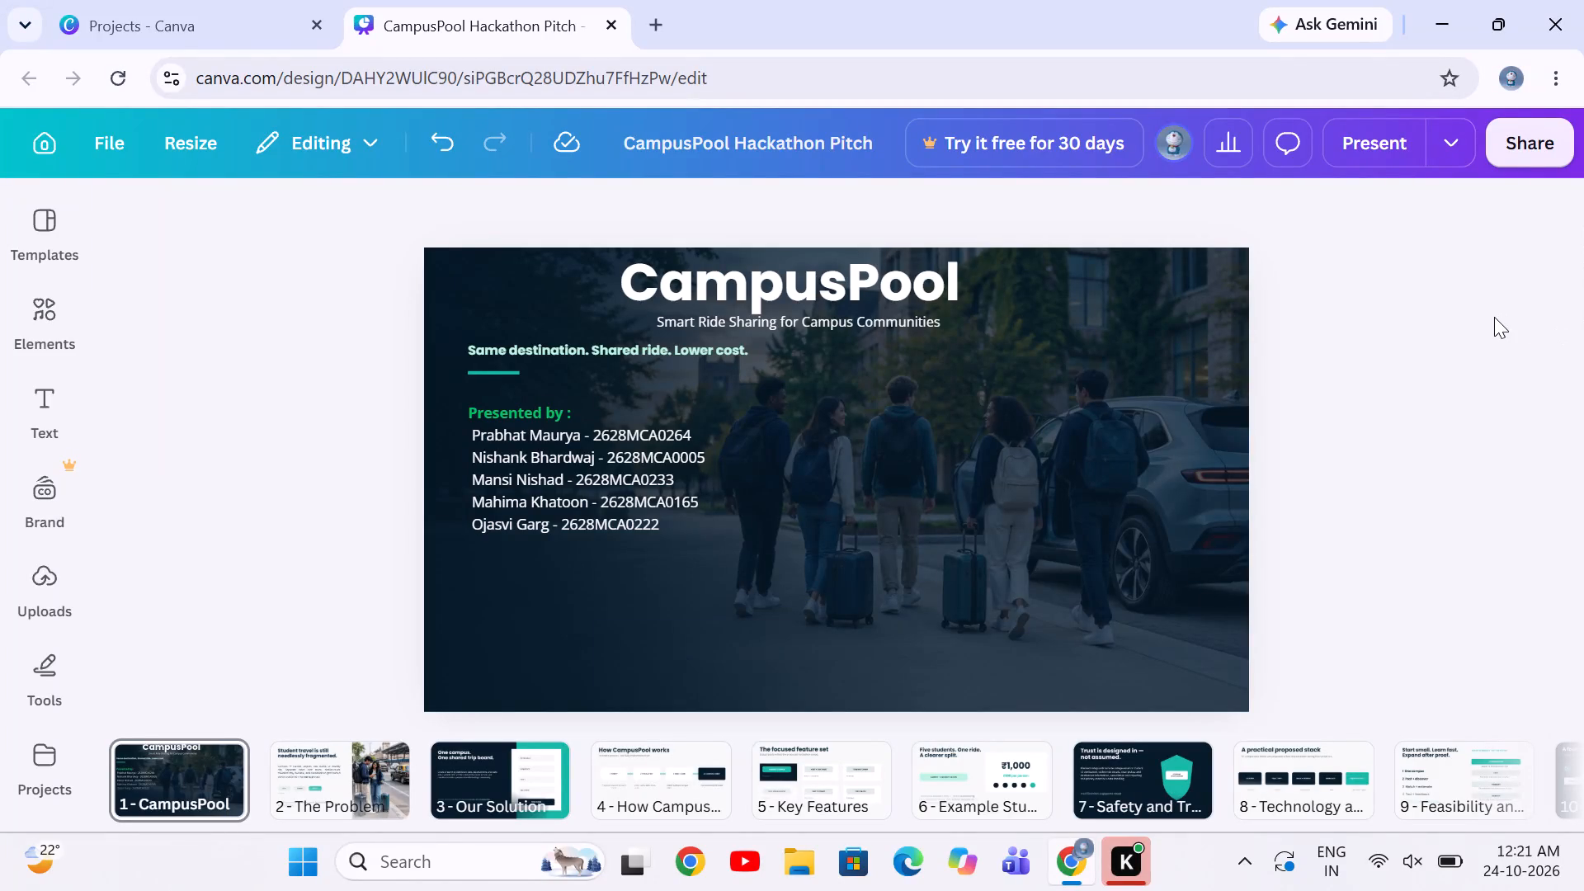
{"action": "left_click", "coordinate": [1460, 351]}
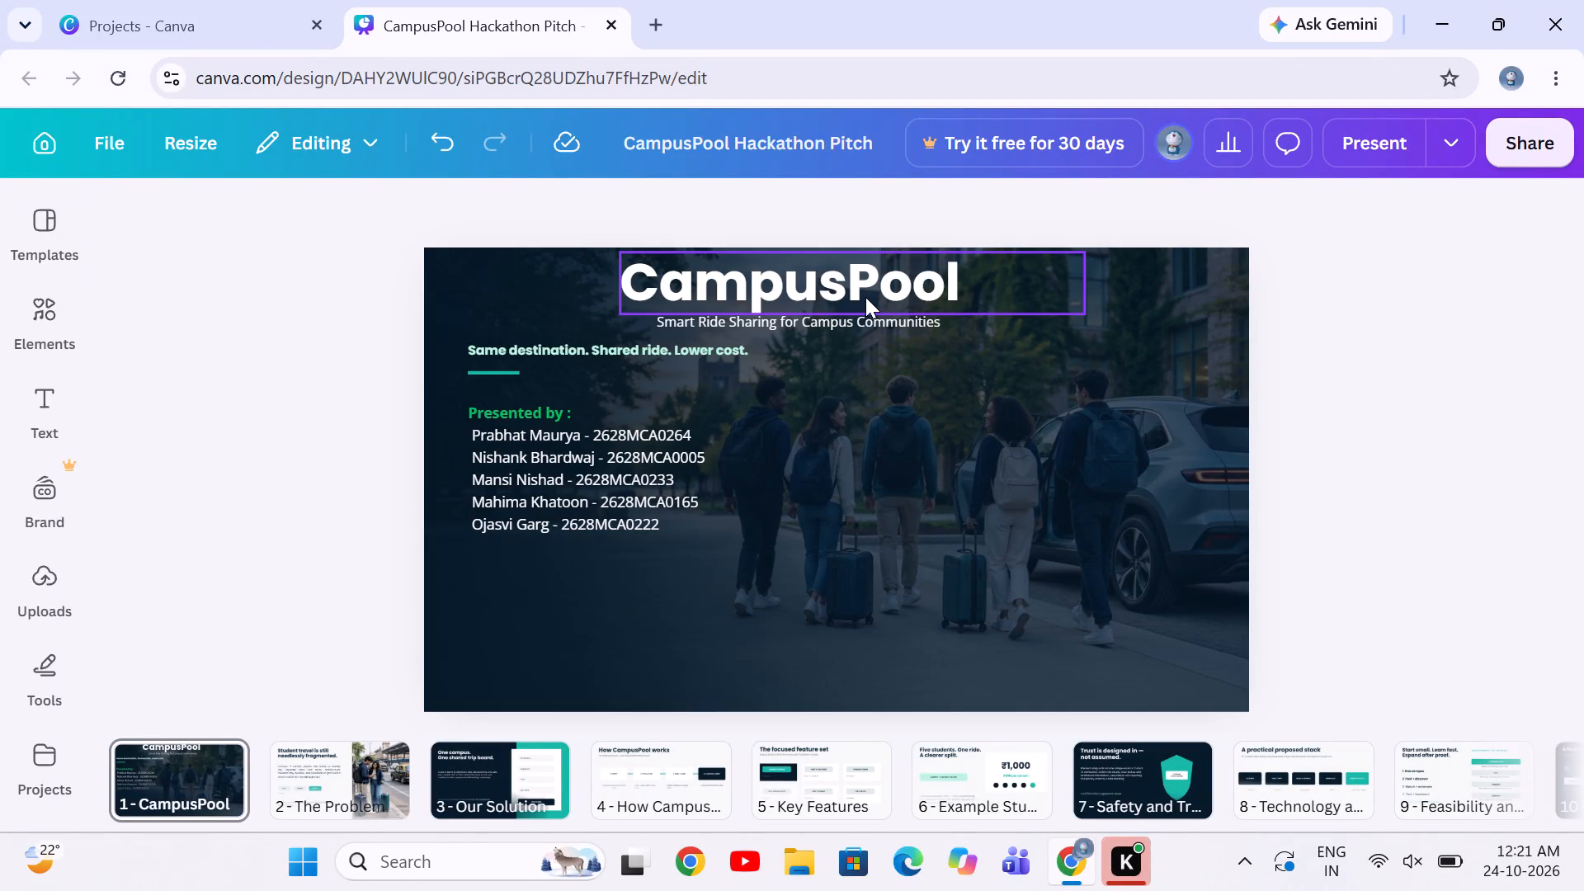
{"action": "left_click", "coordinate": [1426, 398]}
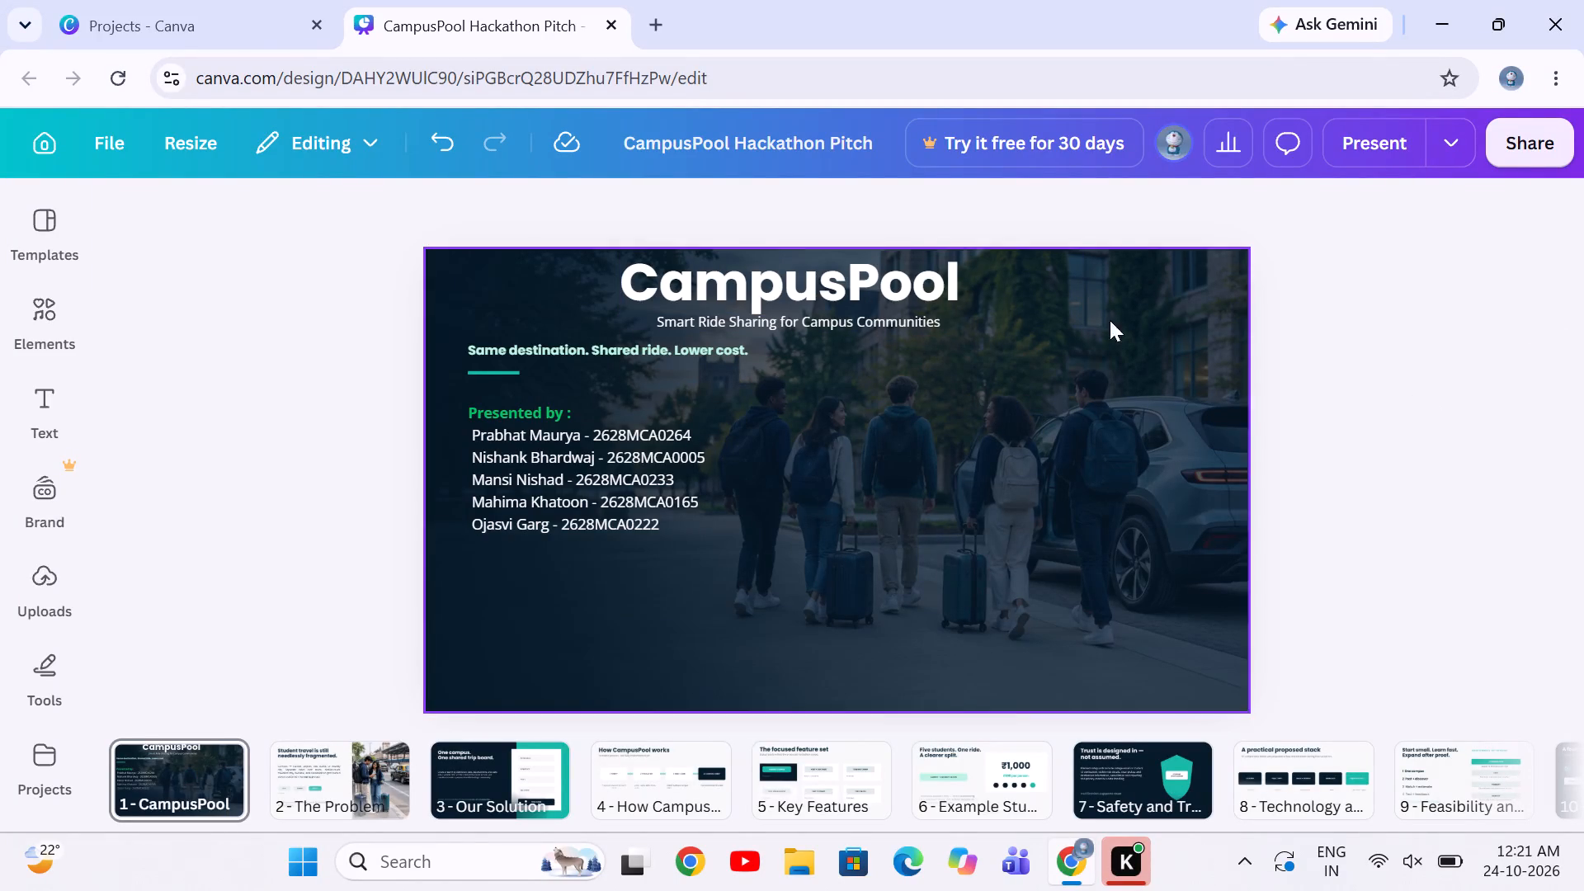
Nudge the "Smart Ride Sharing for Campus Communities" subtitle on page 1 slightly down, away from the CampusPool title.
{"action": "left_click", "coordinate": [860, 314]}
{"action": "key", "text": "Down"}
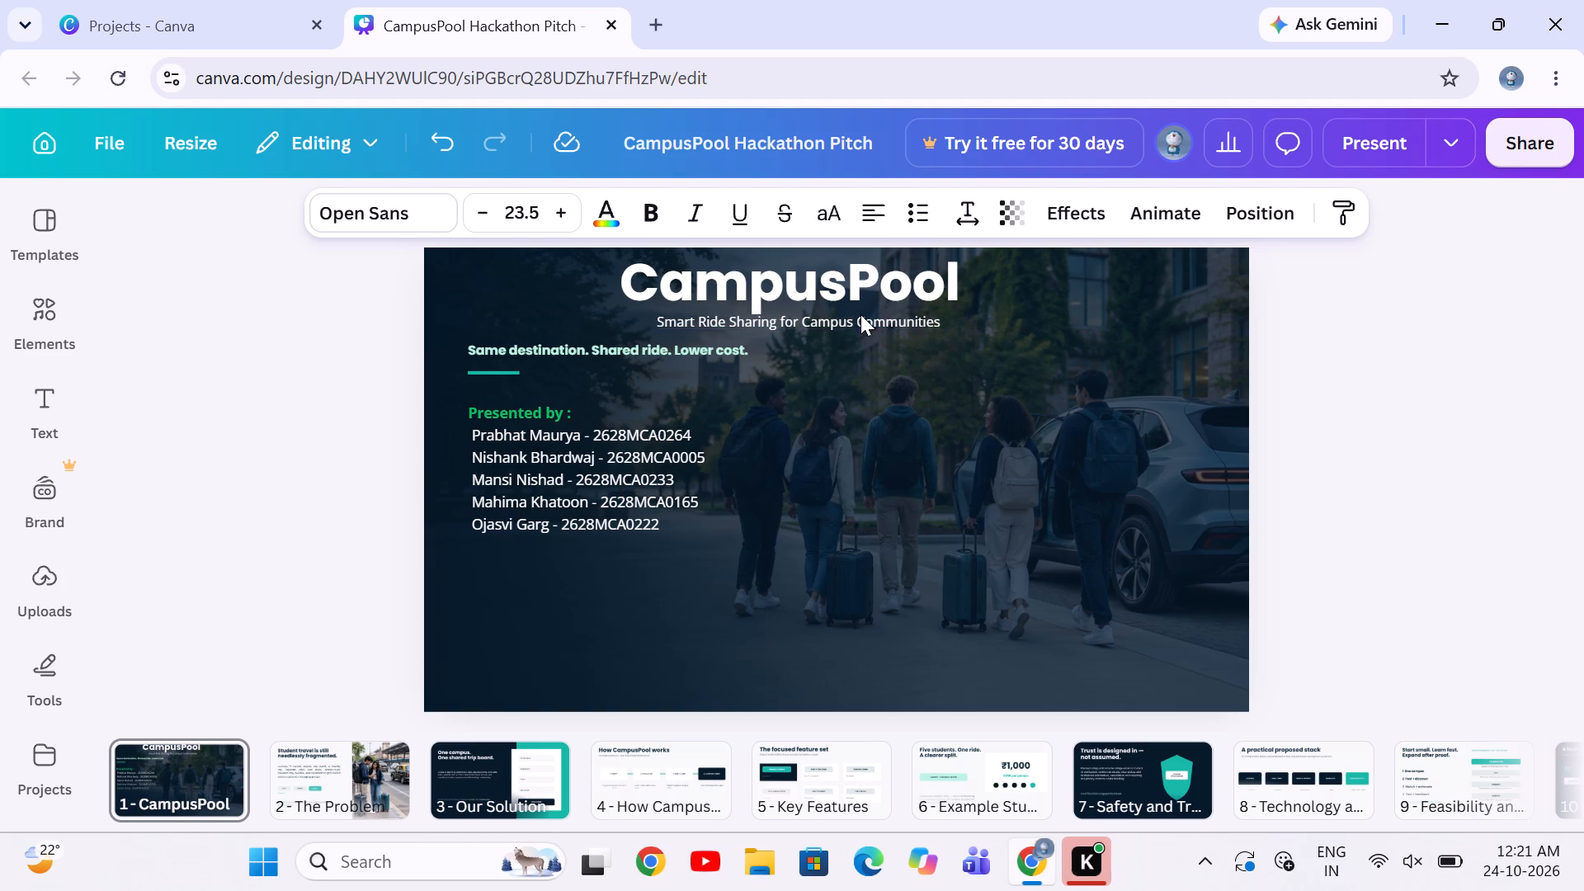
{"action": "key", "text": "Down"}
{"action": "key", "text": "Down"}
{"action": "key", "text": "Down"}
{"action": "key", "text": "Down"}
{"action": "key", "text": "Down"}
{"action": "key", "text": "Down"}
{"action": "key", "text": "Down"}
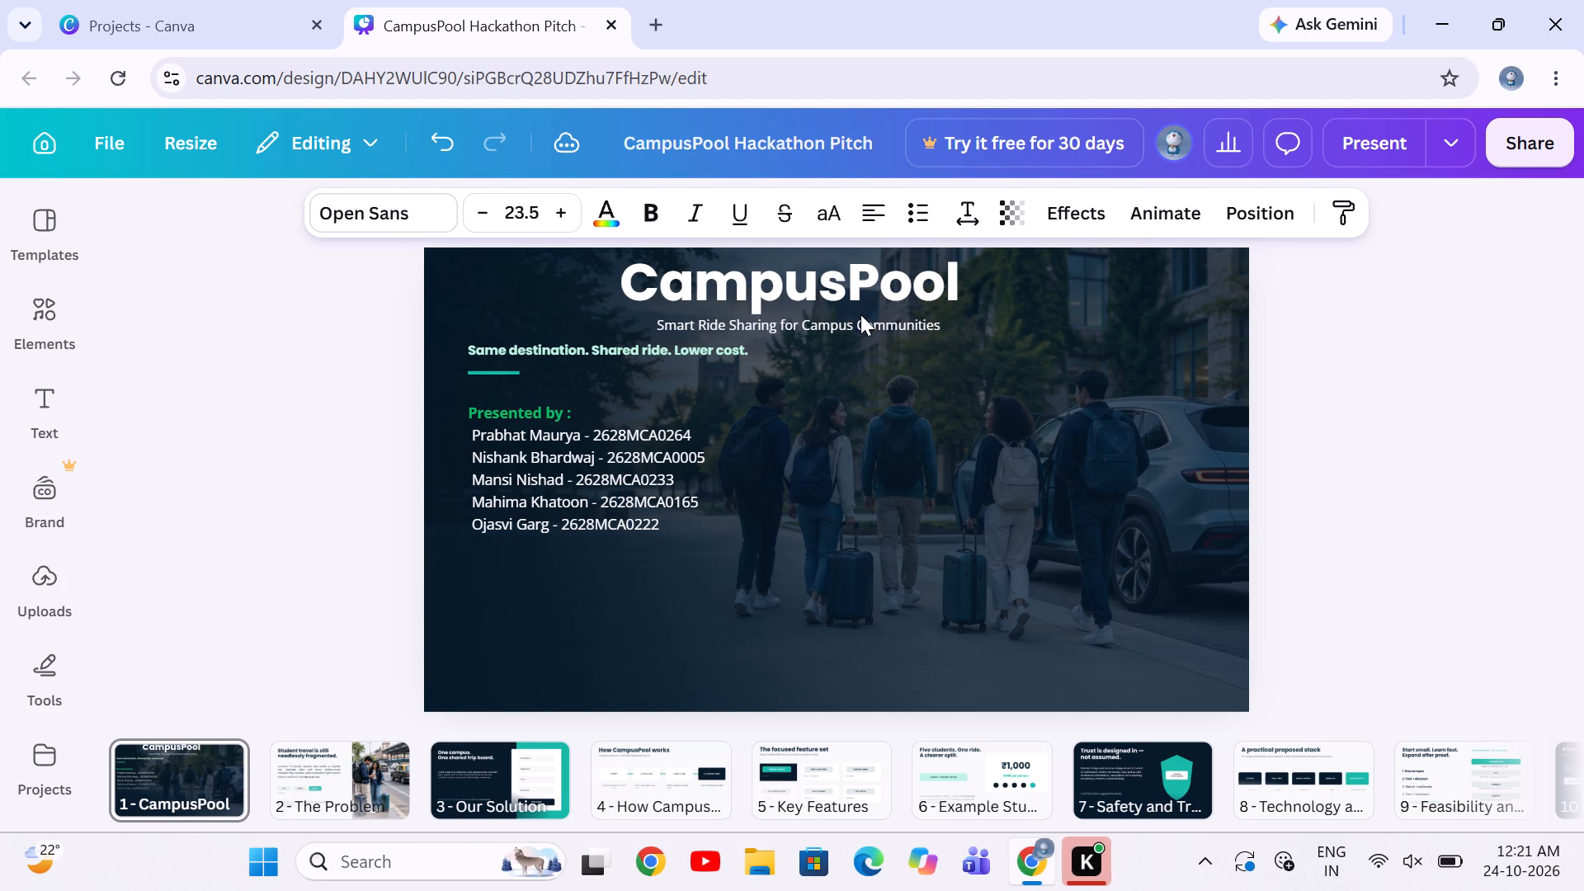
{"action": "key", "text": "Down"}
{"action": "left_click", "coordinate": [1324, 390]}
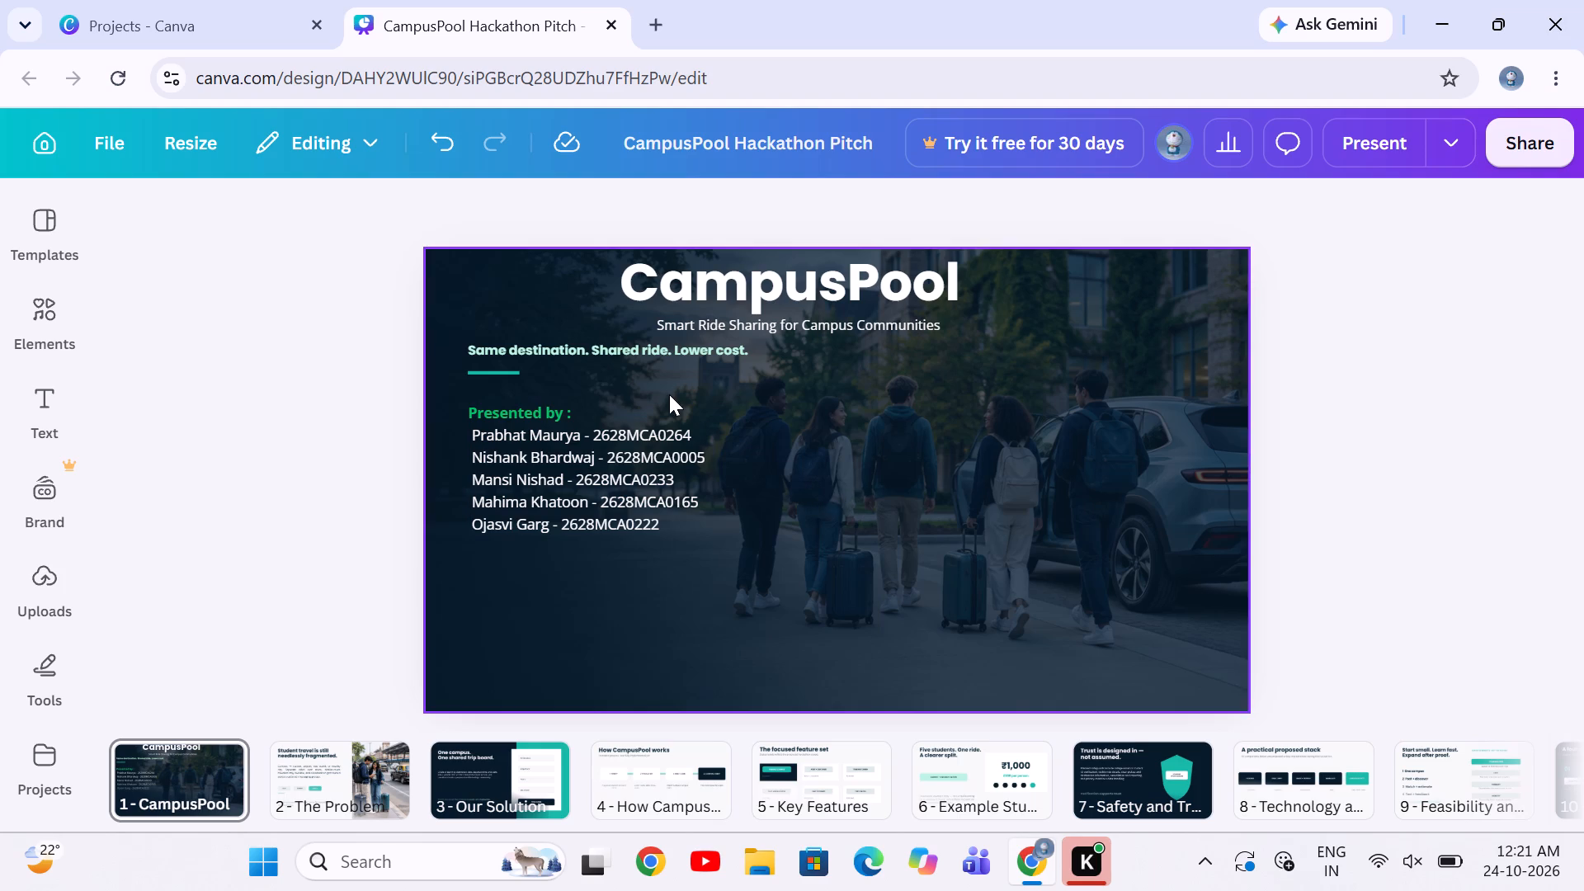
Nudge the "Same destination. Shared ride. Lower cost." tagline on page 1 down by one small increment.
{"action": "left_click", "coordinate": [500, 349]}
{"action": "key", "text": "Down"}
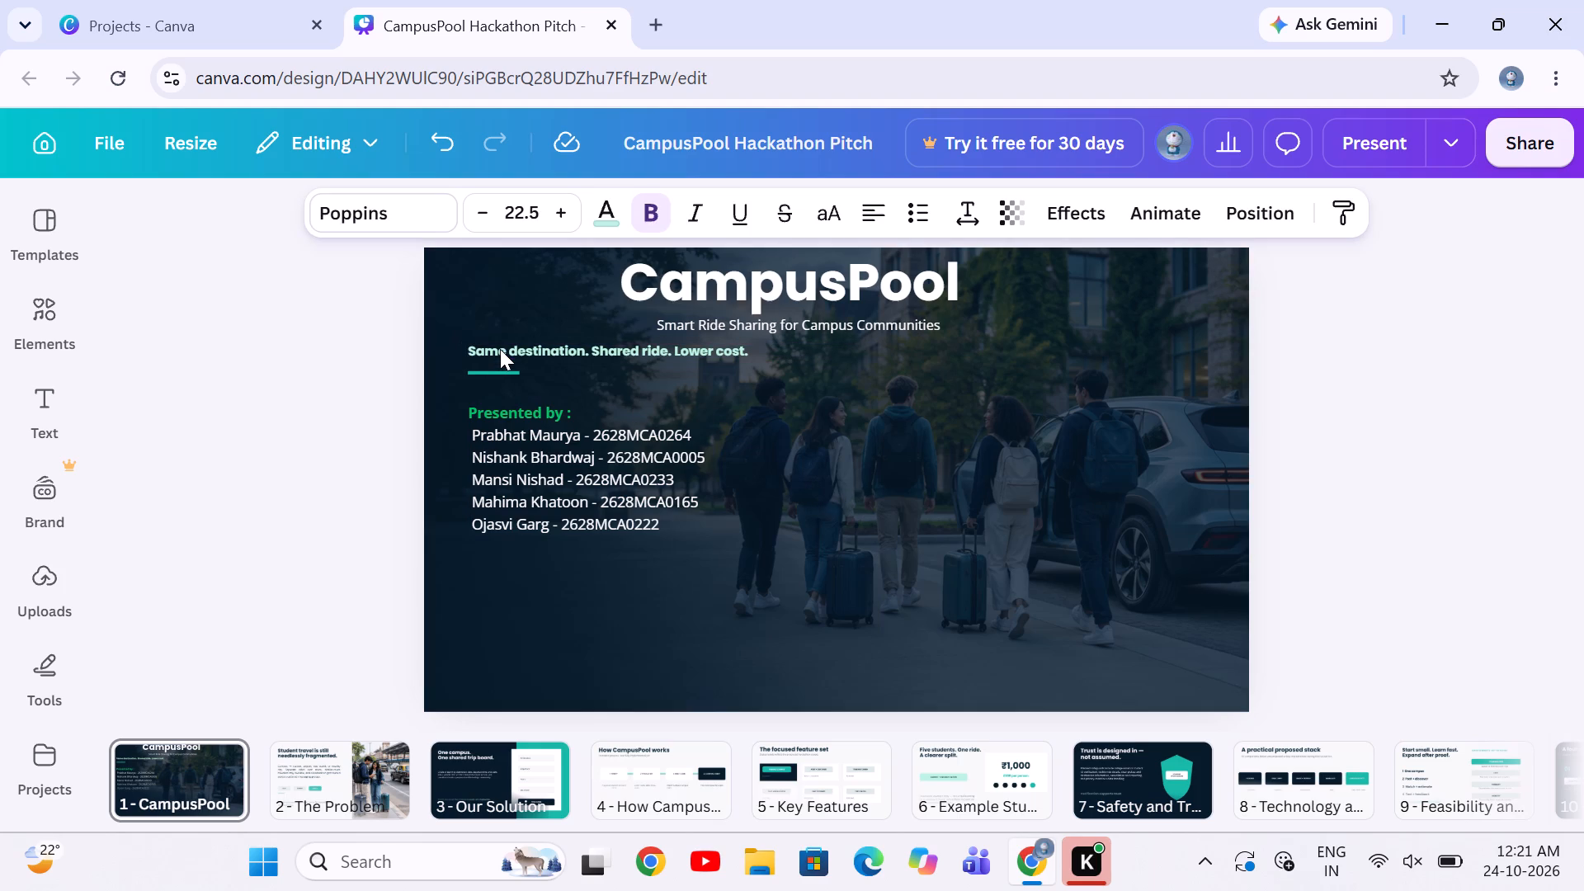
{"action": "left_click", "coordinate": [966, 499]}
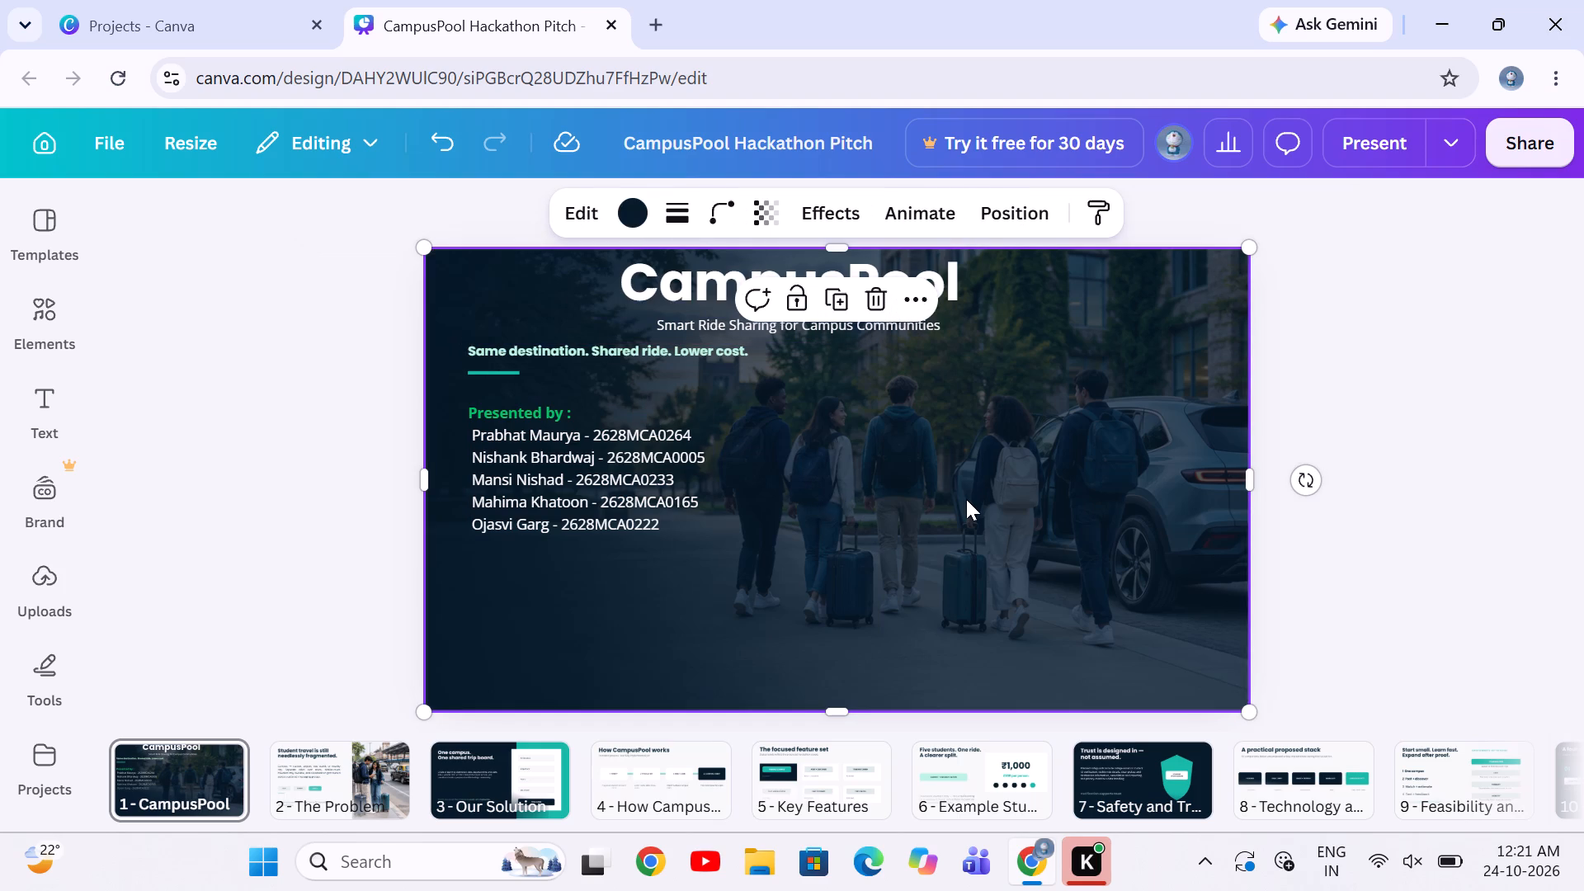
{"action": "left_click", "coordinate": [1384, 404]}
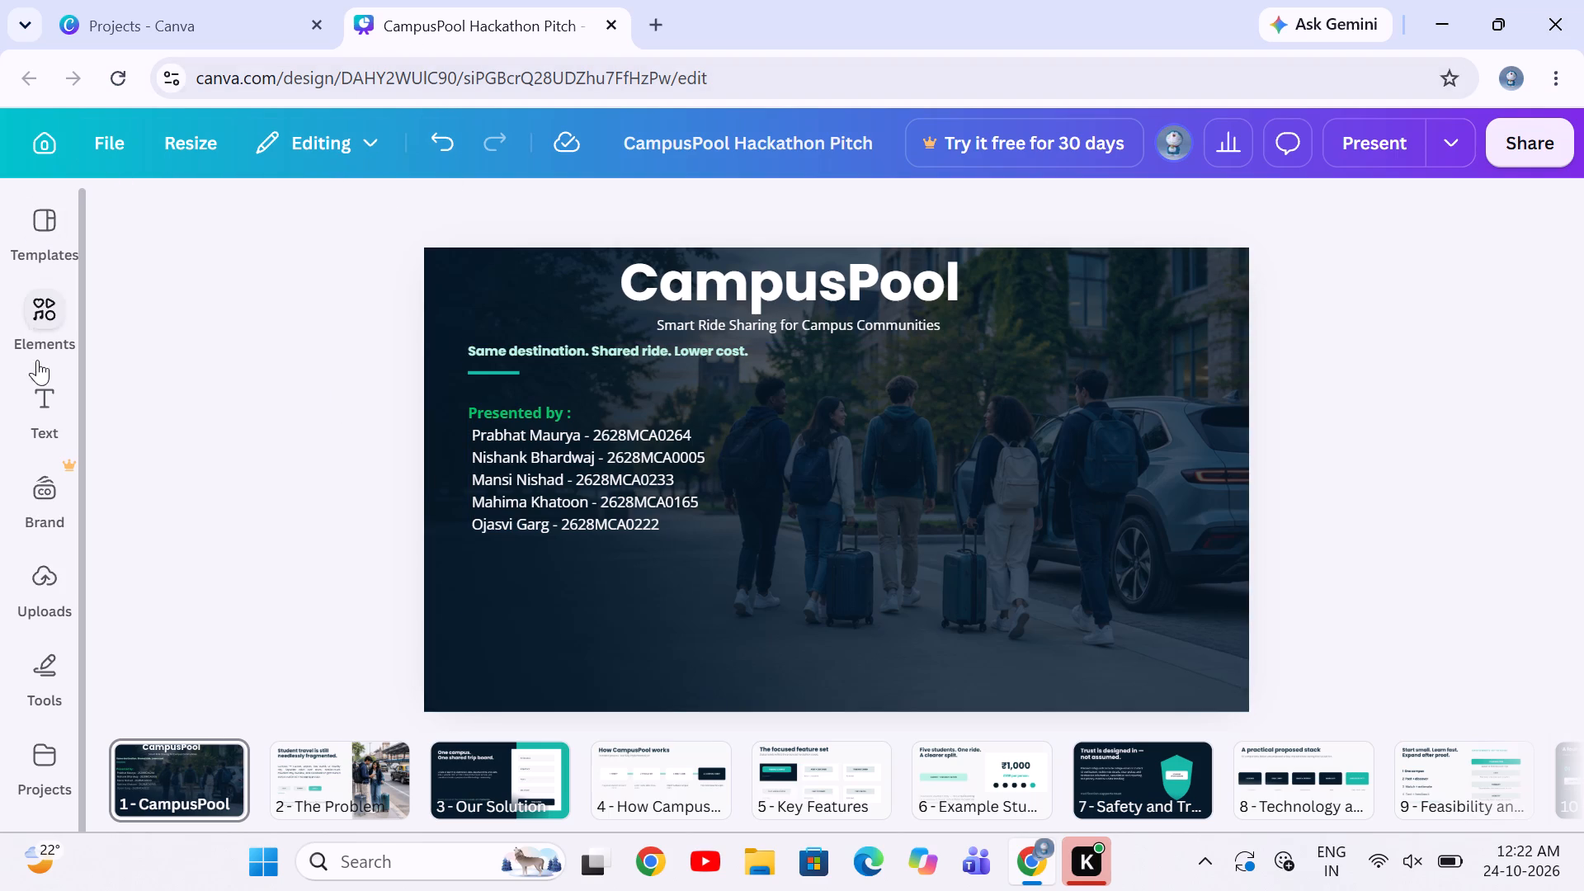
Add a new text box to page 1 and replace its placeholder text with "InnoTech".
{"action": "left_click", "coordinate": [47, 420]}
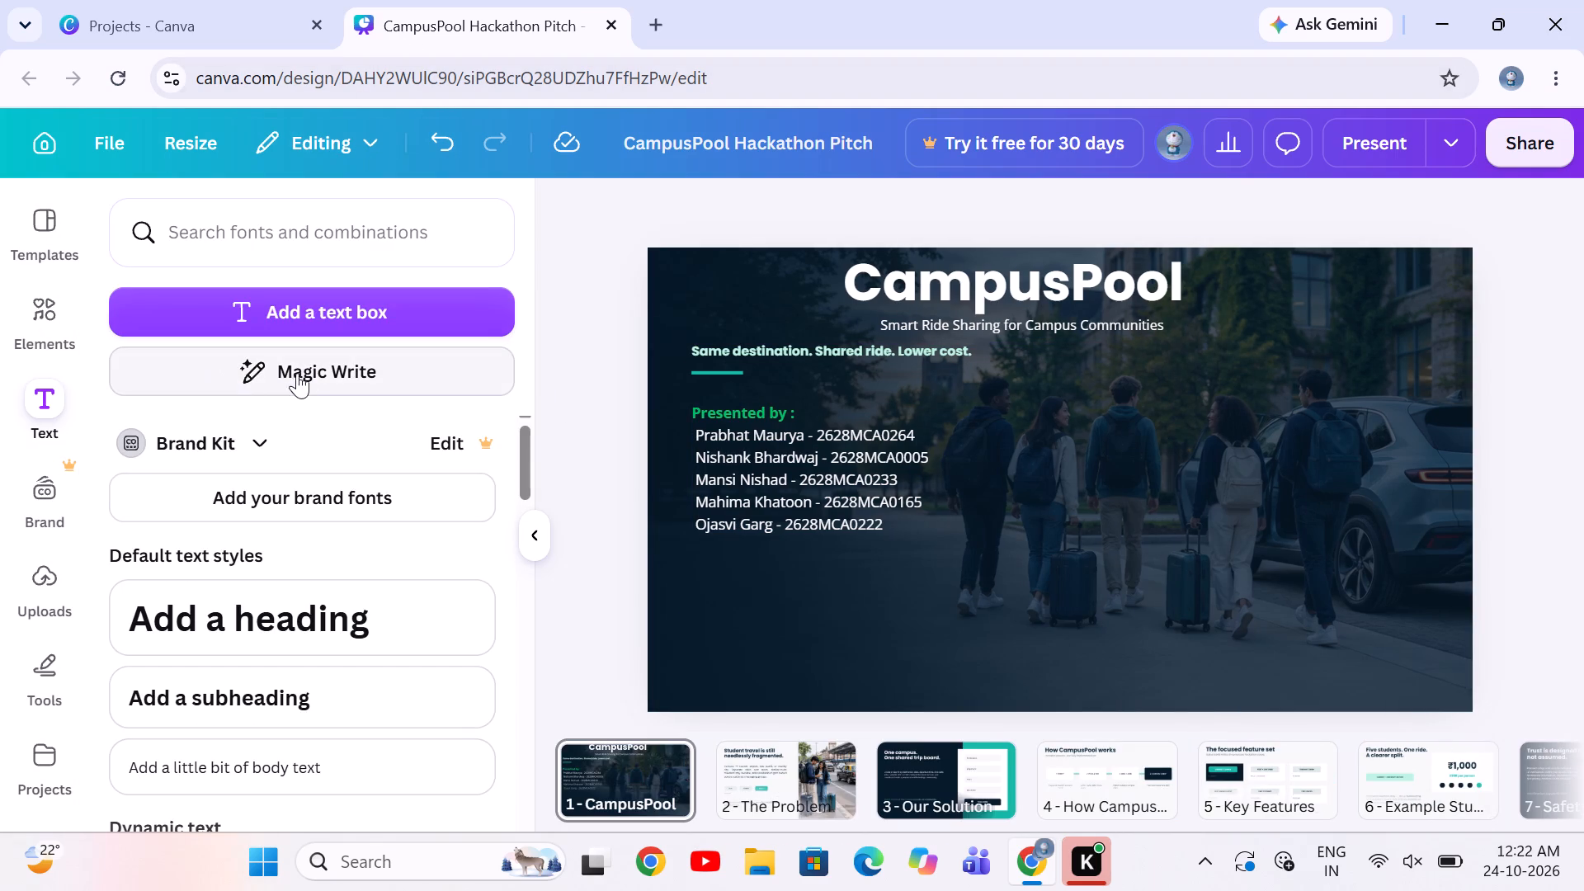
{"action": "left_click", "coordinate": [323, 298]}
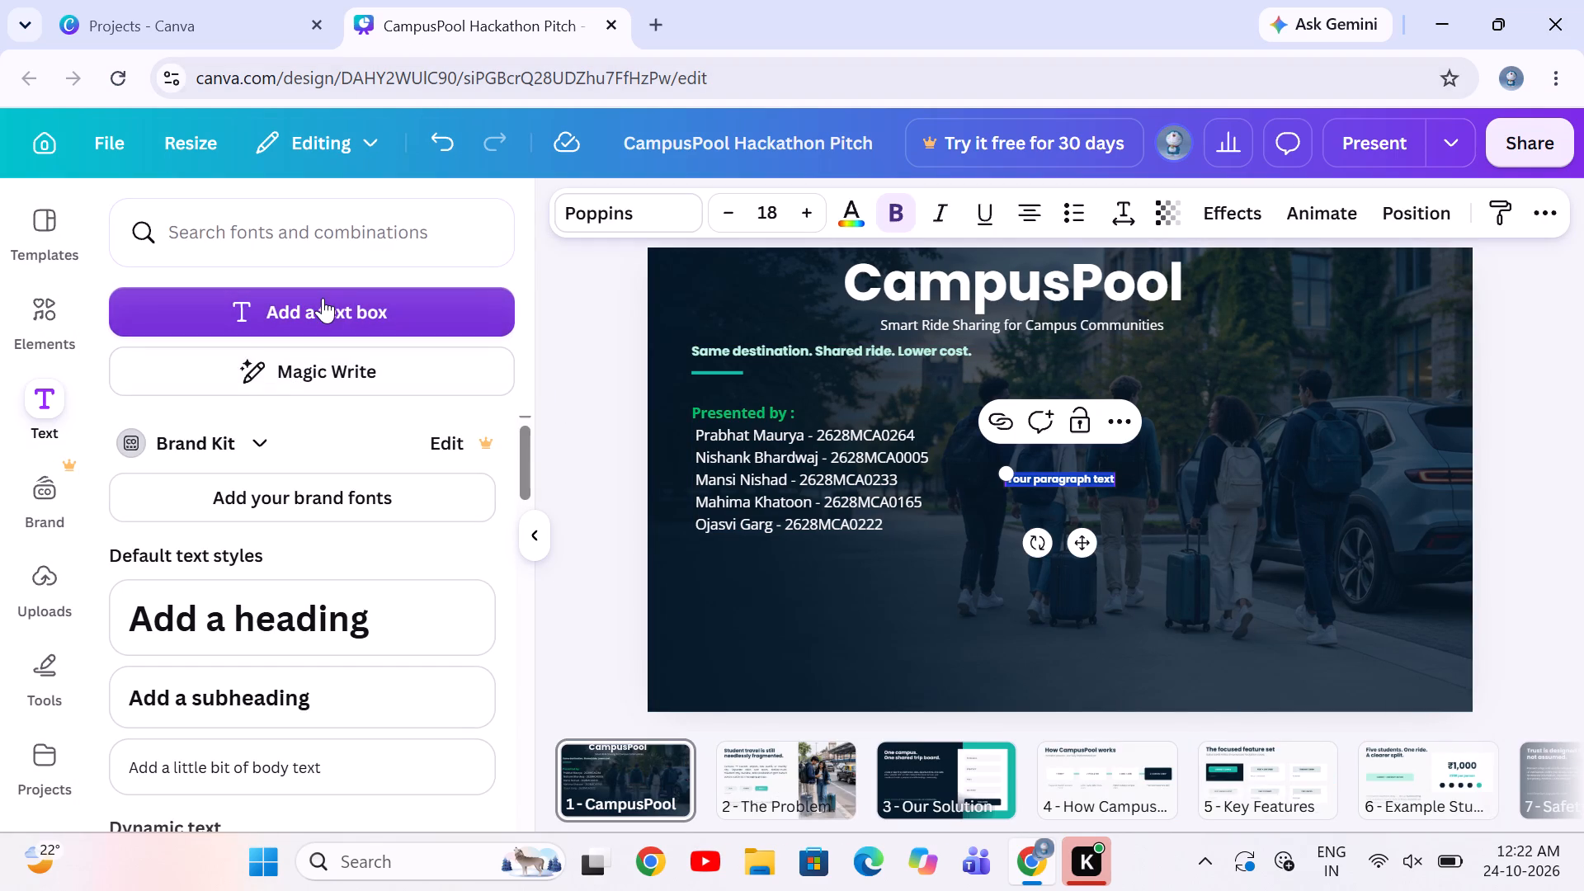
{"action": "key", "text": "BackSpace"}
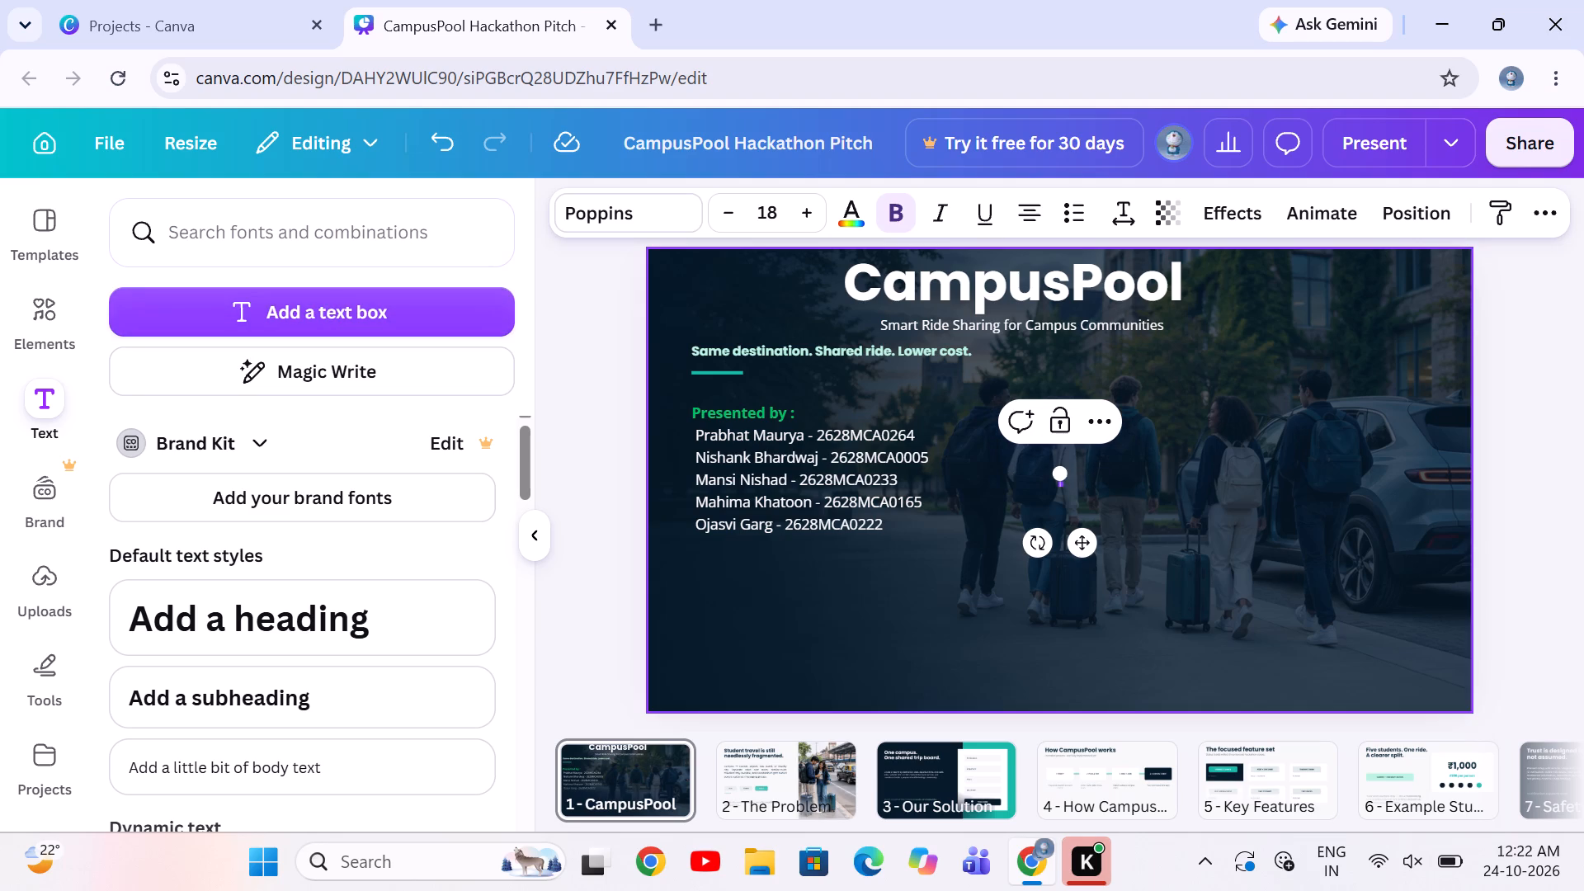
{"action": "type", "text": "Inno"}
{"action": "type", "text": "Tech"}
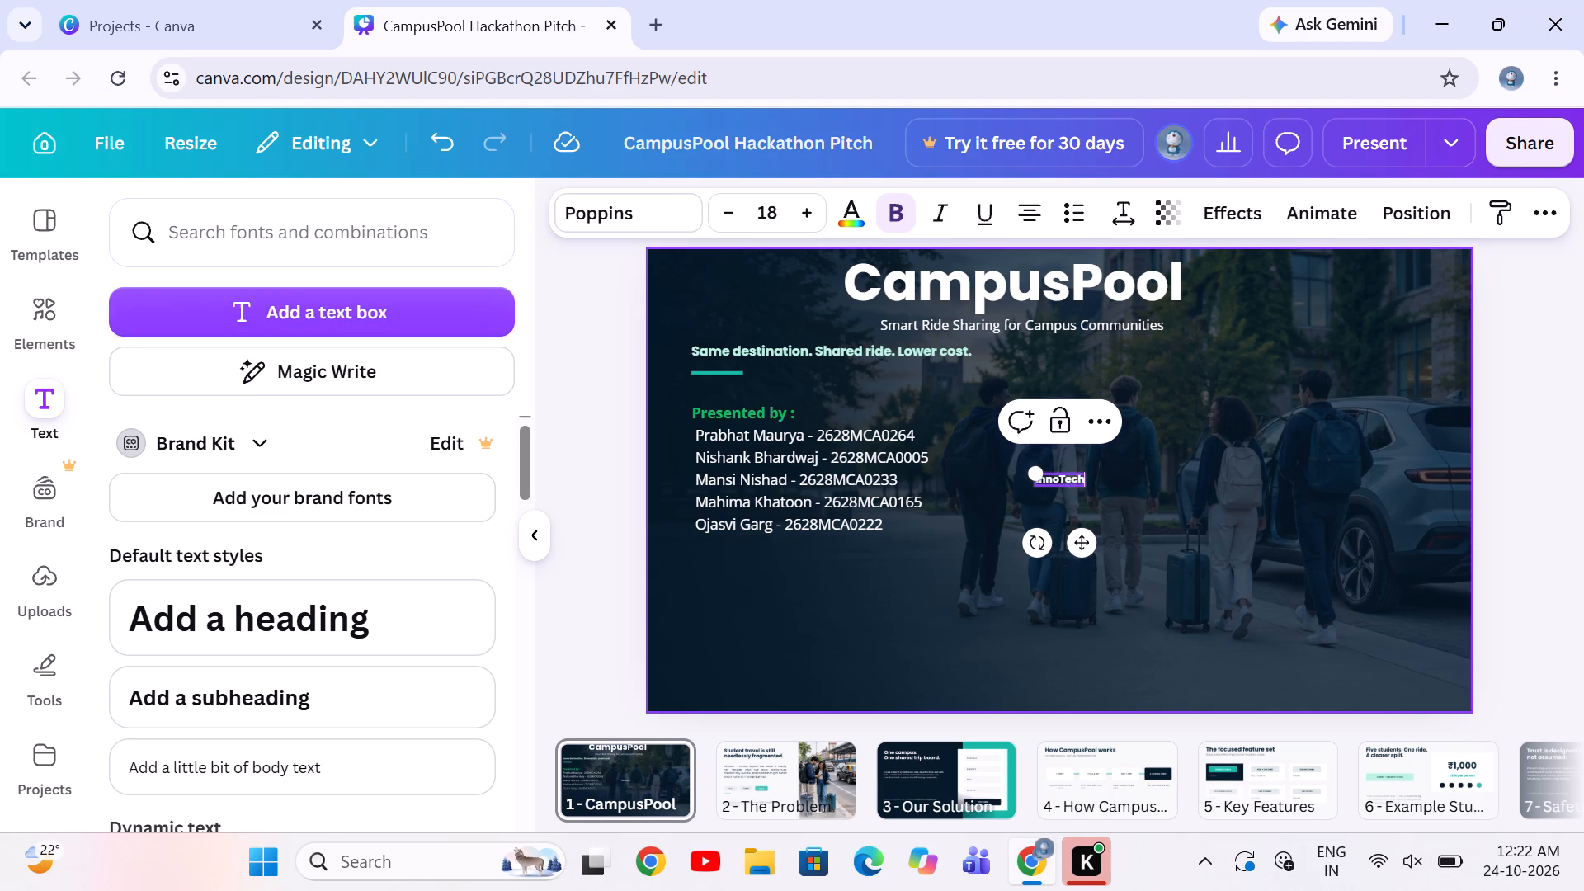
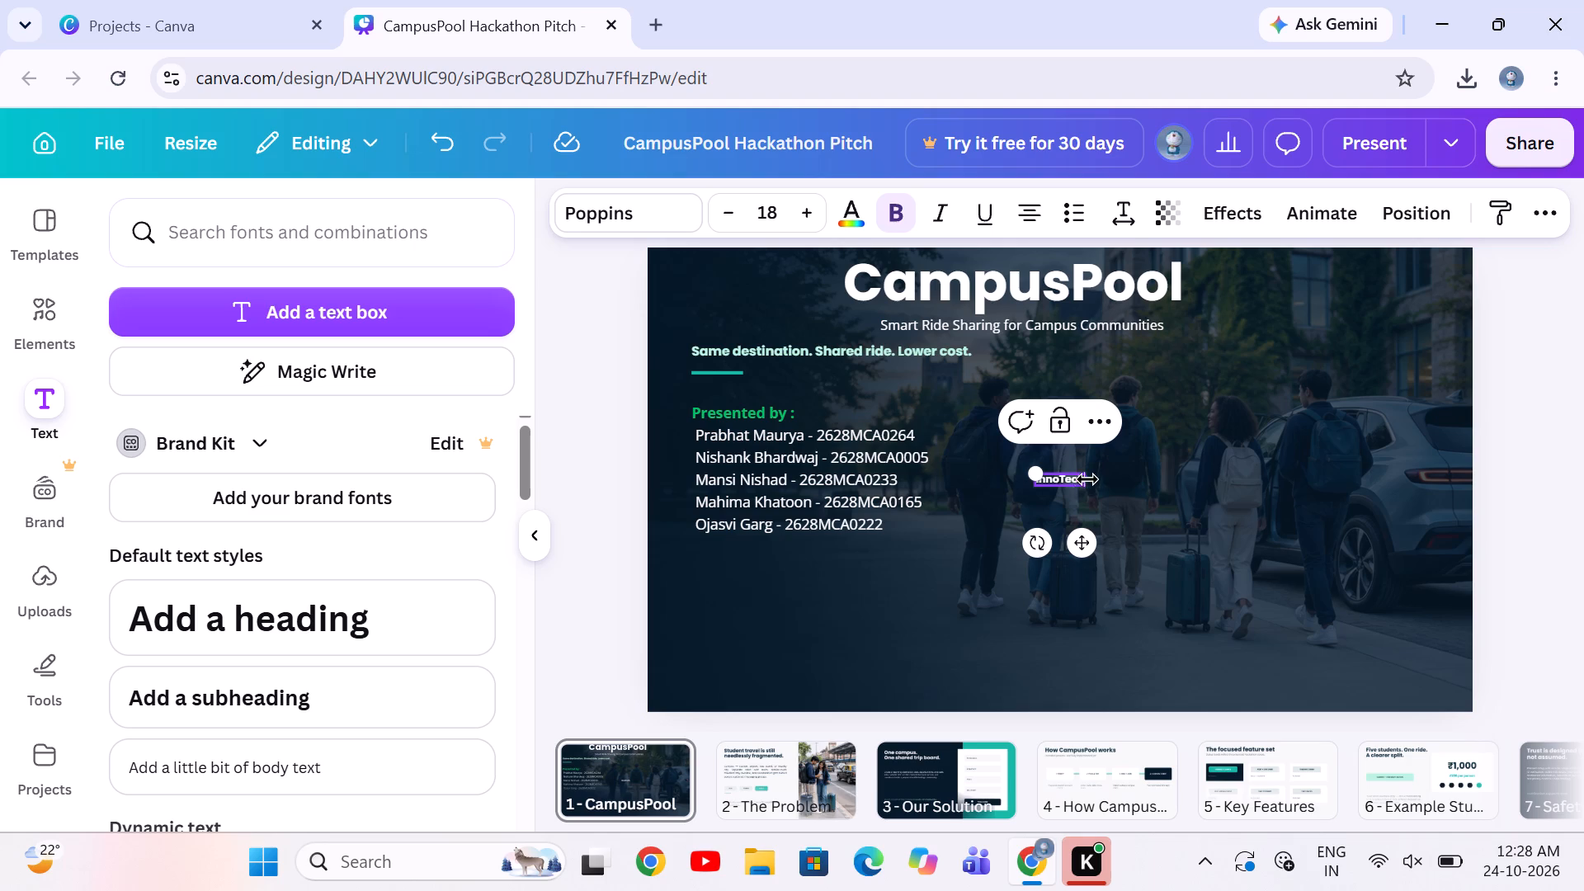
Enlarge the "InnoTech" text on page 1 to a font size of about 47.6.
{"action": "left_click_drag", "start_coordinate": [1087, 470], "coordinate": [1204, 490]}
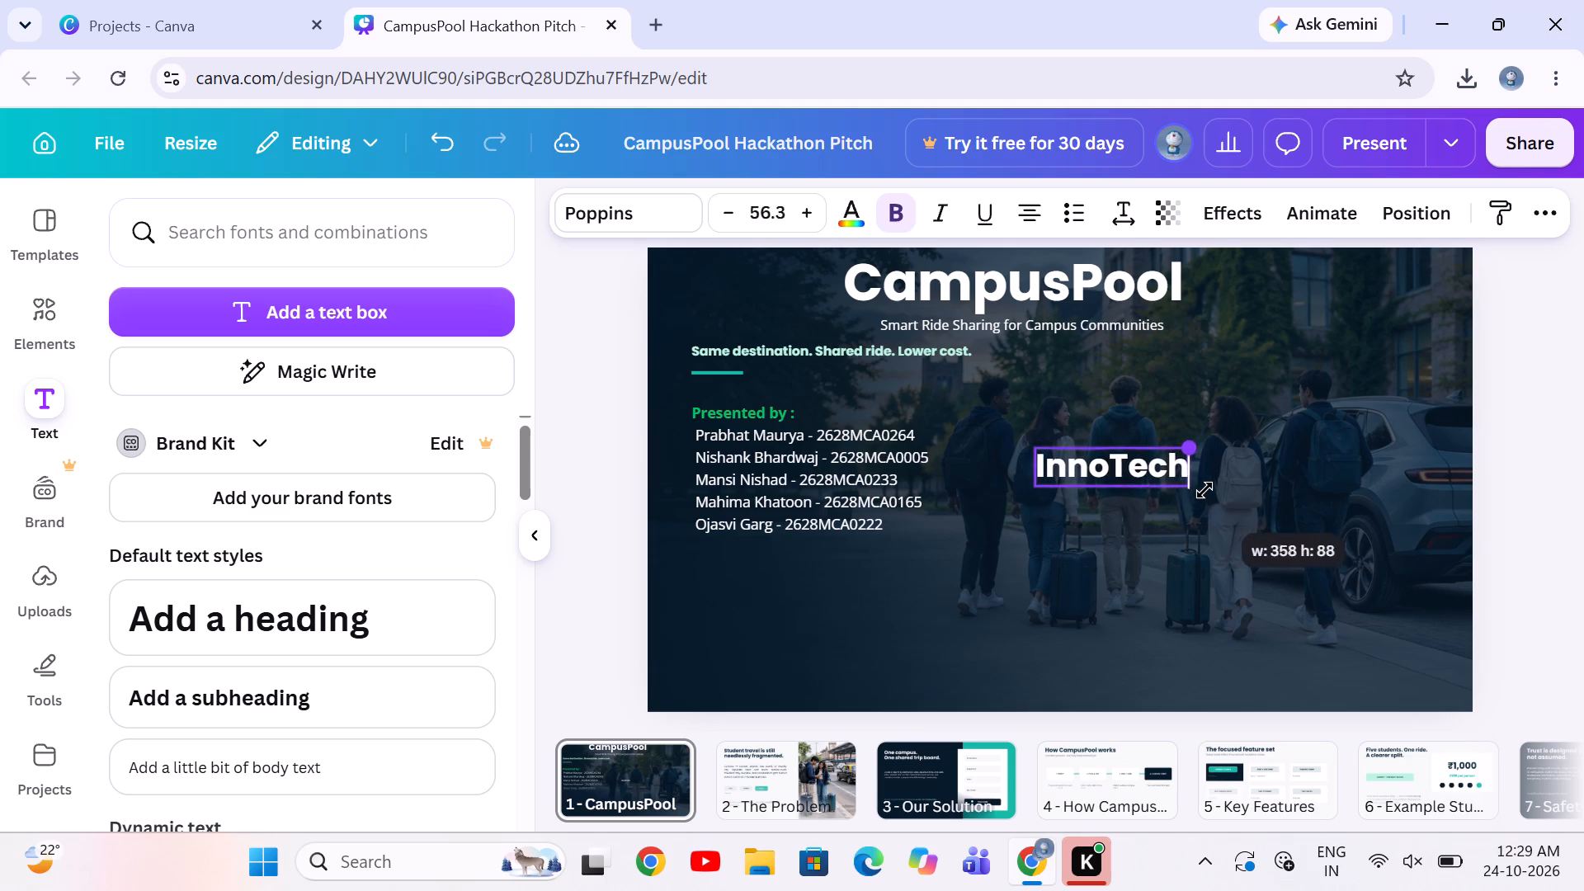
{"action": "left_click_drag", "start_coordinate": [1204, 490], "coordinate": [1300, 563]}
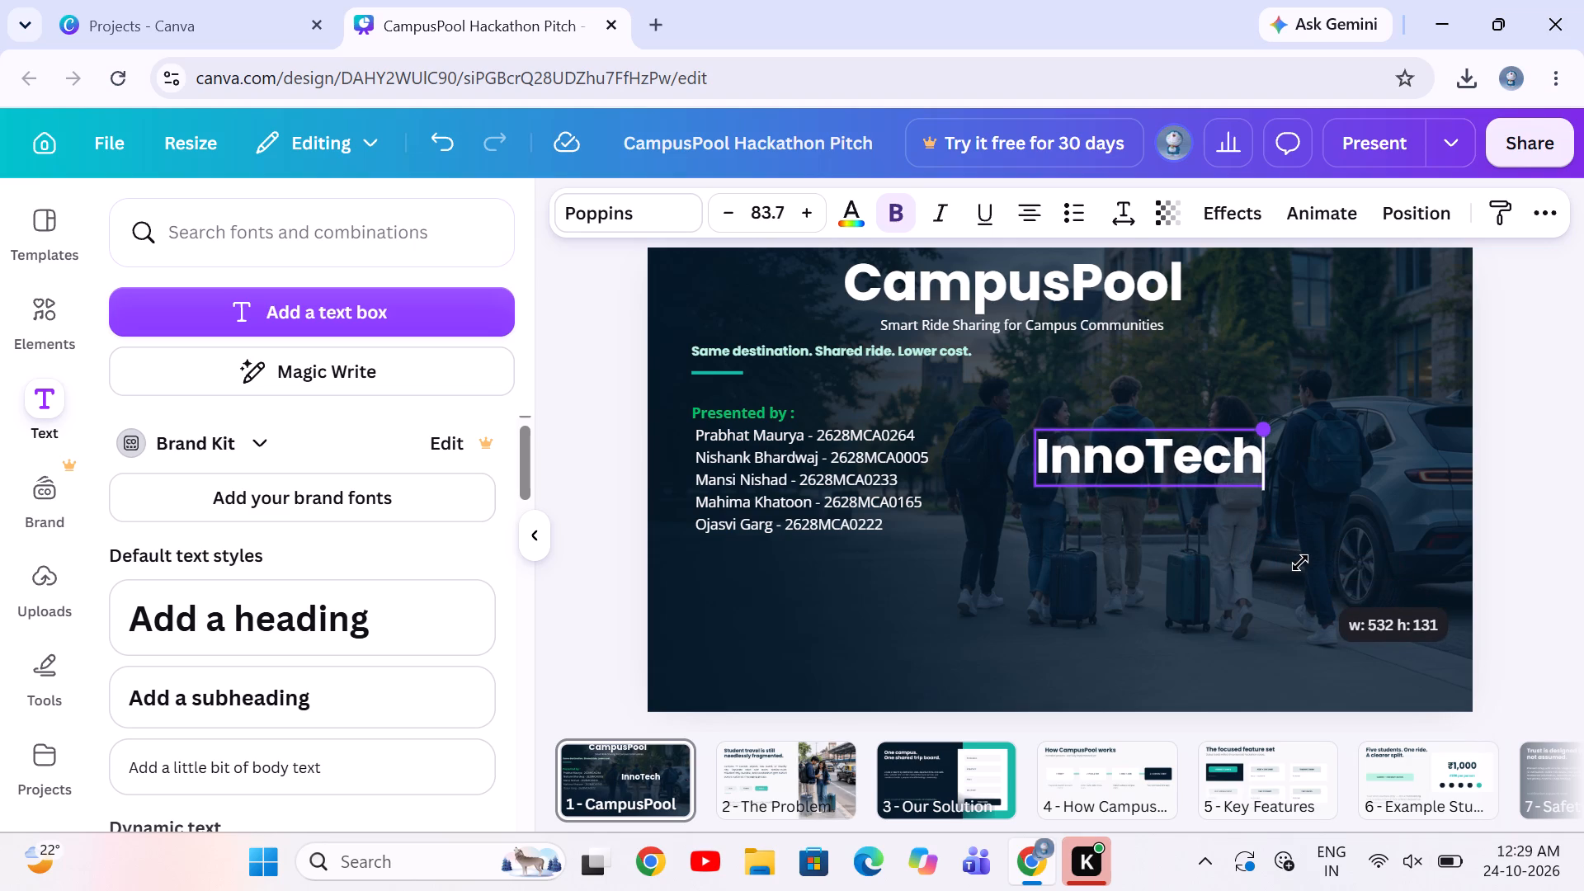
{"action": "left_click_drag", "start_coordinate": [1300, 563], "coordinate": [1190, 544]}
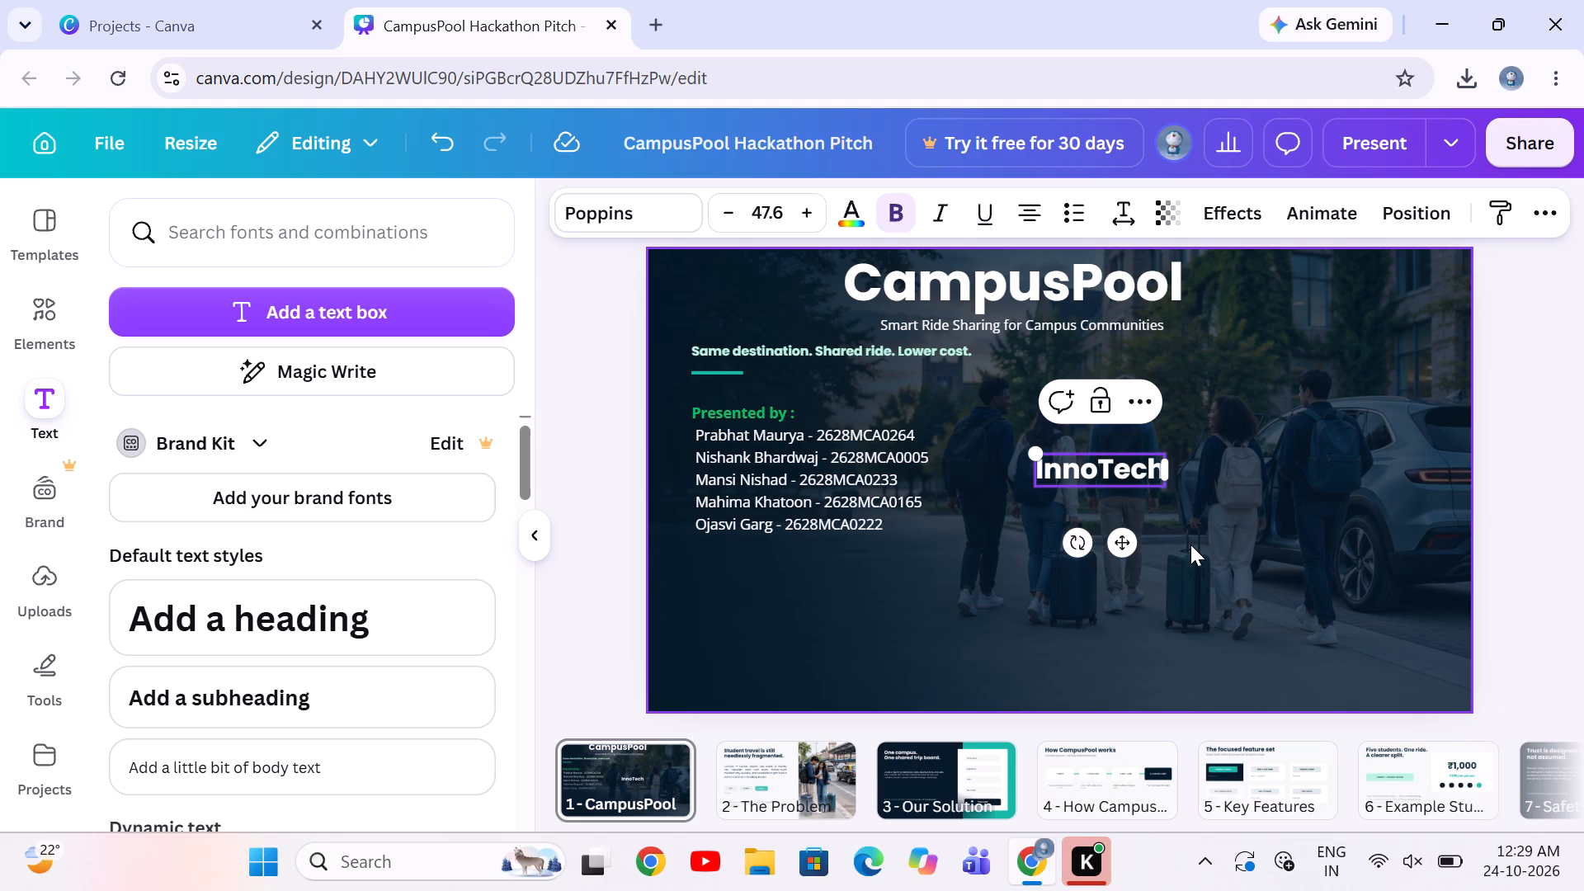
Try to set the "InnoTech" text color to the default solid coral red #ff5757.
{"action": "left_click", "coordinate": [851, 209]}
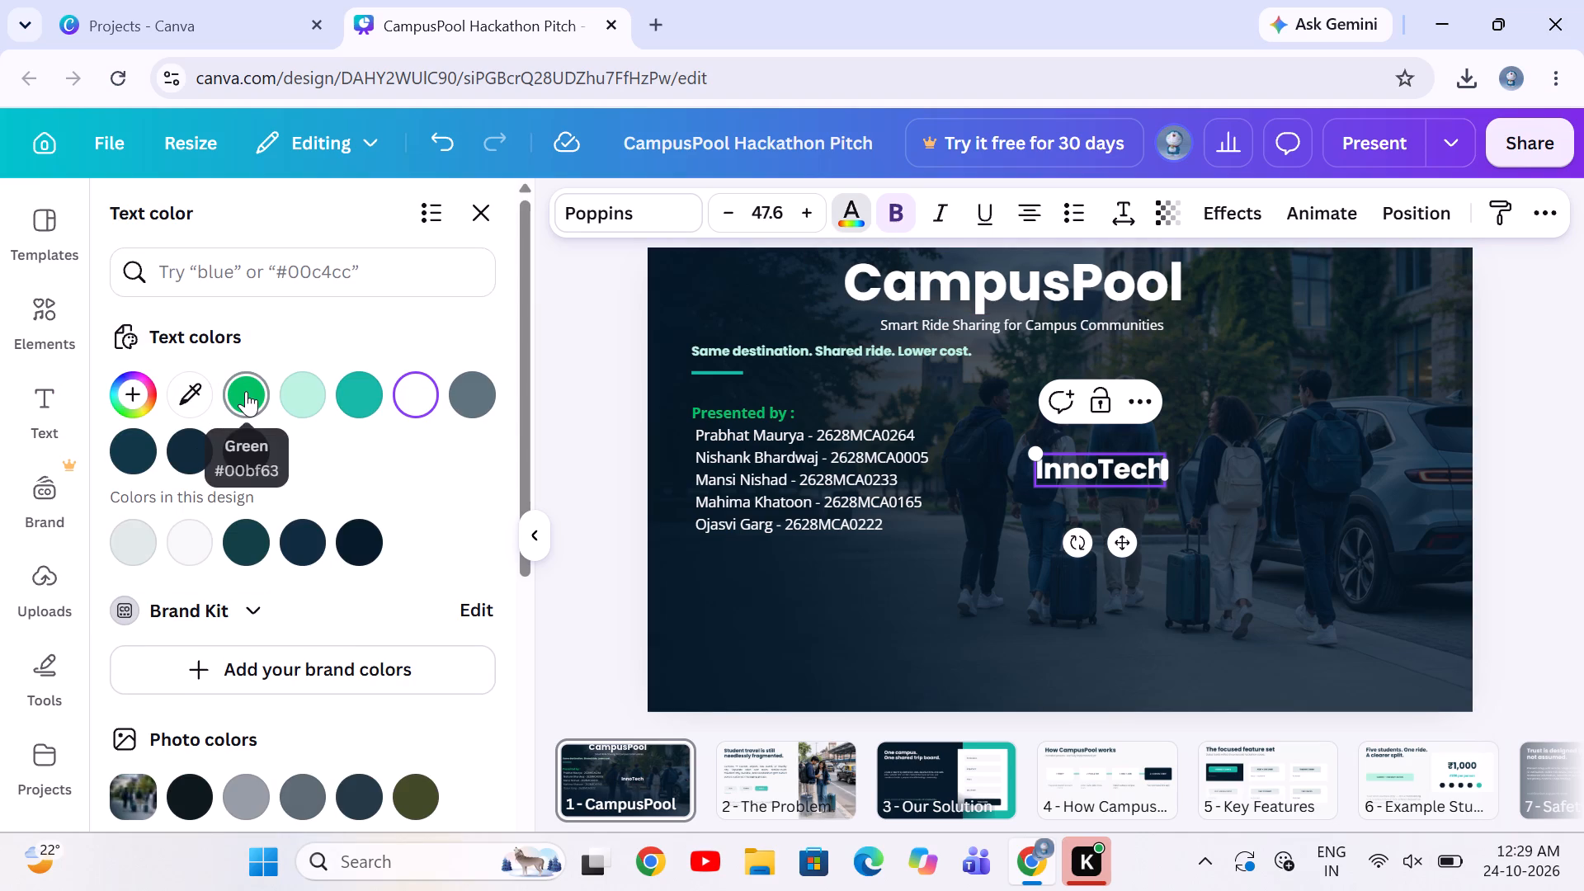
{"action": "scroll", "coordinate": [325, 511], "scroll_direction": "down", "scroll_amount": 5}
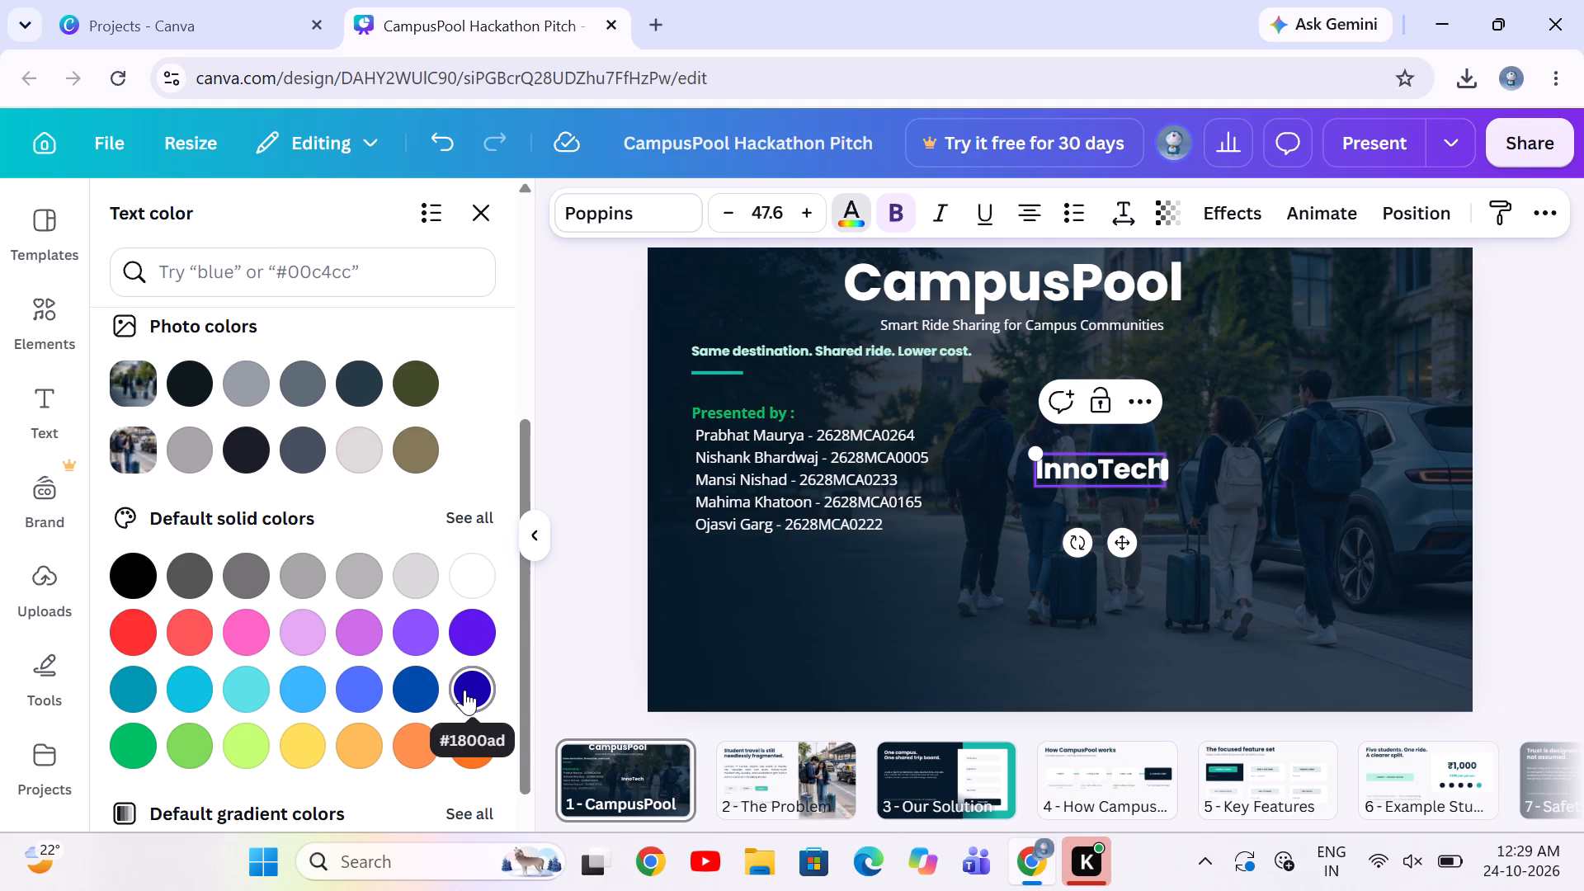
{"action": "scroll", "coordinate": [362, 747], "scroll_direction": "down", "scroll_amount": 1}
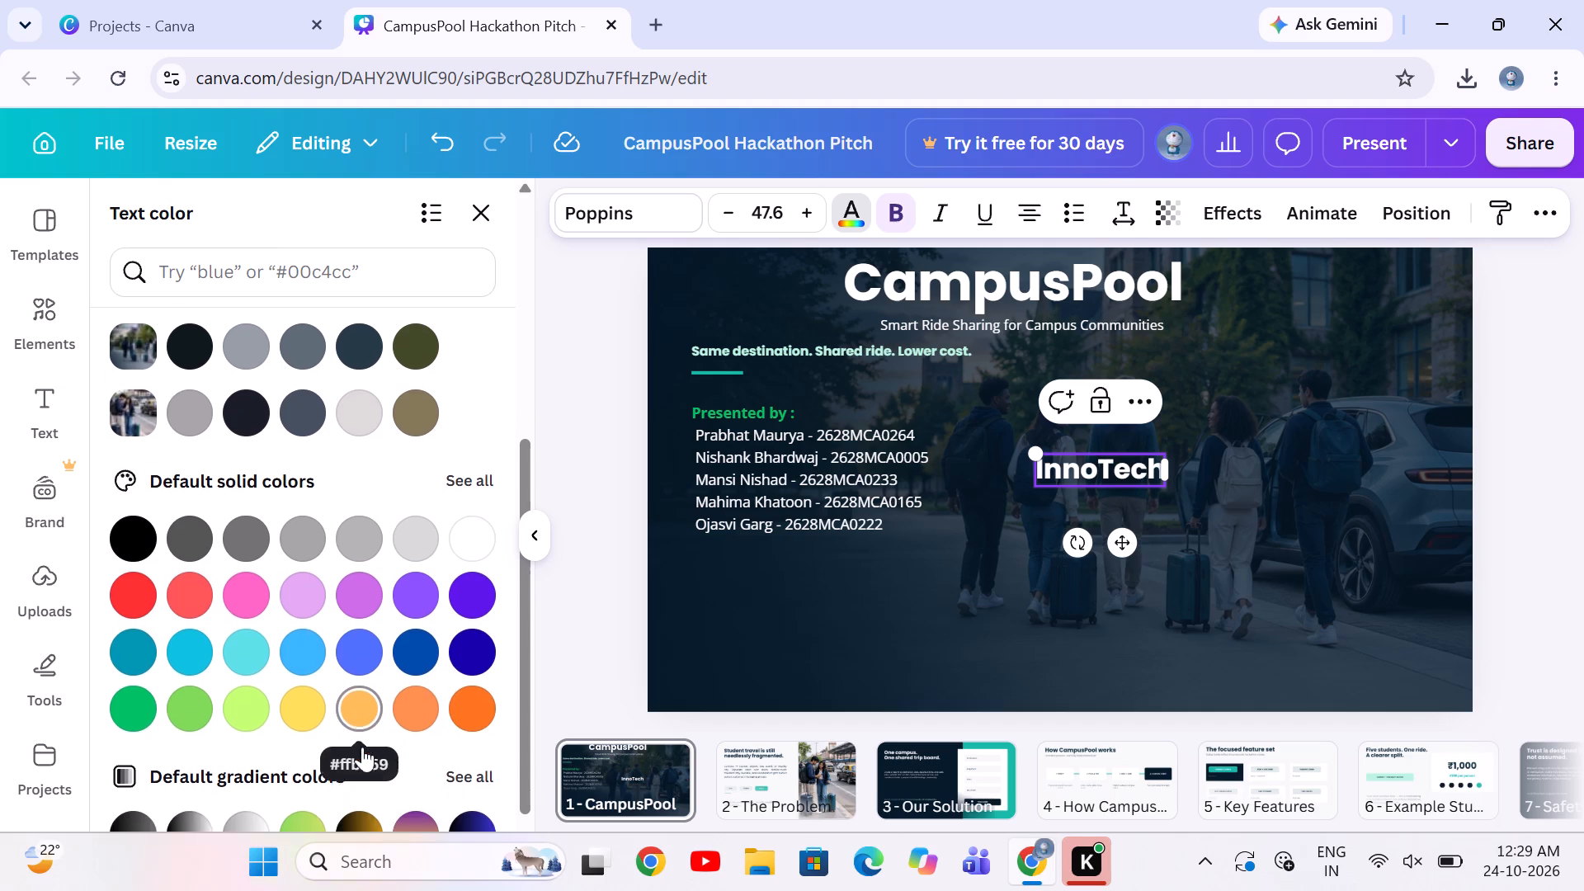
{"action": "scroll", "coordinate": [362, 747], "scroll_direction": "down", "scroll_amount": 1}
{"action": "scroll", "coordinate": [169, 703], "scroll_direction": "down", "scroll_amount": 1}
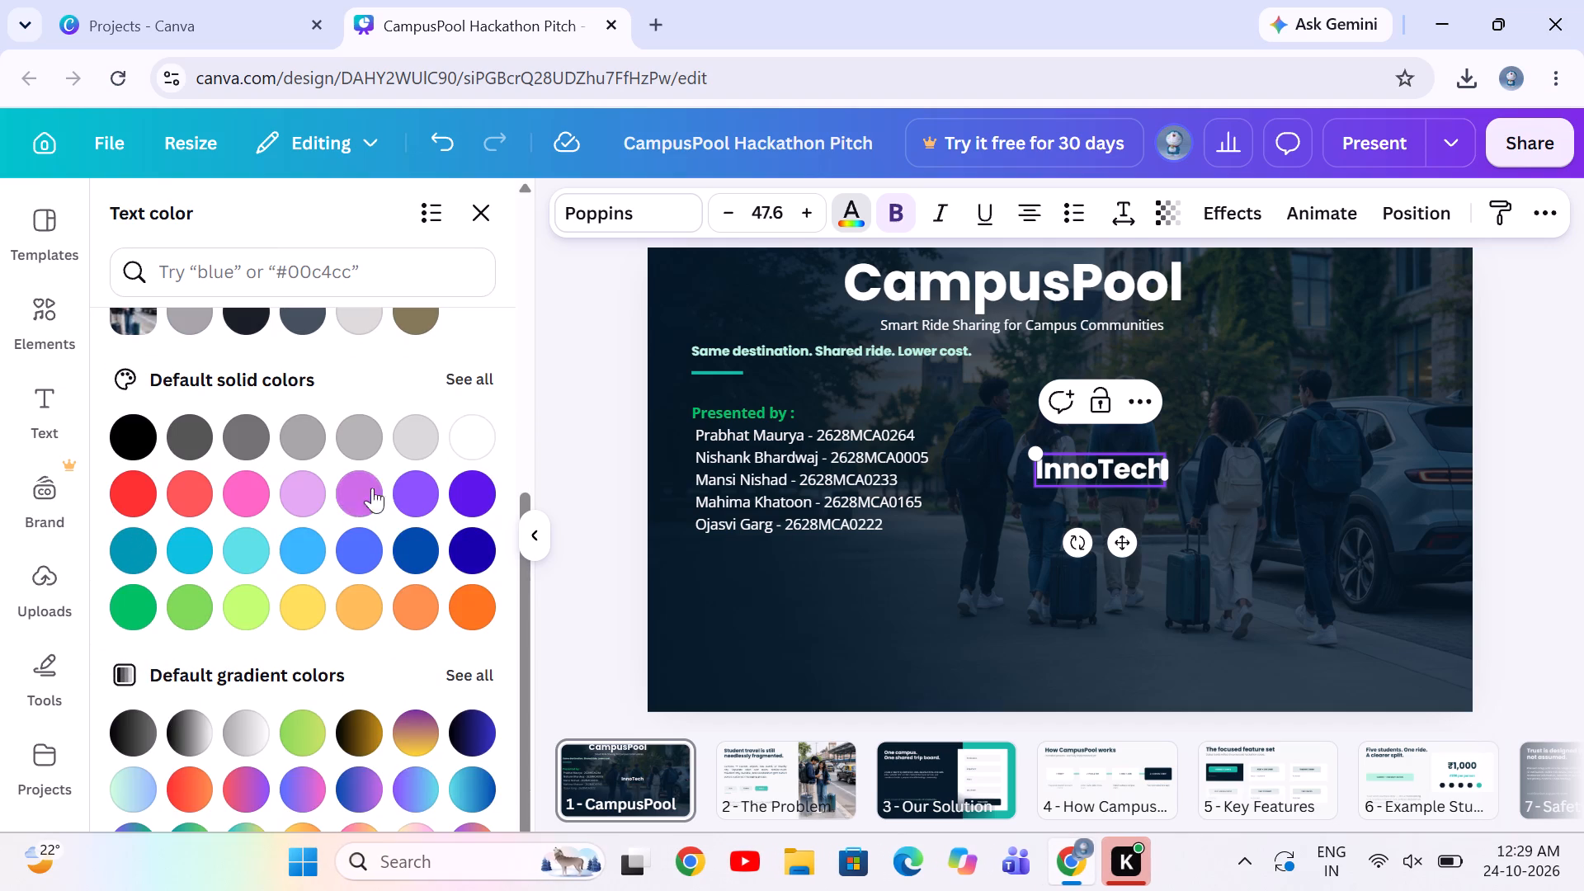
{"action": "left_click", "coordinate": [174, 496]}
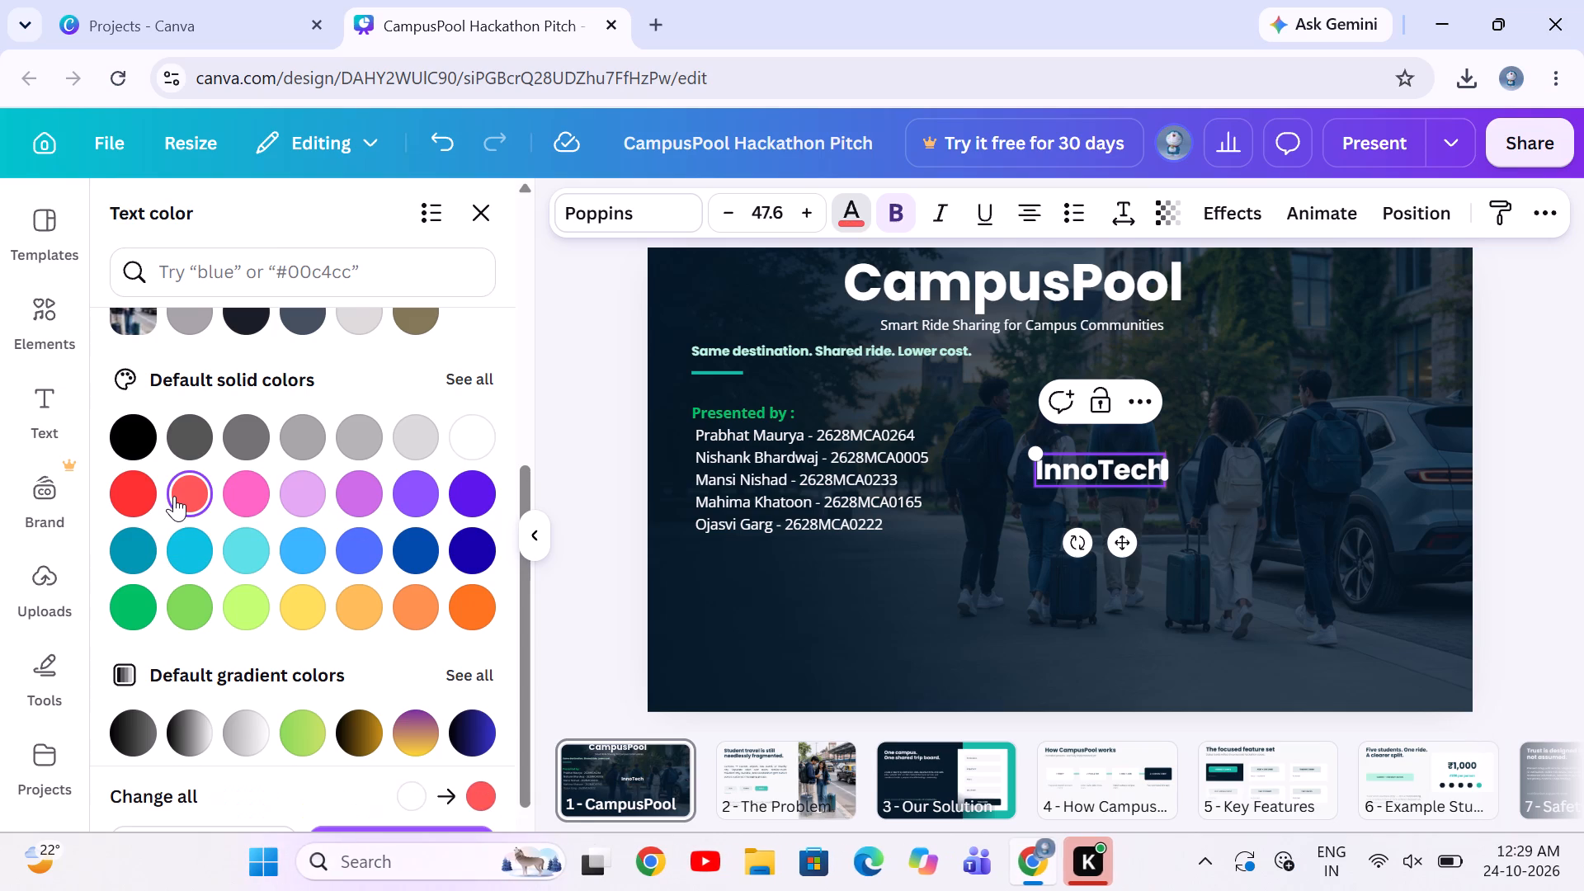
Move the "InnoTech" text box to the top-right corner area of page 1, beside the CampusPool title.
{"action": "left_click_drag", "start_coordinate": [1125, 545], "coordinate": [1322, 431]}
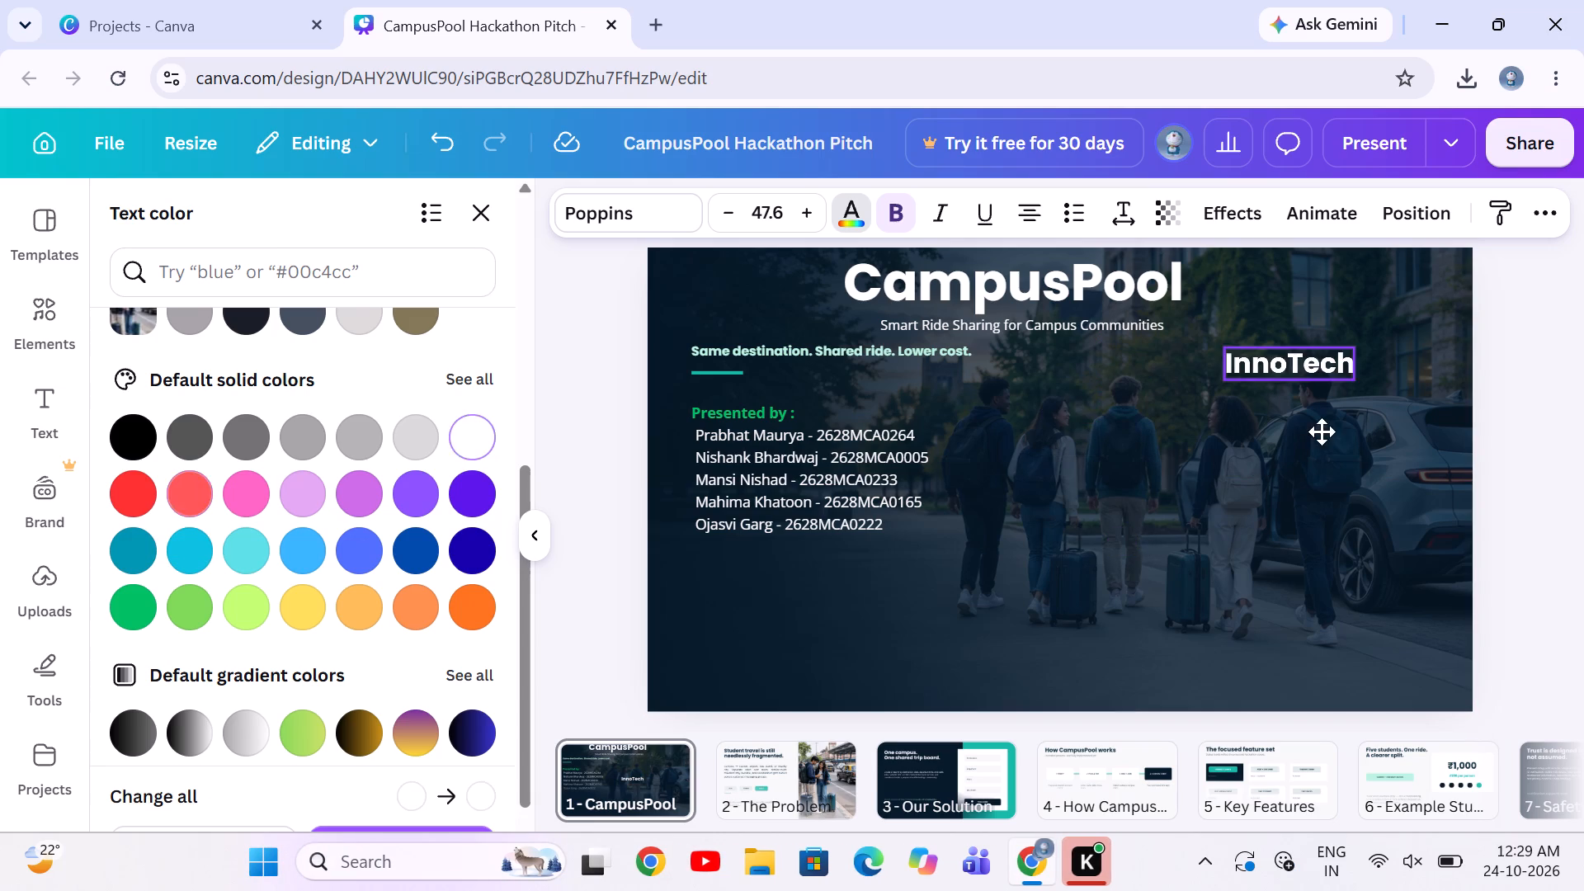
{"action": "left_click_drag", "start_coordinate": [1322, 431], "coordinate": [1319, 427]}
{"action": "left_click", "coordinate": [1319, 427]}
{"action": "left_click_drag", "start_coordinate": [1318, 423], "coordinate": [1414, 344]}
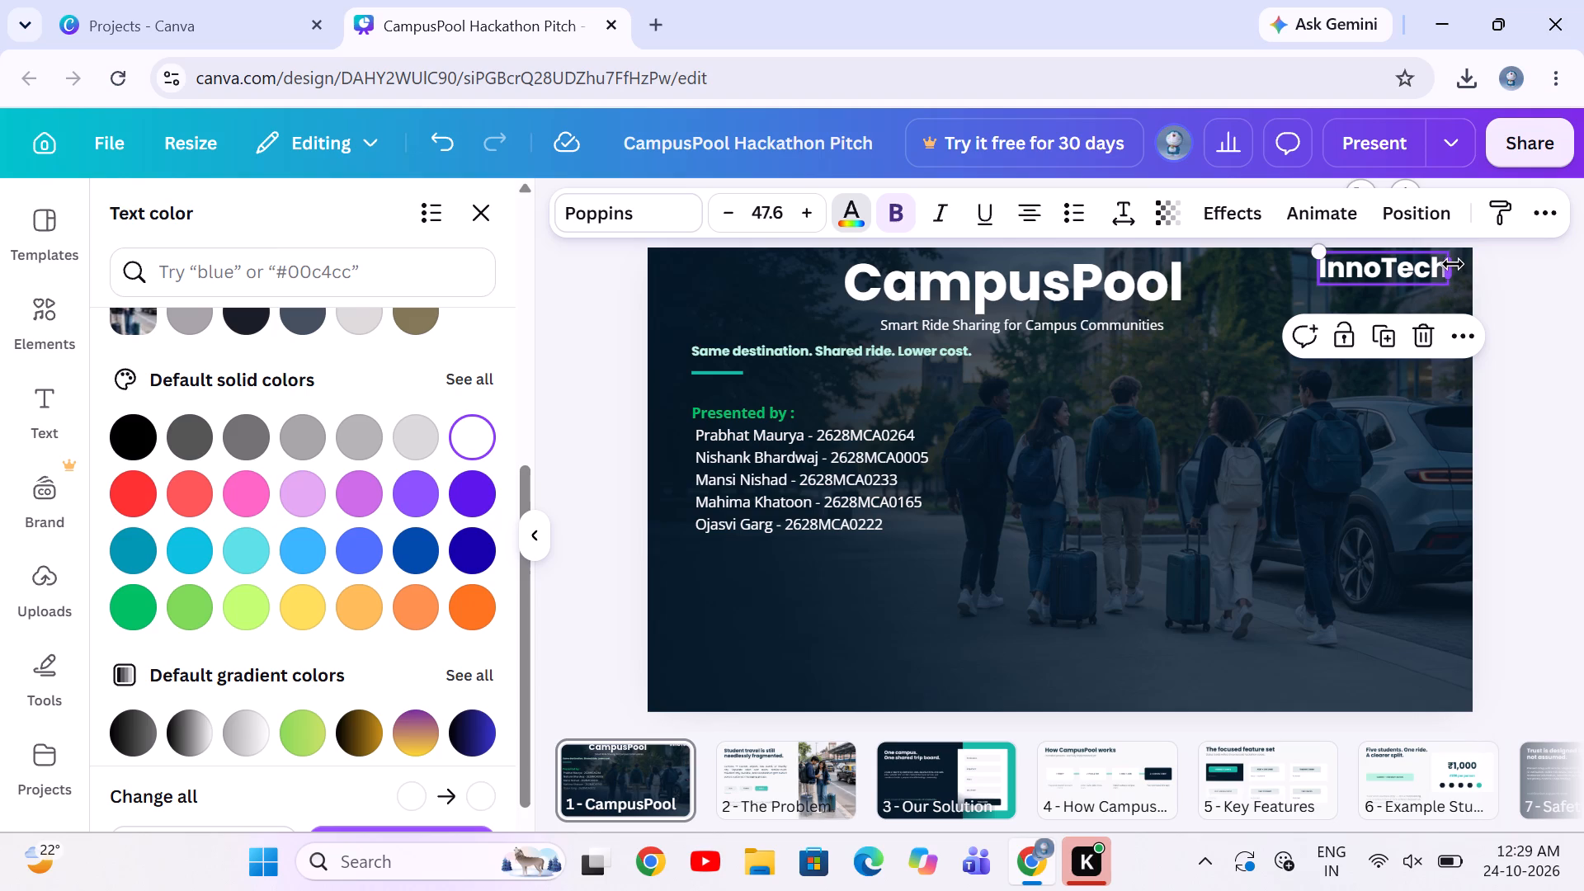
Scale the "InnoTech" text down to a font size of about 28.9, keeping it on a single line.
{"action": "left_click", "coordinate": [1453, 264]}
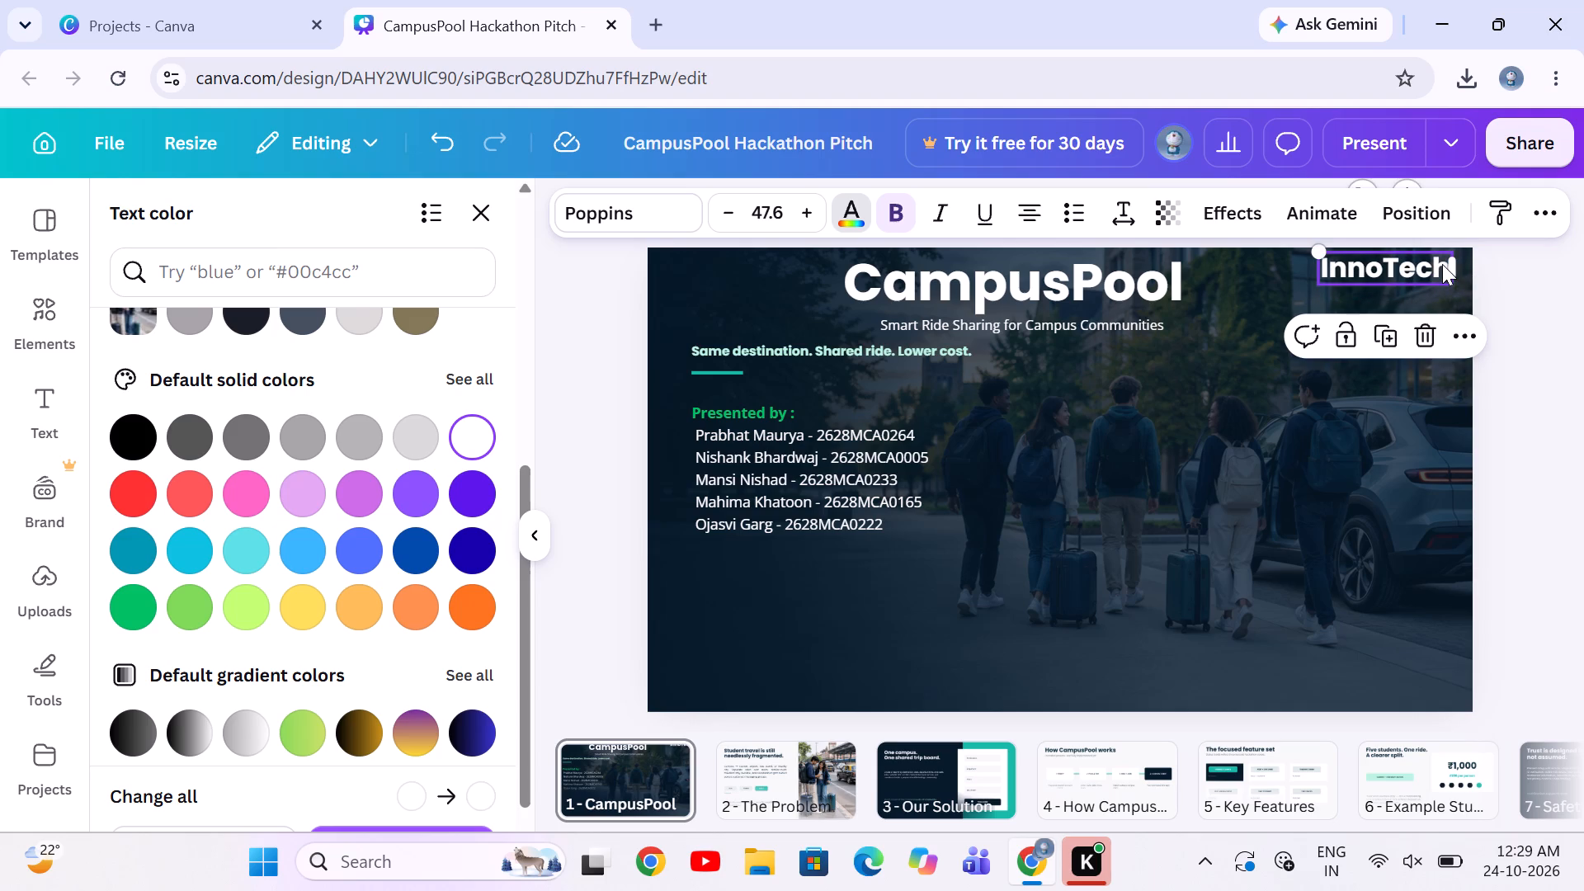
{"action": "left_click", "coordinate": [1442, 264]}
{"action": "key", "text": "Right"}
{"action": "key", "text": "Return"}
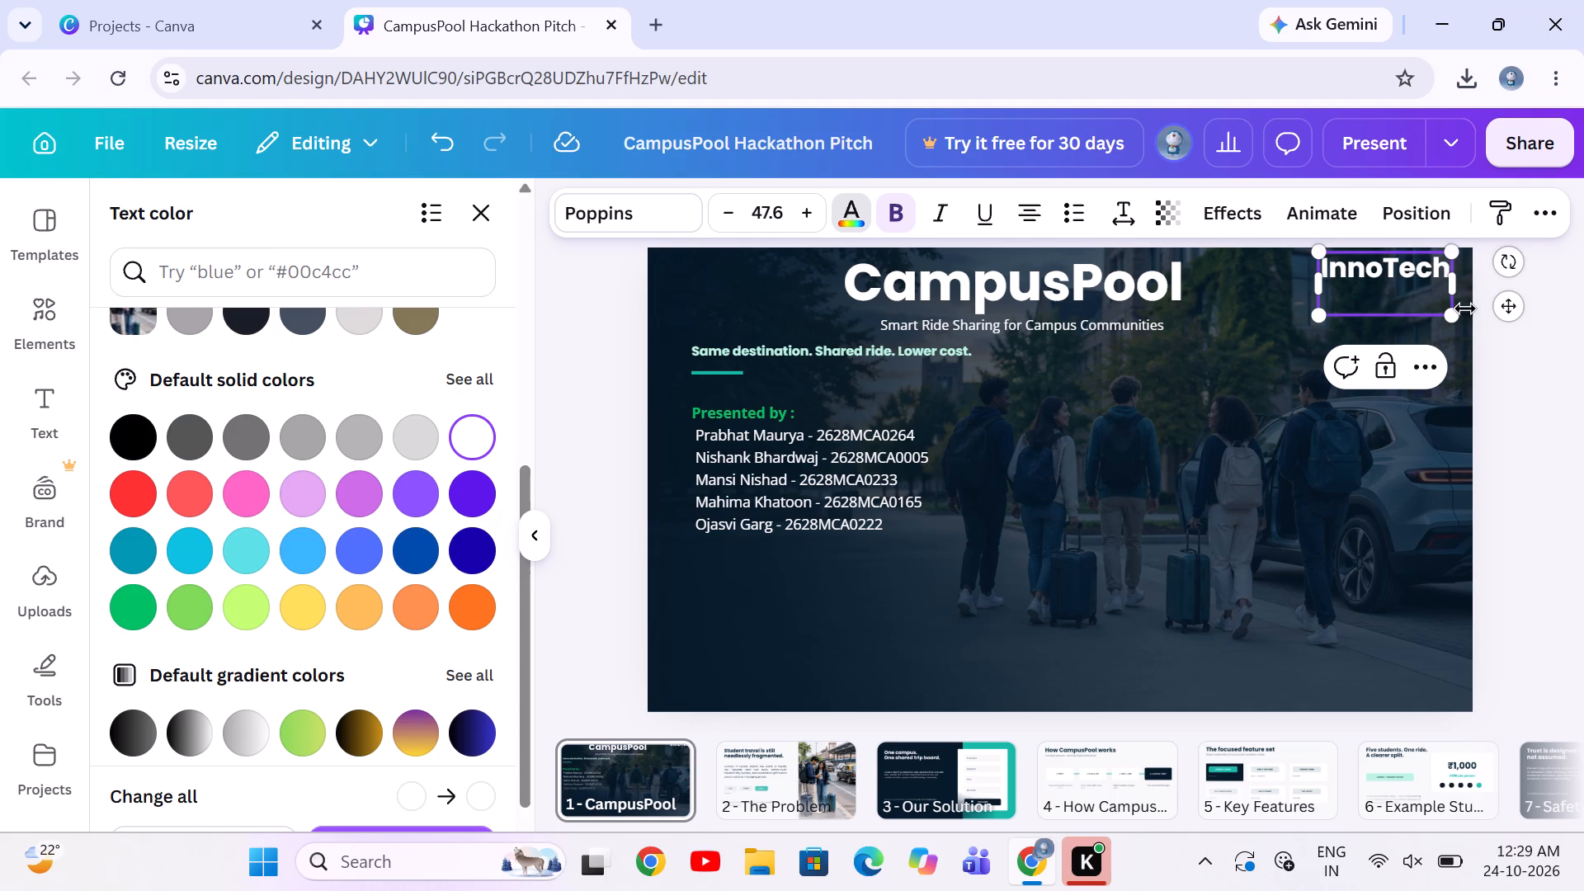
{"action": "left_click_drag", "start_coordinate": [1450, 318], "coordinate": [1417, 291]}
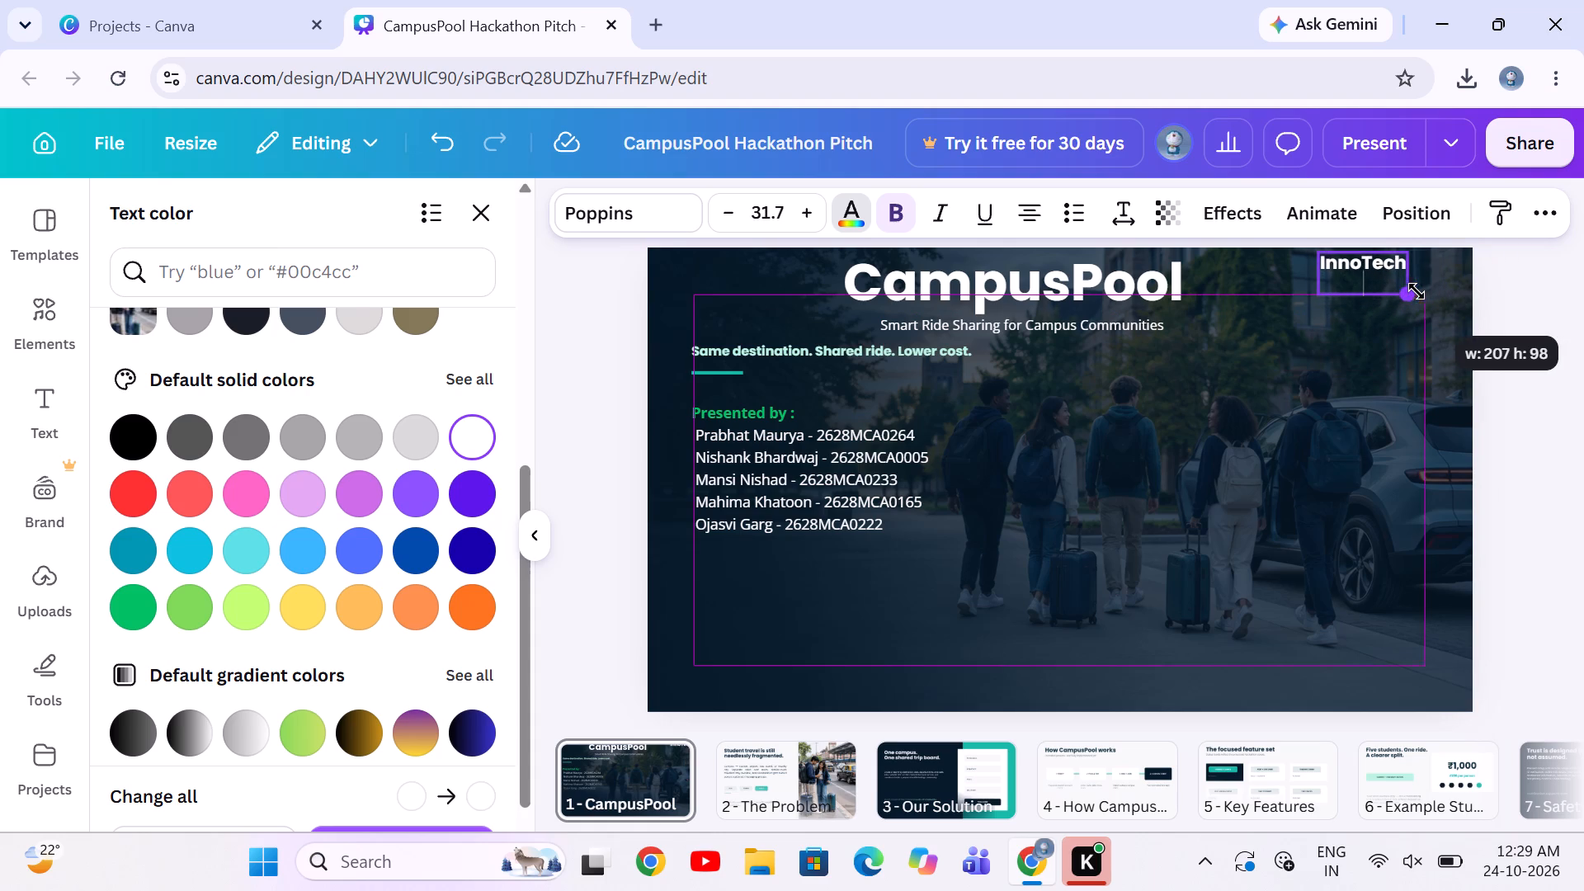
{"action": "left_click_drag", "start_coordinate": [1417, 291], "coordinate": [1402, 285]}
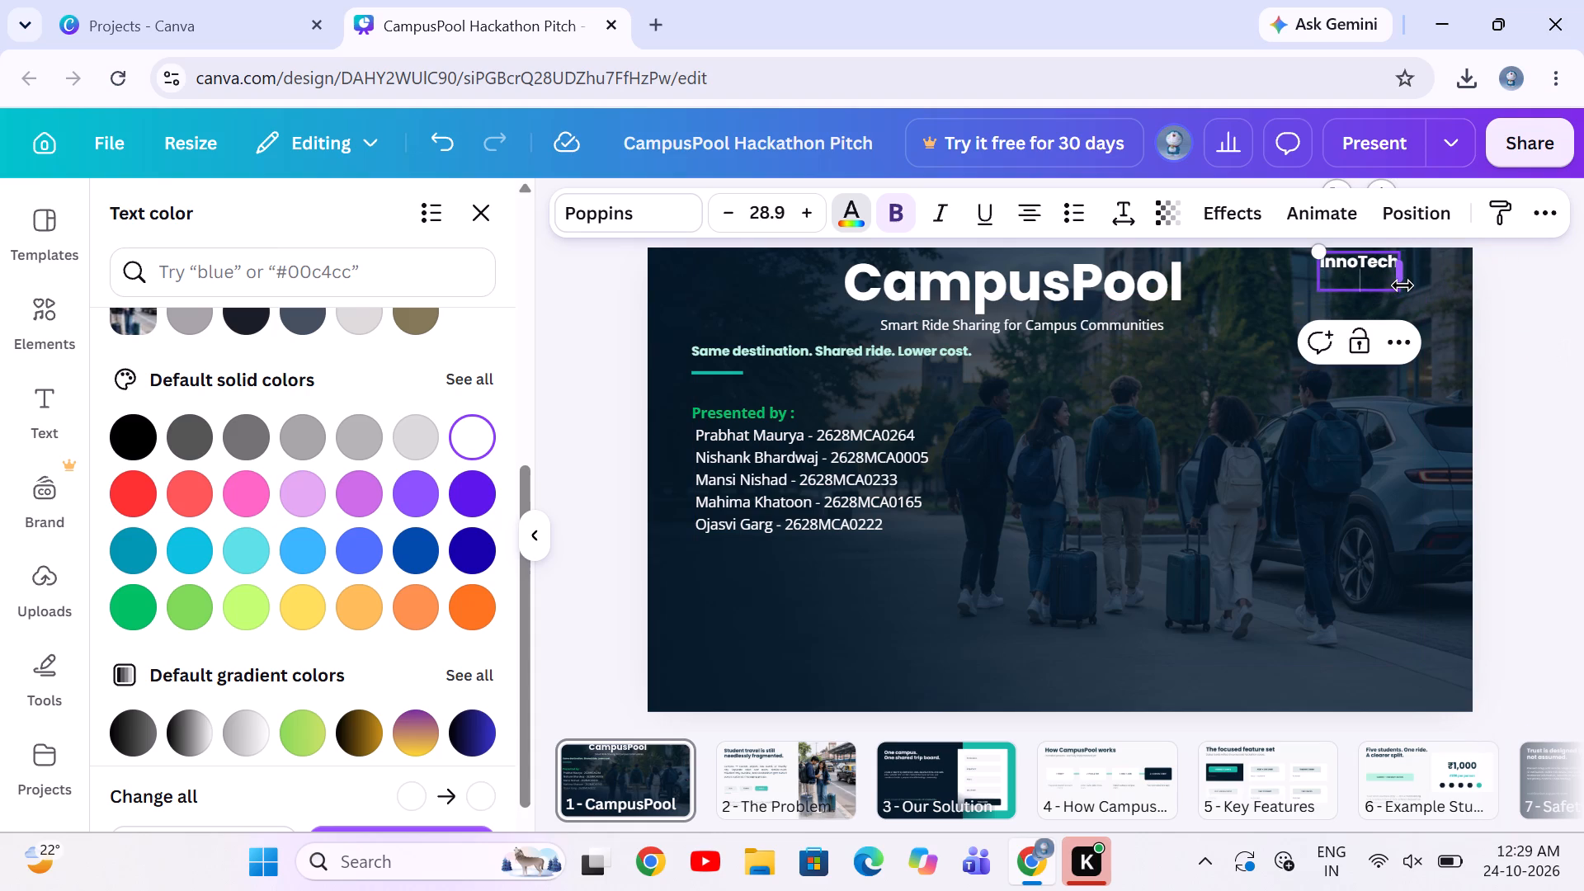
{"action": "key", "text": "BackSpace"}
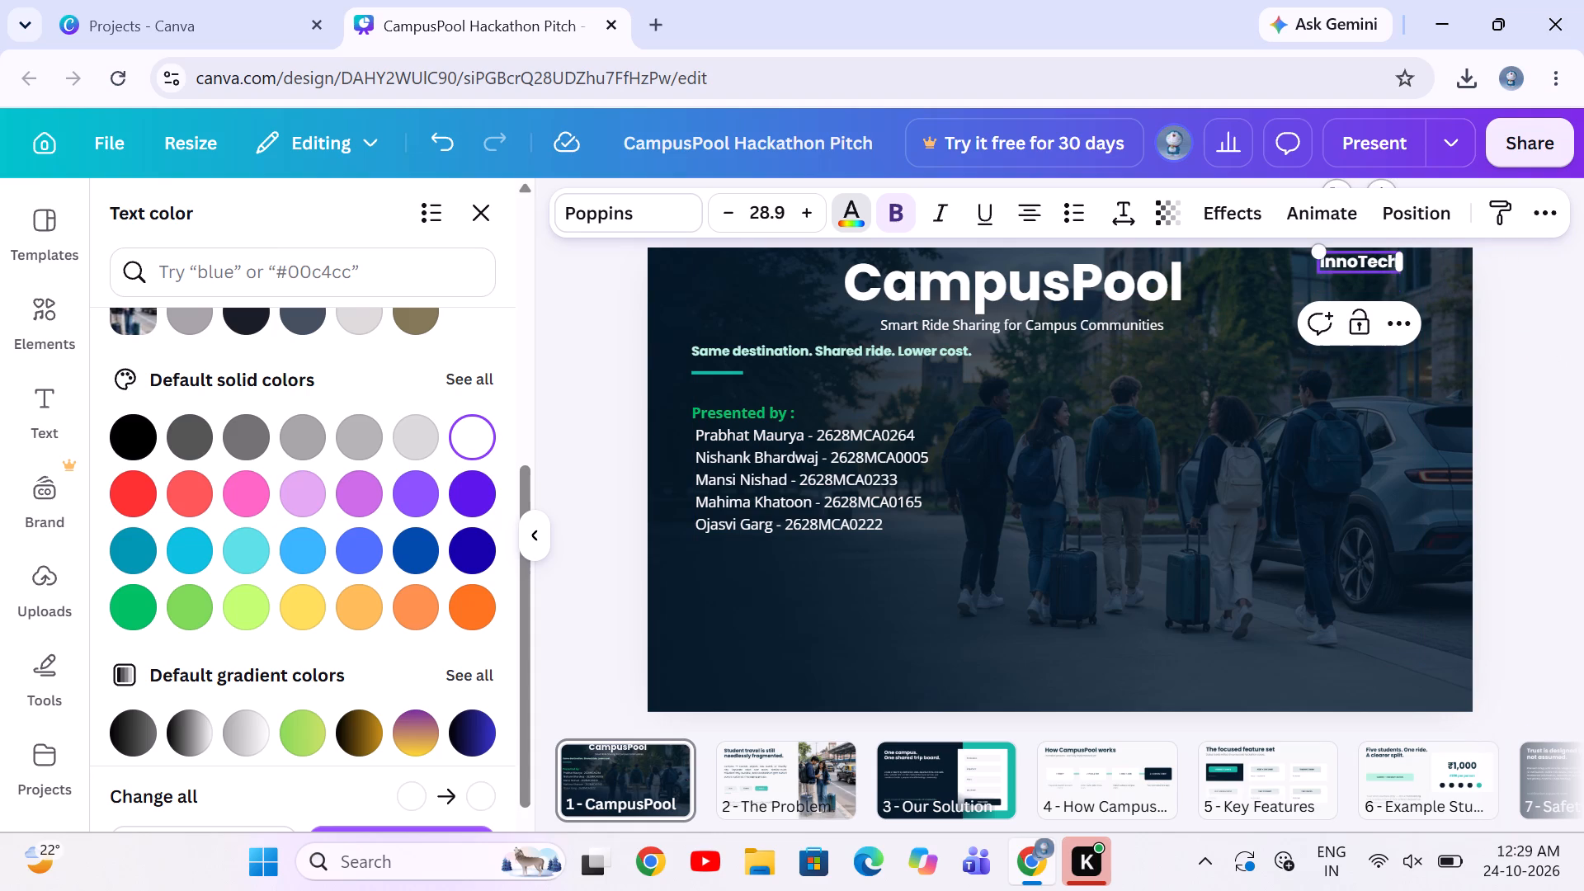
Move the smaller "InnoTech" text box close into the top-right corner of page 1.
{"action": "left_click", "coordinate": [1381, 266]}
{"action": "left_click_drag", "start_coordinate": [1389, 276], "coordinate": [1422, 269]}
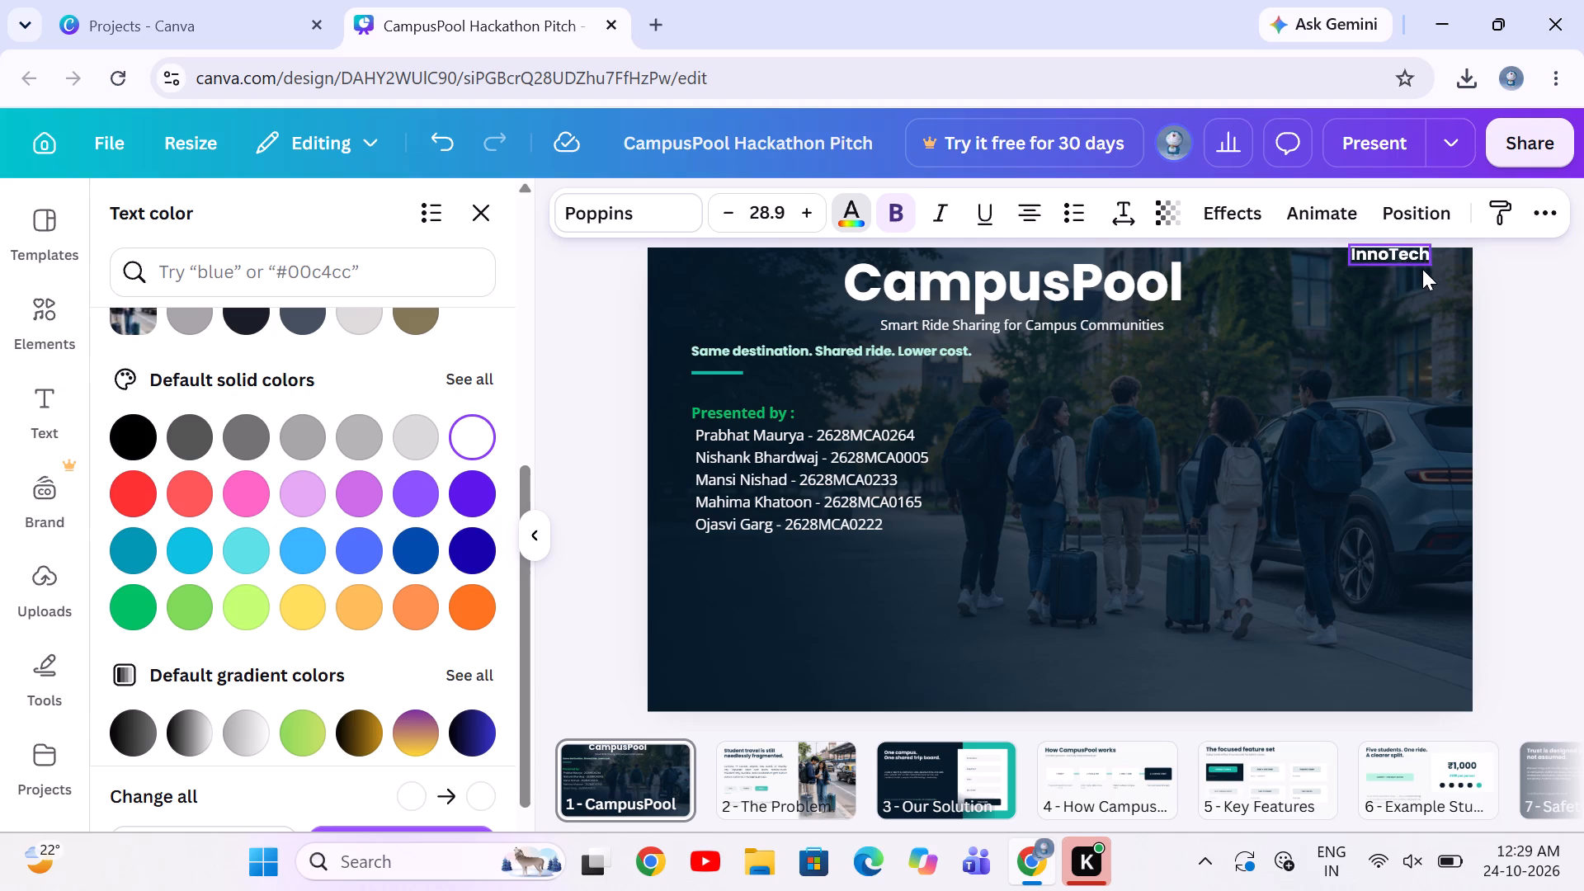
{"action": "left_click_drag", "start_coordinate": [1422, 269], "coordinate": [1450, 280]}
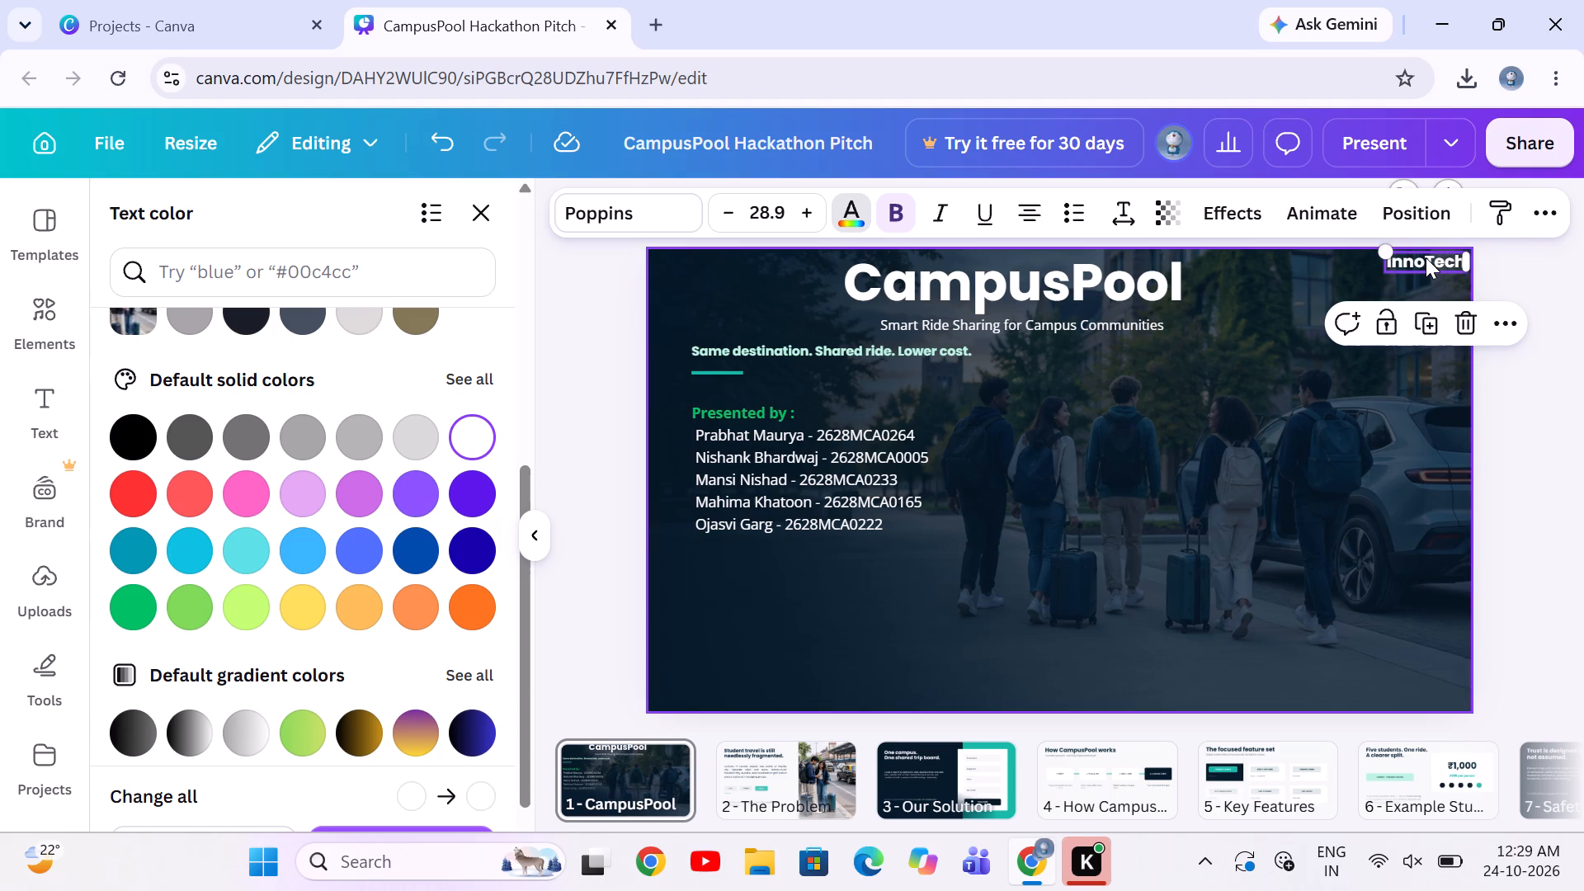
Recolor the whole "InnoTech" text on page 1 to coral red #ff5757 and deselect it.
{"action": "triple_click", "coordinate": [1426, 257]}
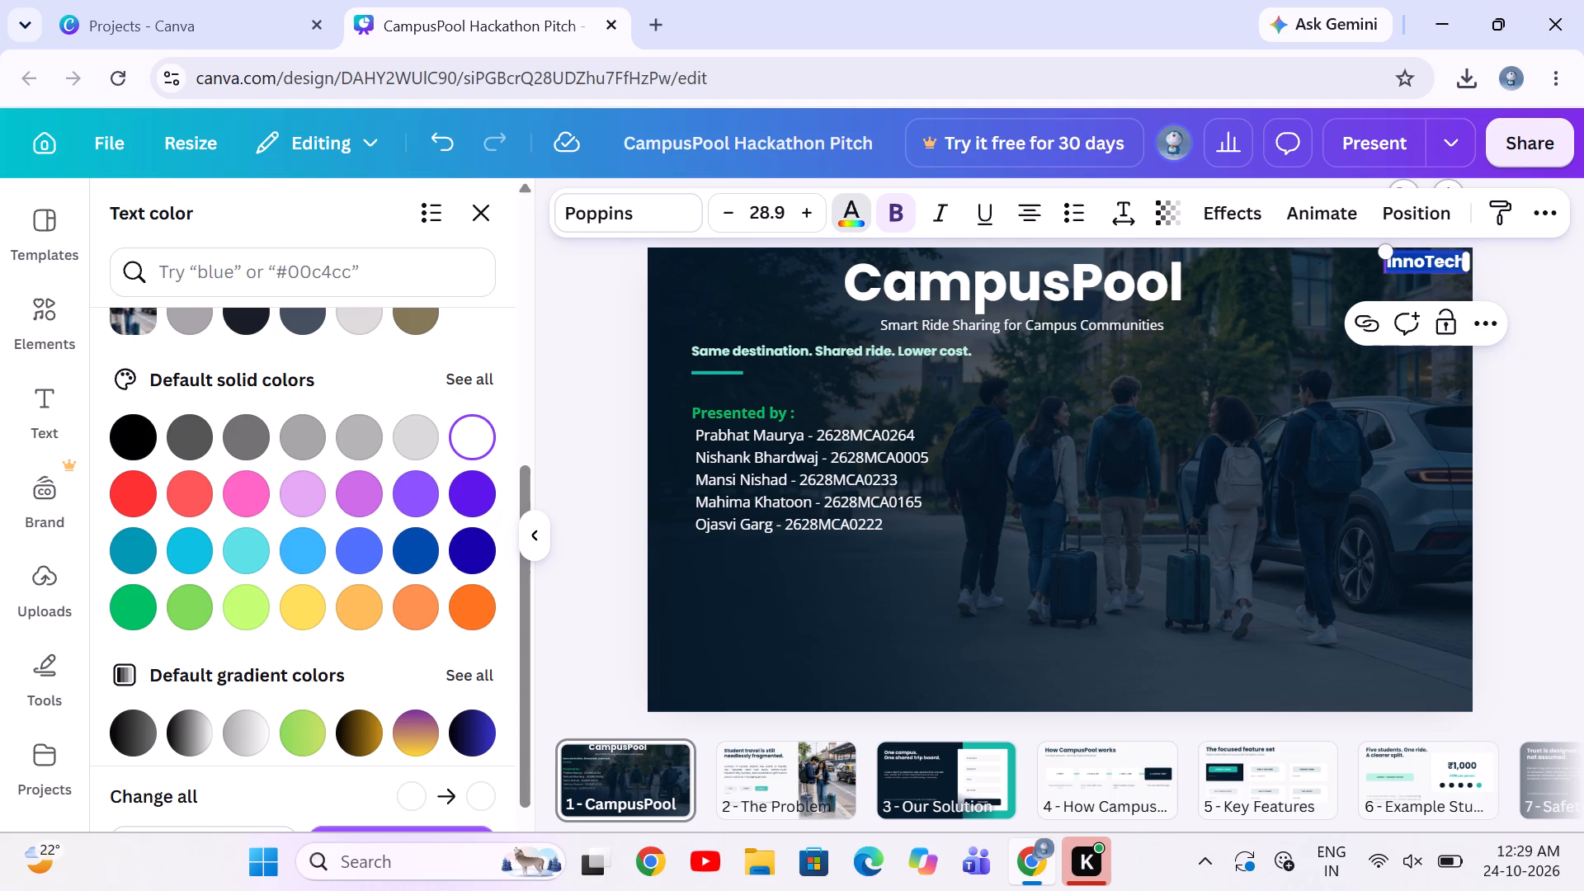
{"action": "left_click", "coordinate": [199, 497]}
{"action": "left_click", "coordinate": [1249, 512]}
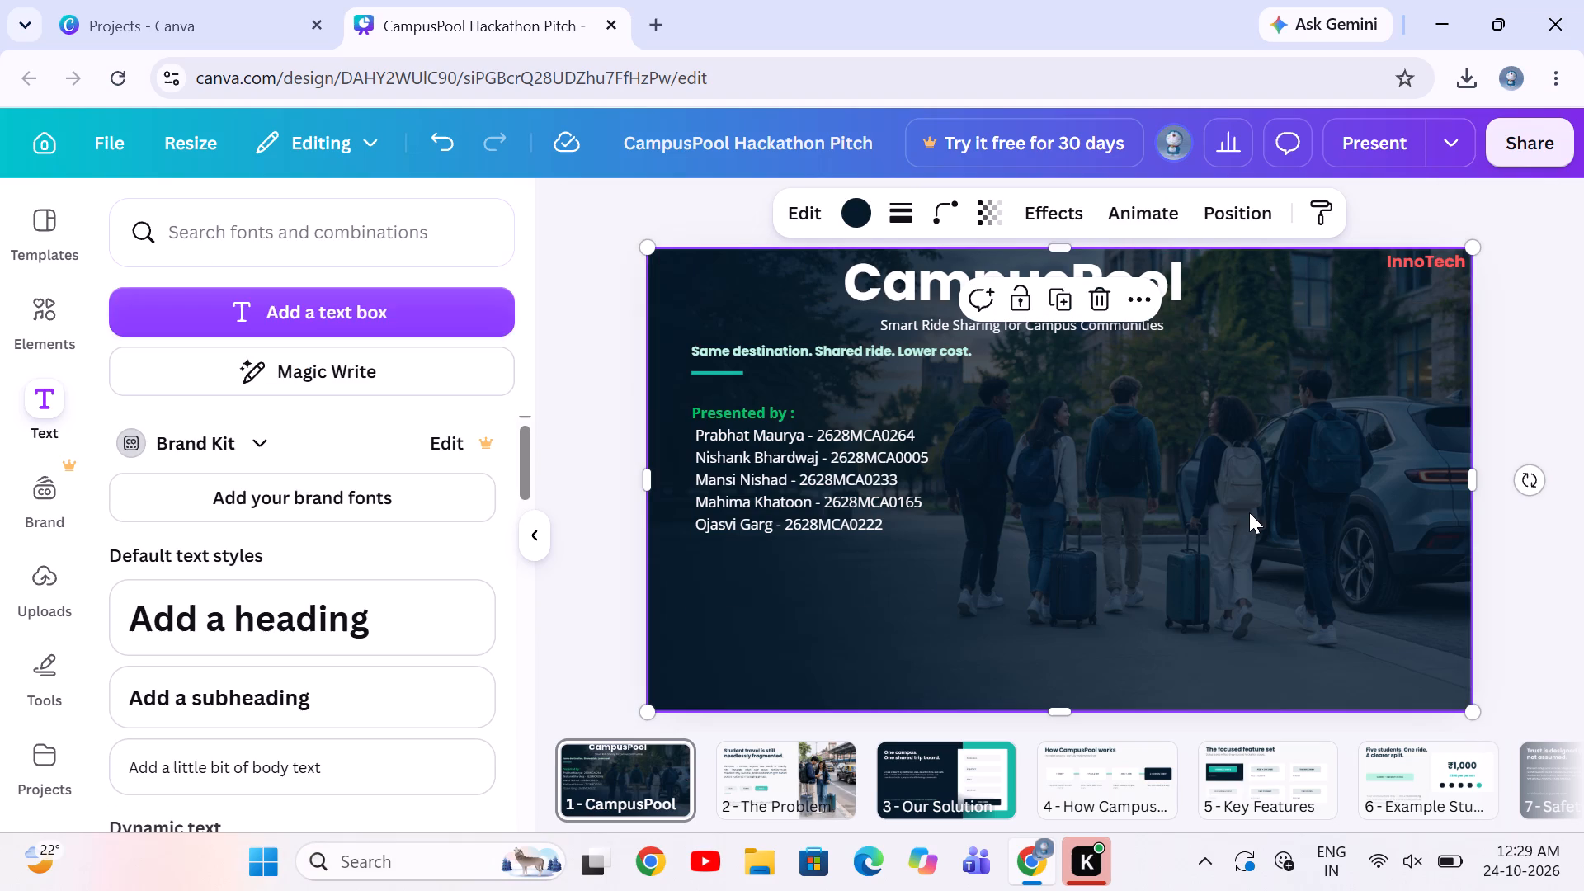
{"action": "left_click", "coordinate": [1524, 395]}
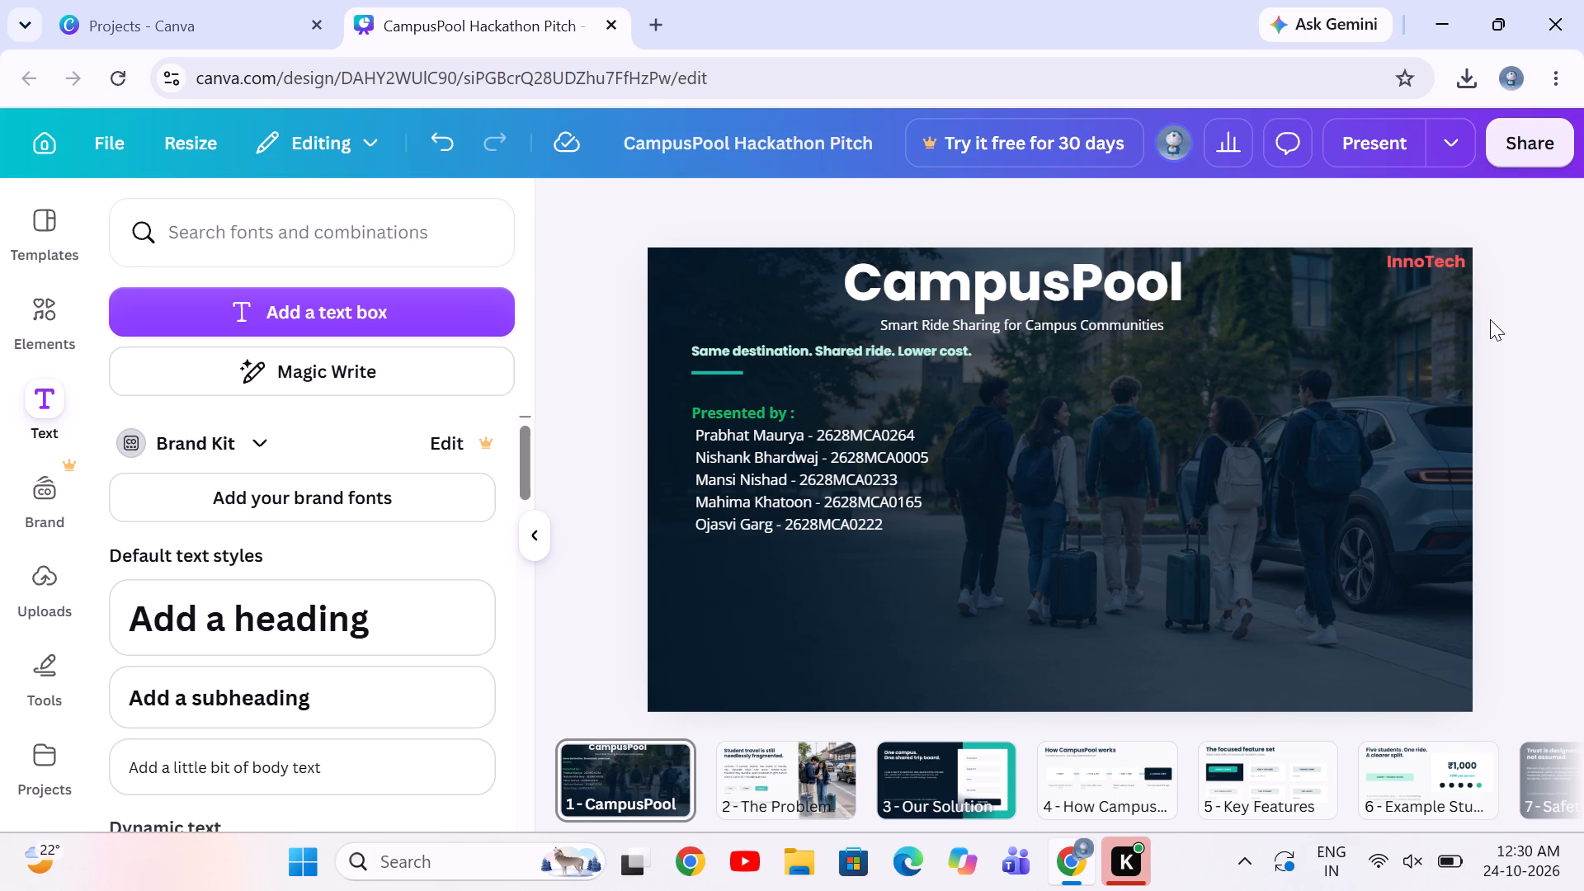
Shift the "InnoTech" text box slightly left, away from the right edge of page 1.
{"action": "left_click", "coordinate": [1421, 258]}
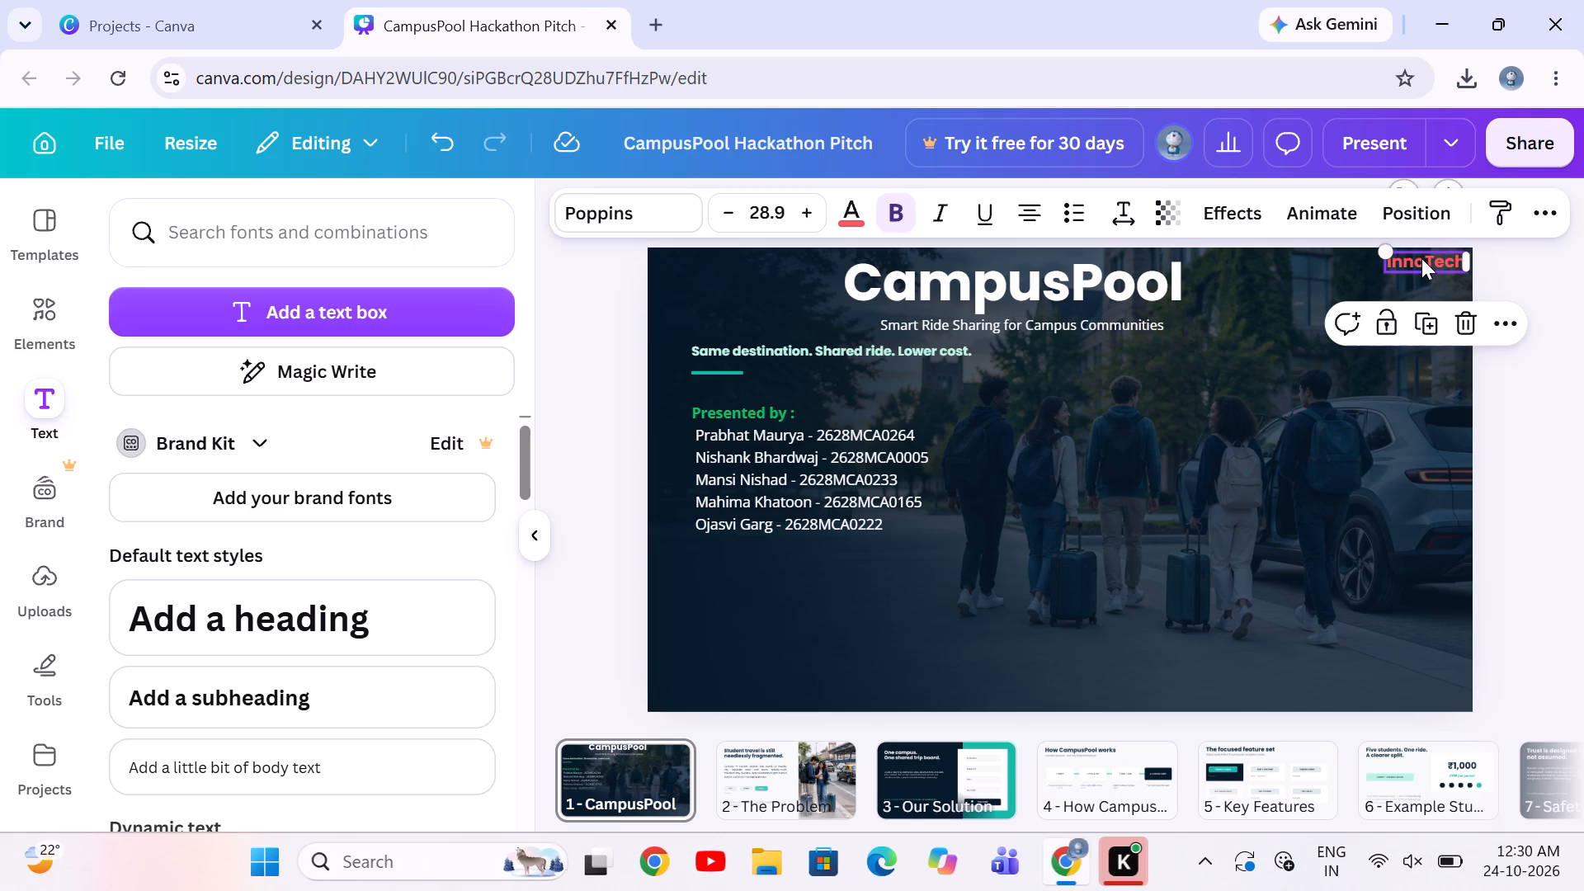
{"action": "left_click_drag", "start_coordinate": [1421, 258], "coordinate": [1414, 262]}
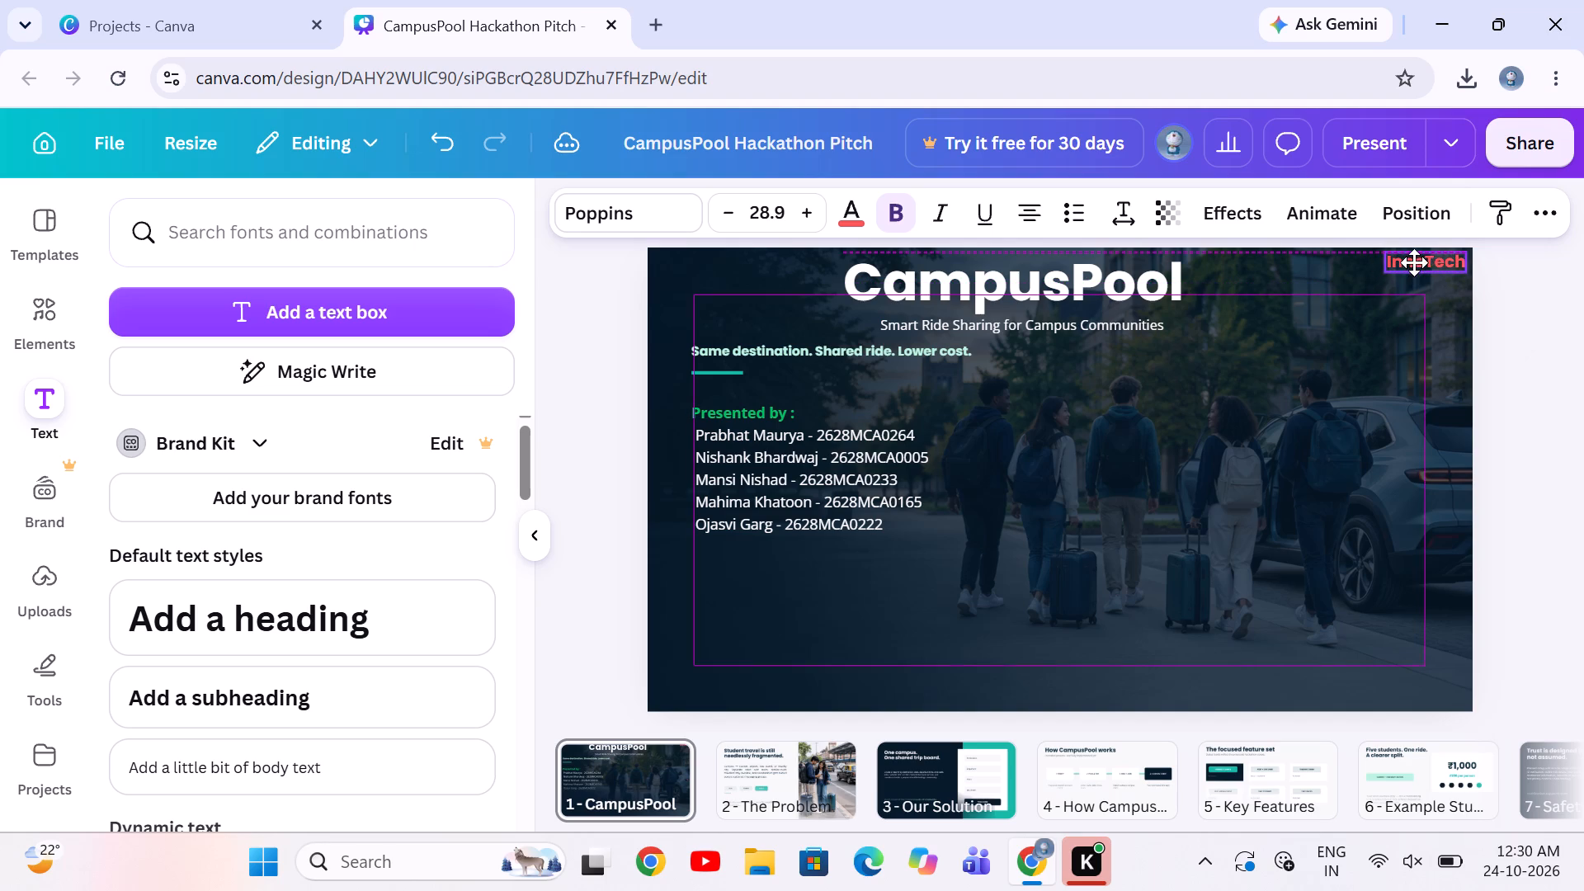
{"action": "left_click_drag", "start_coordinate": [1414, 262], "coordinate": [1407, 263]}
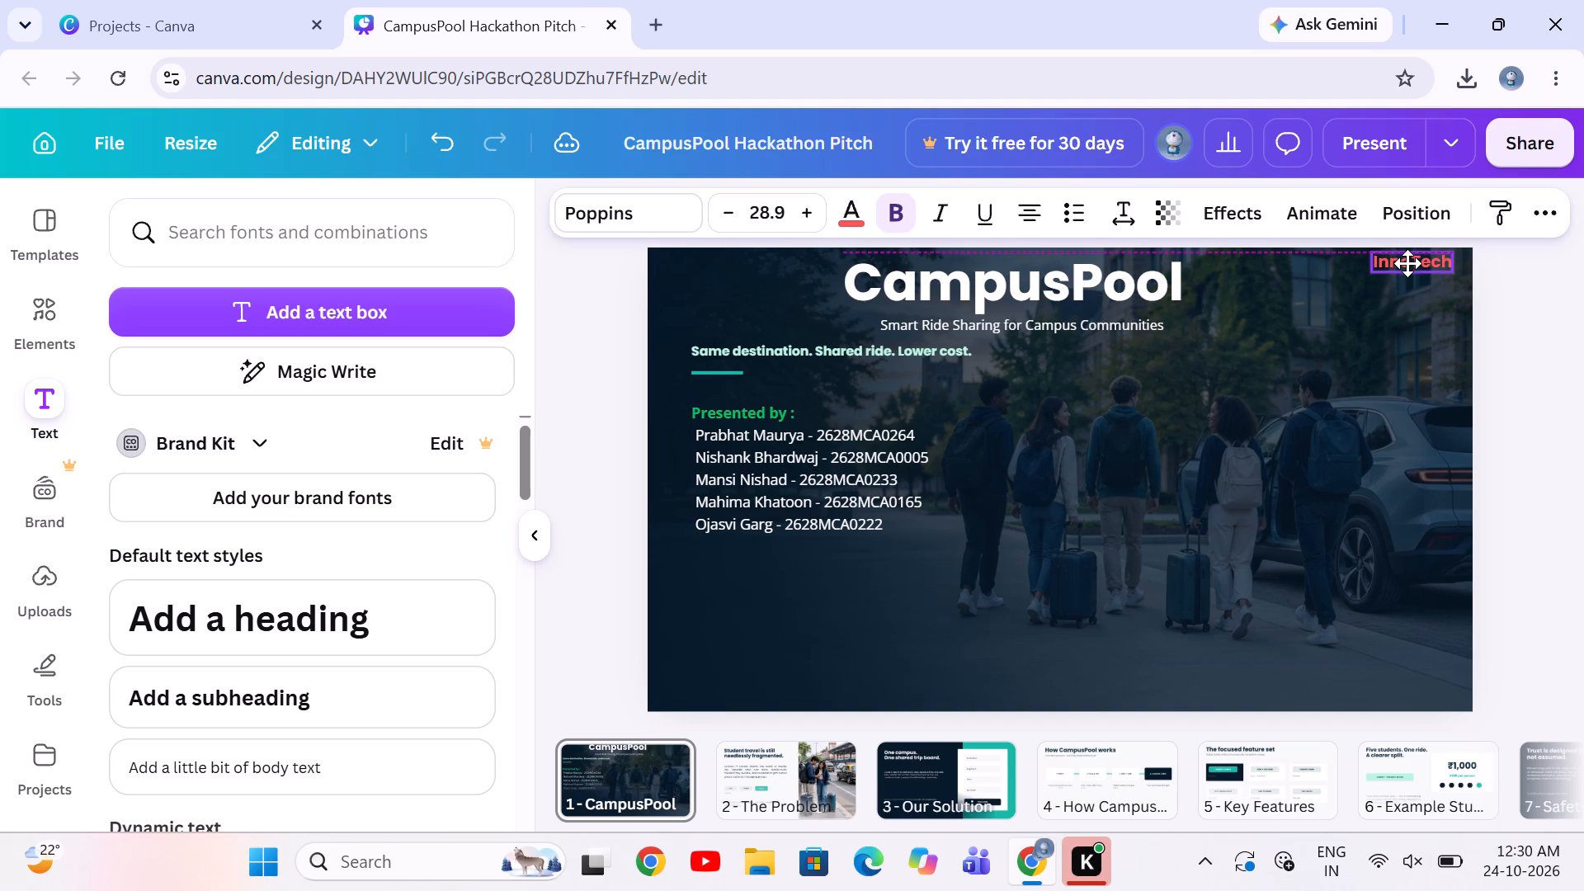
{"action": "left_click_drag", "start_coordinate": [1407, 263], "coordinate": [1410, 264]}
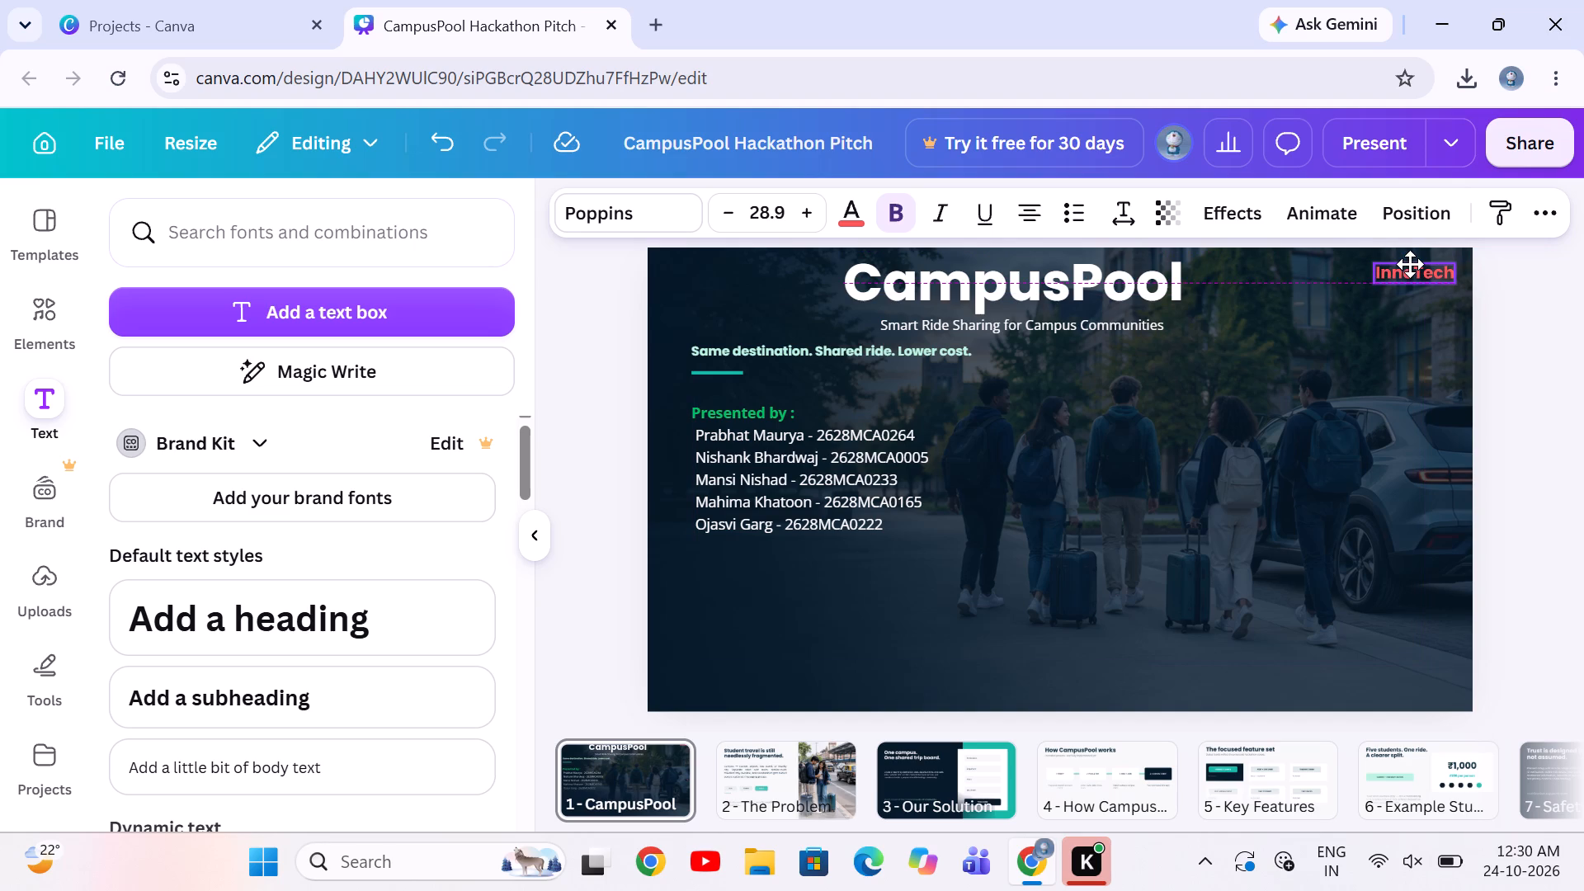
{"action": "left_click_drag", "start_coordinate": [1410, 264], "coordinate": [1412, 258]}
Nudge the "InnoTech" text box five small increments down and a few to the right, leaving it deselected.
{"action": "key", "text": "Down"}
{"action": "key", "text": "Down"}
{"action": "key", "text": "Down"}
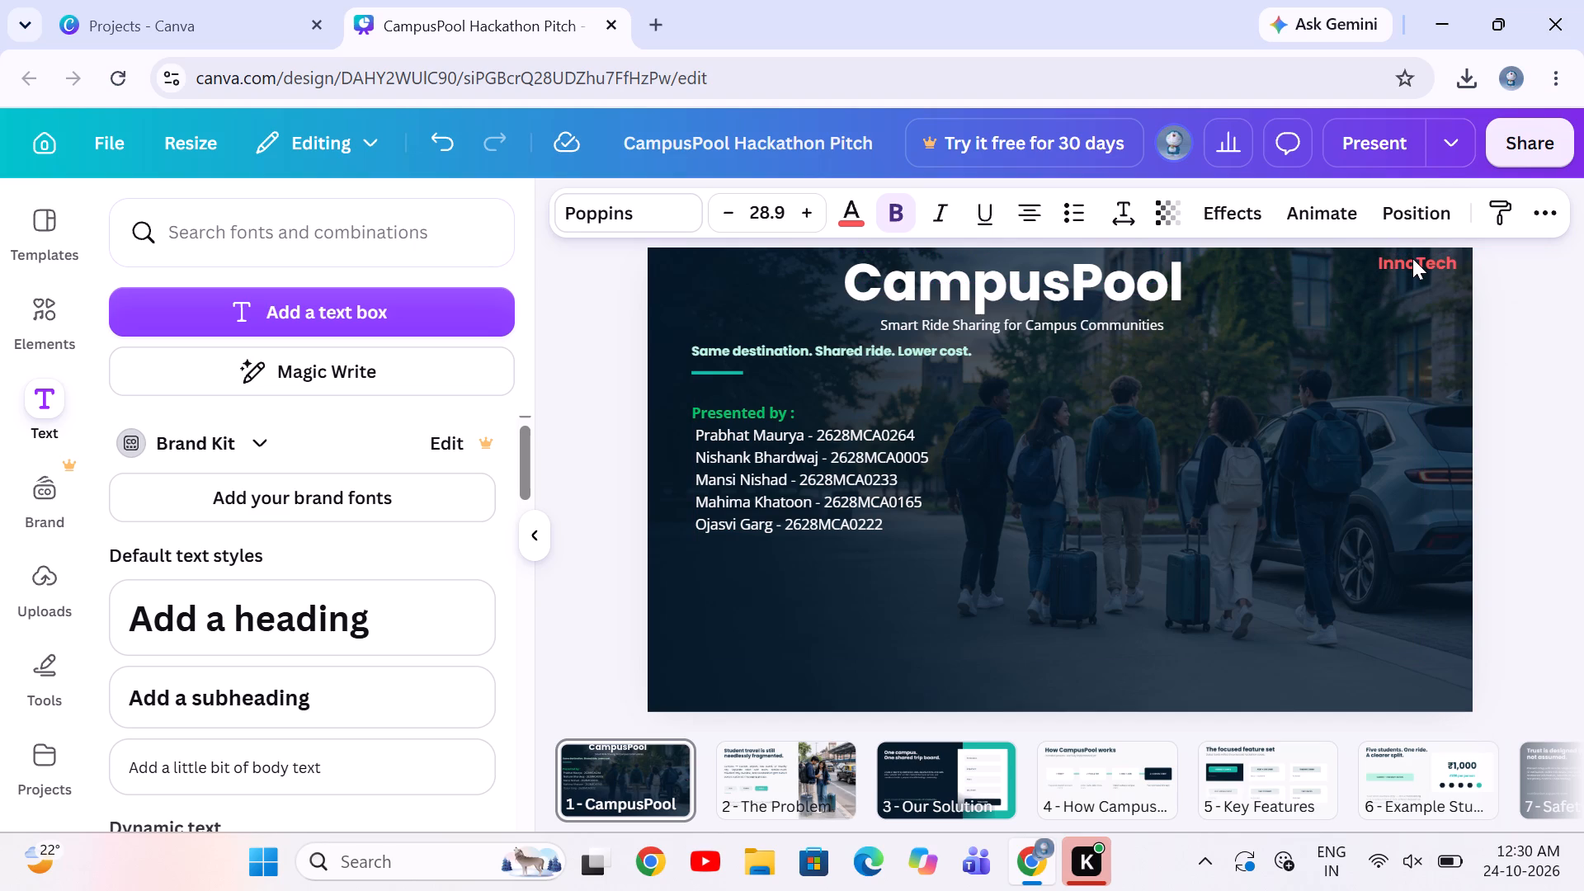
{"action": "key", "text": "Down"}
{"action": "key", "text": "Down"}
{"action": "key", "text": "Left"}
{"action": "key", "text": "Right"}
{"action": "key", "text": "Right"}
{"action": "key", "text": "Right"}
{"action": "key", "text": "Right"}
{"action": "key", "text": "Right"}
{"action": "key", "text": "Right"}
{"action": "key", "text": "Right"}
{"action": "key", "text": "Right"}
{"action": "key", "text": "Left"}
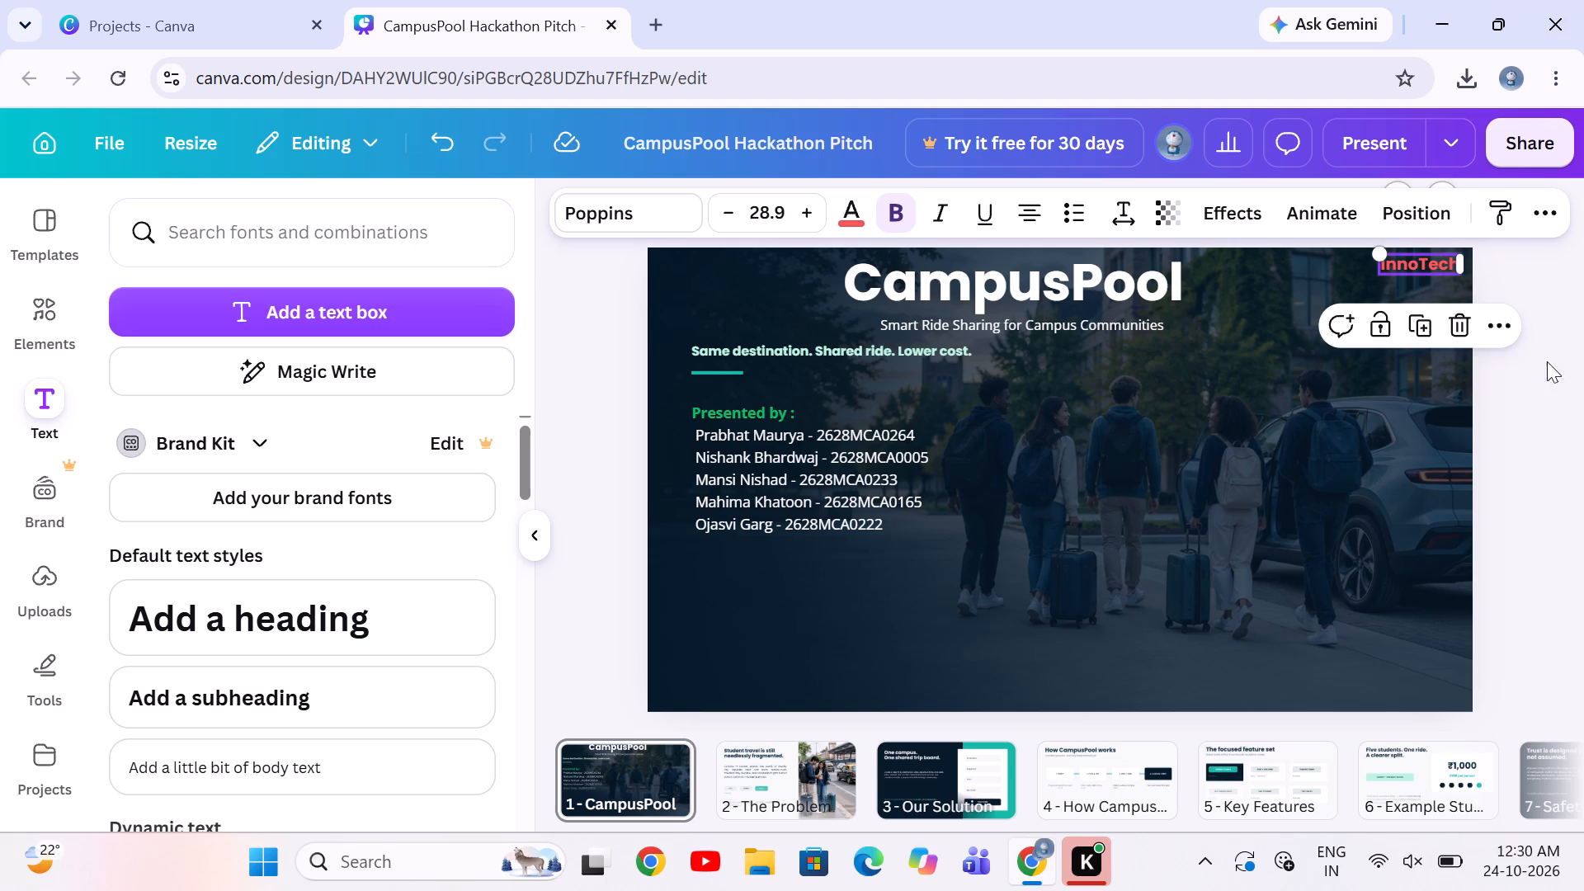
{"action": "left_click", "coordinate": [1556, 394]}
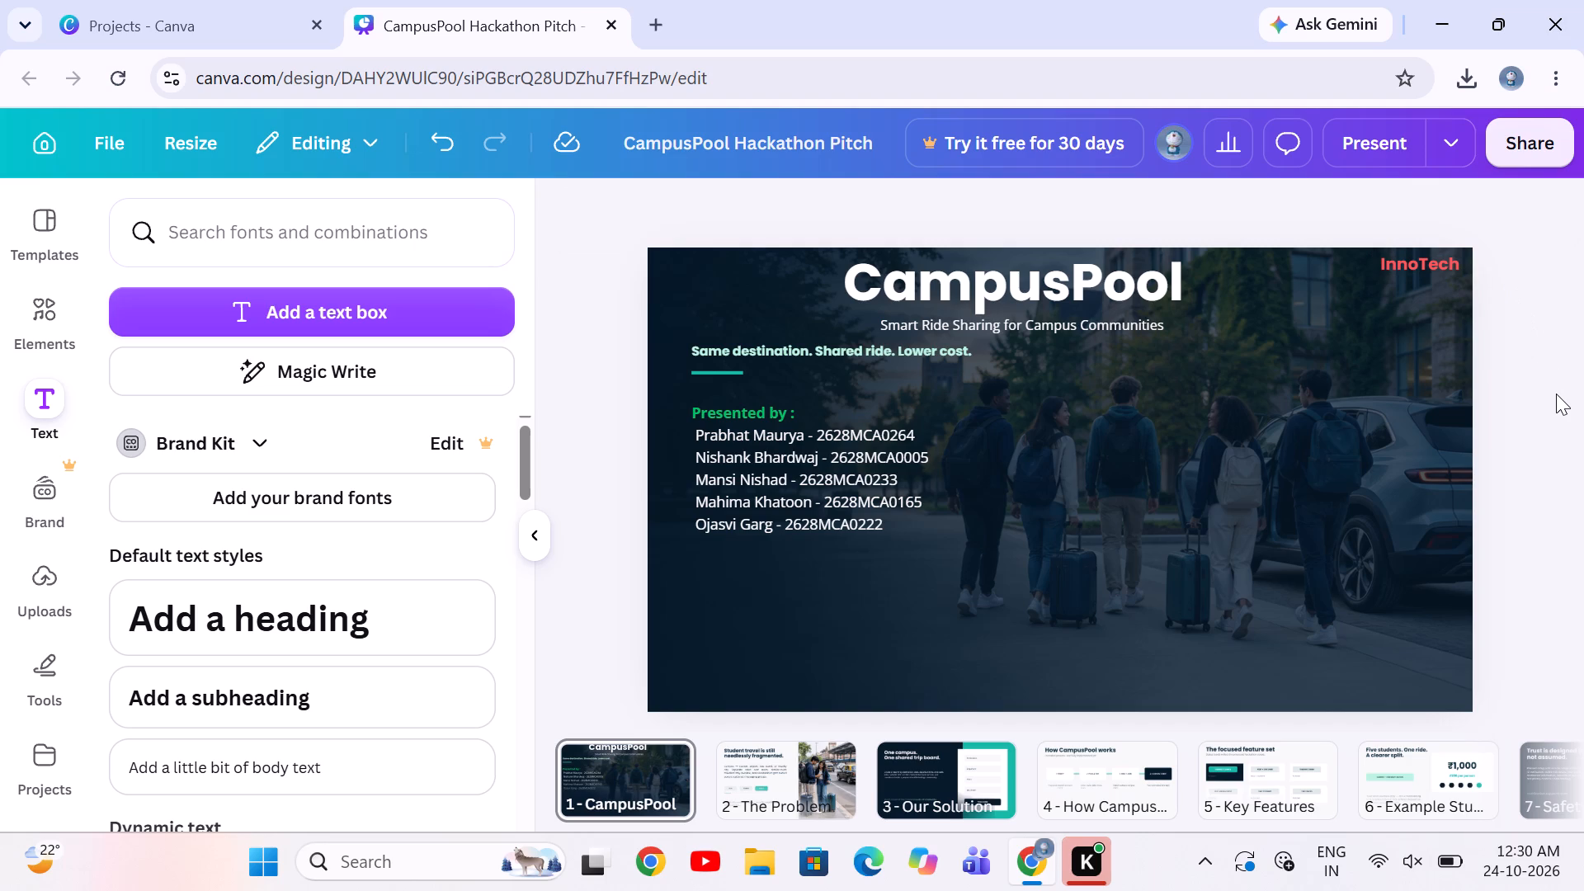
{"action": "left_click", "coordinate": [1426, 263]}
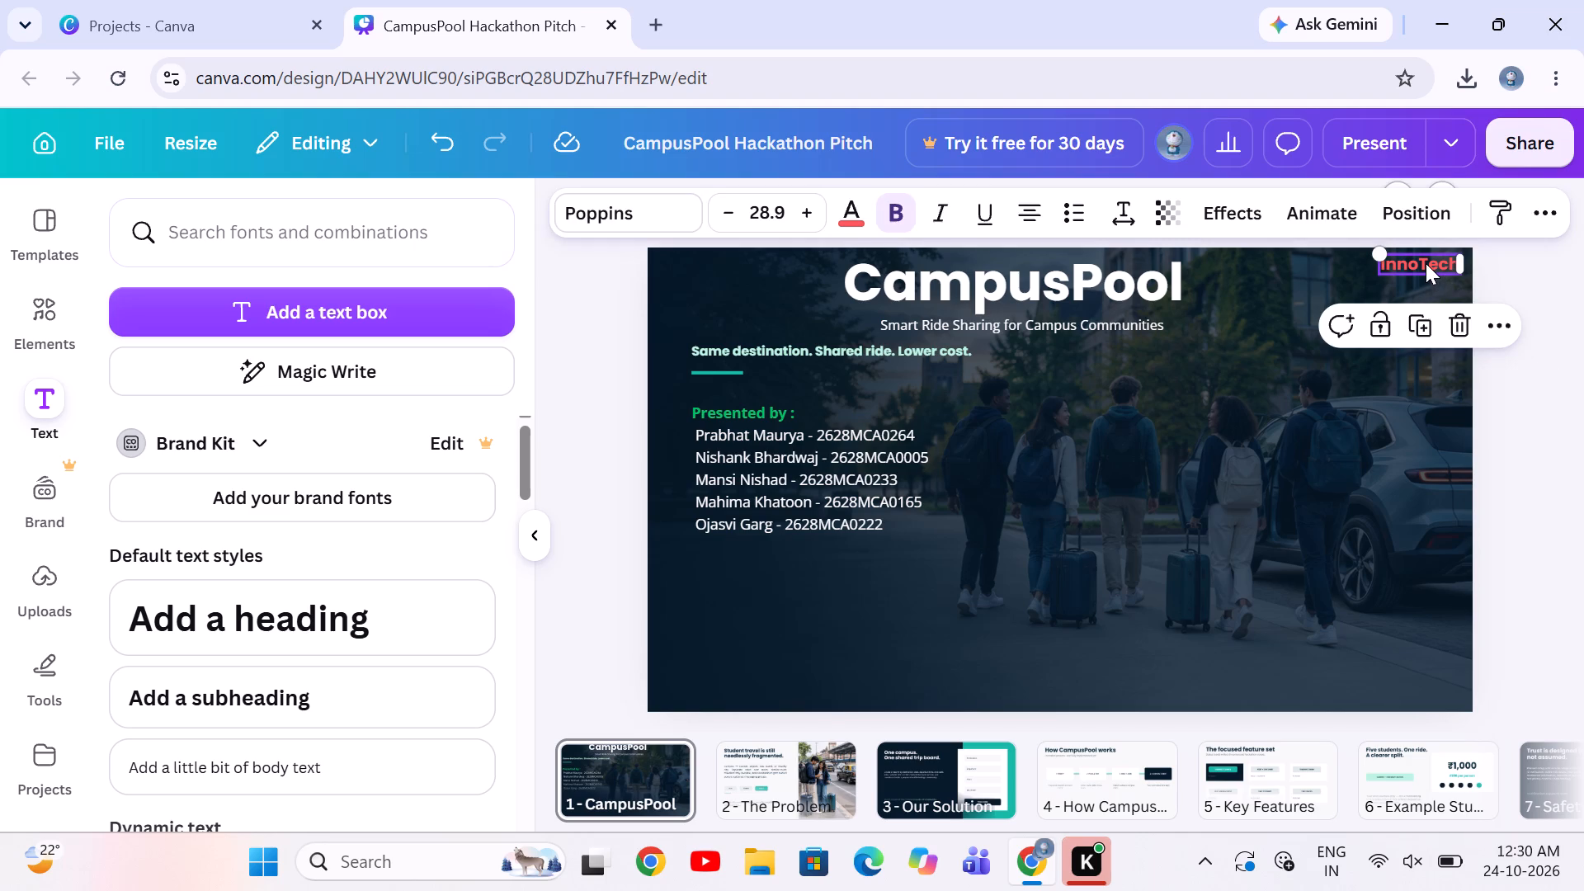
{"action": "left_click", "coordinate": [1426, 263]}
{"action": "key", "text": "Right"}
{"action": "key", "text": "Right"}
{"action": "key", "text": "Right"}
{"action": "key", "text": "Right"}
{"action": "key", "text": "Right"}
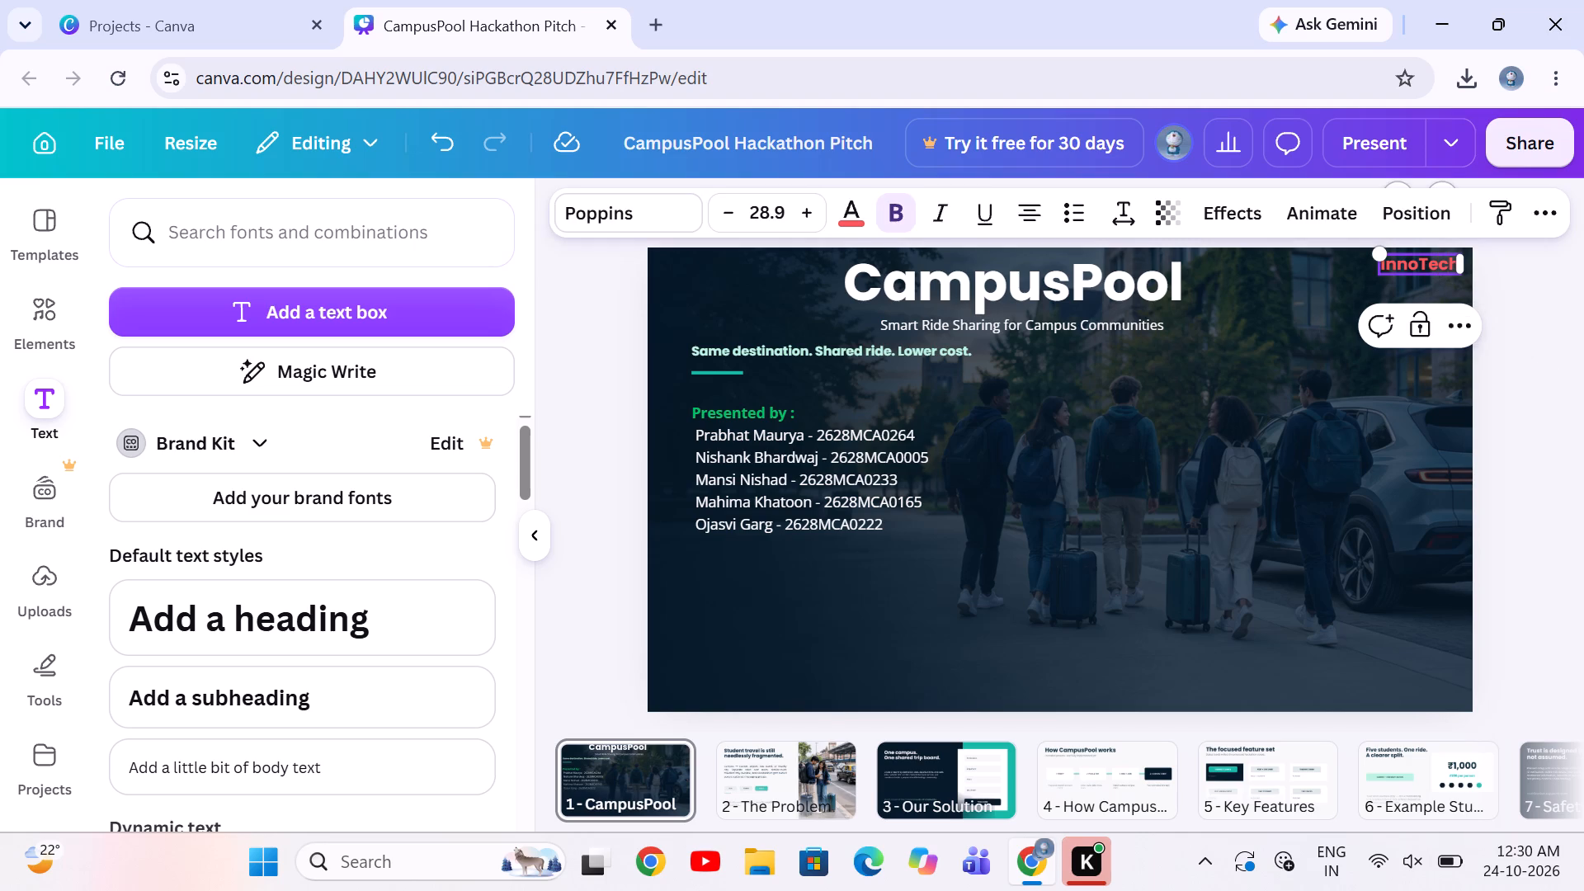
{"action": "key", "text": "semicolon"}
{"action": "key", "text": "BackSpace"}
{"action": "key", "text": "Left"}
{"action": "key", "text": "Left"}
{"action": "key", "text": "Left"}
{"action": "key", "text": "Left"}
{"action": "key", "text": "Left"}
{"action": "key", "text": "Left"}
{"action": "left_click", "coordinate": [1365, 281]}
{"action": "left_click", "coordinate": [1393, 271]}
Shift the "InnoTech" text box slightly left and down on page 1, and widen it toward the page's right edge.
{"action": "left_click_drag", "start_coordinate": [1390, 276], "coordinate": [1366, 279]}
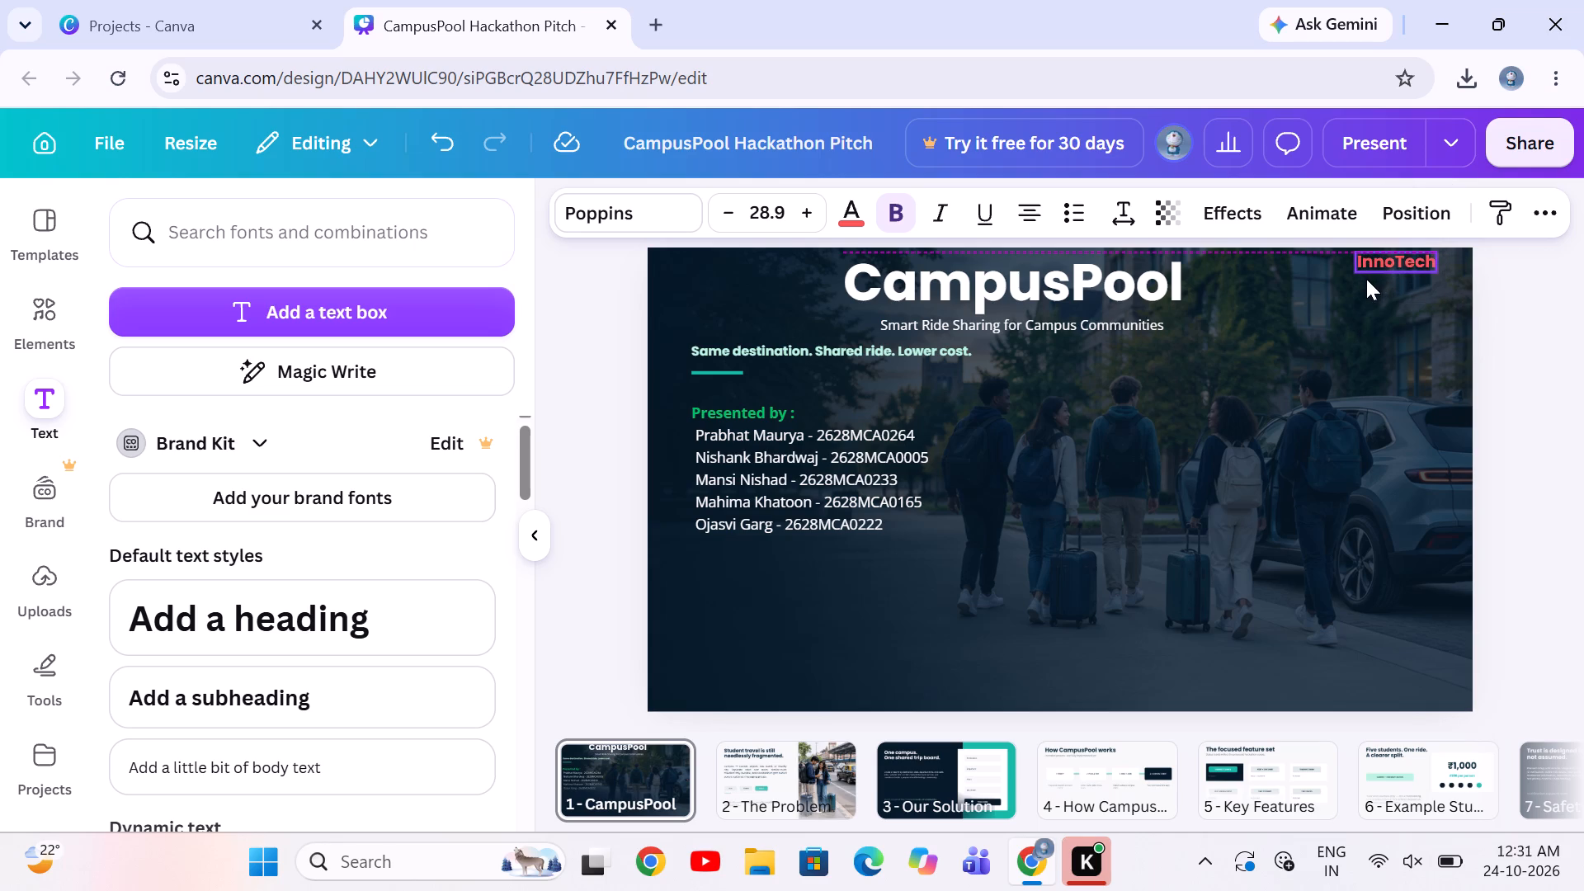
{"action": "left_click_drag", "start_coordinate": [1366, 279], "coordinate": [1366, 285]}
{"action": "left_click_drag", "start_coordinate": [1440, 277], "coordinate": [1467, 277]}
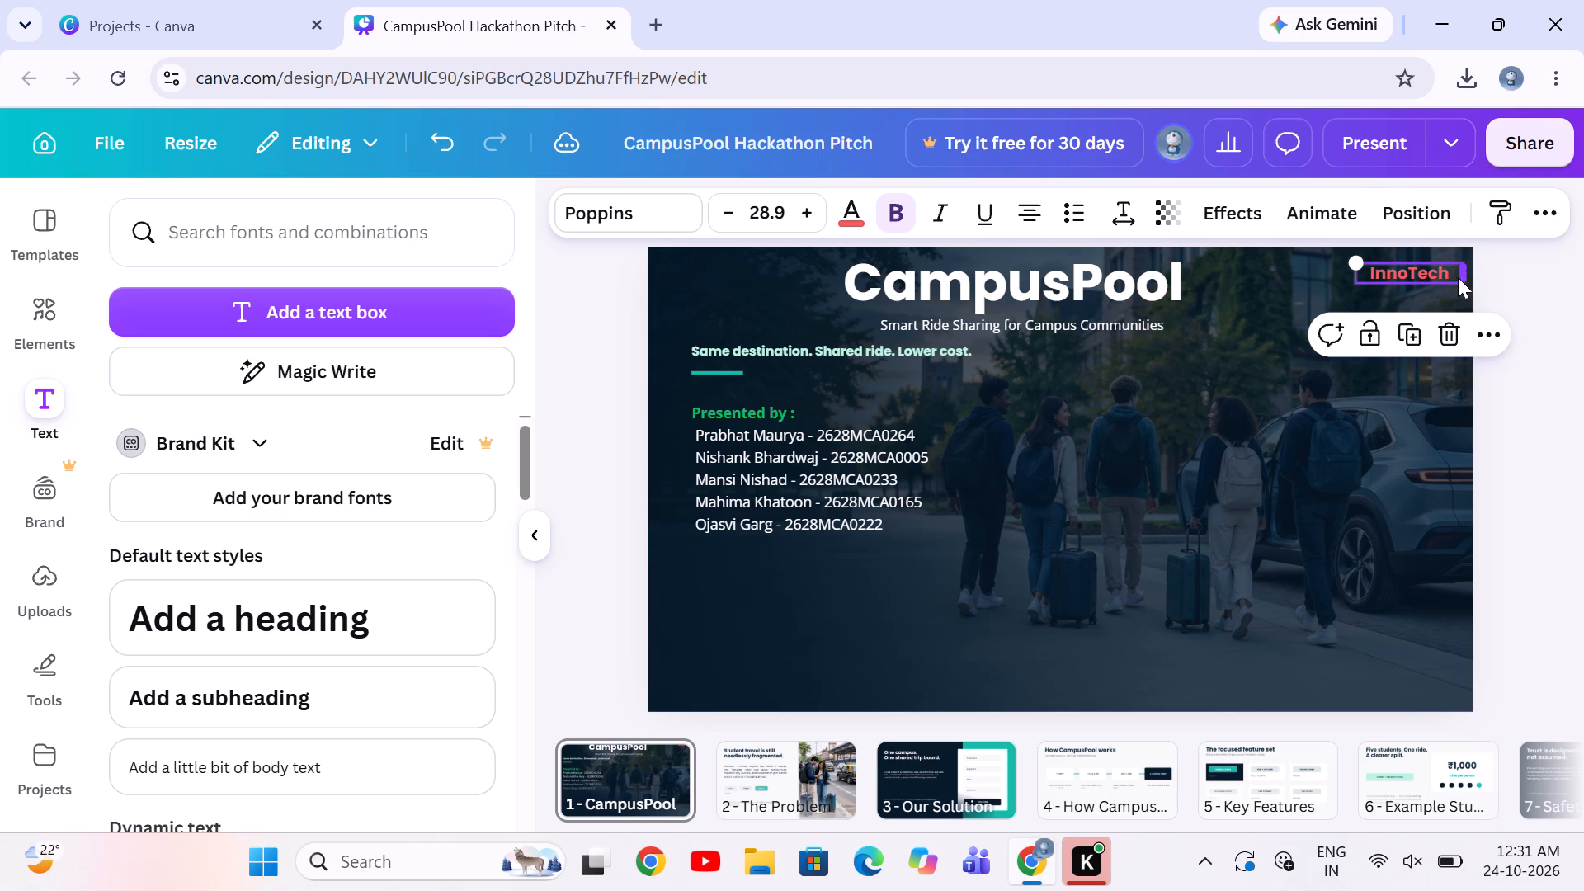
Append '26 to the "InnoTech" label so it reads "InnoTech'26".
{"action": "left_click", "coordinate": [1446, 272]}
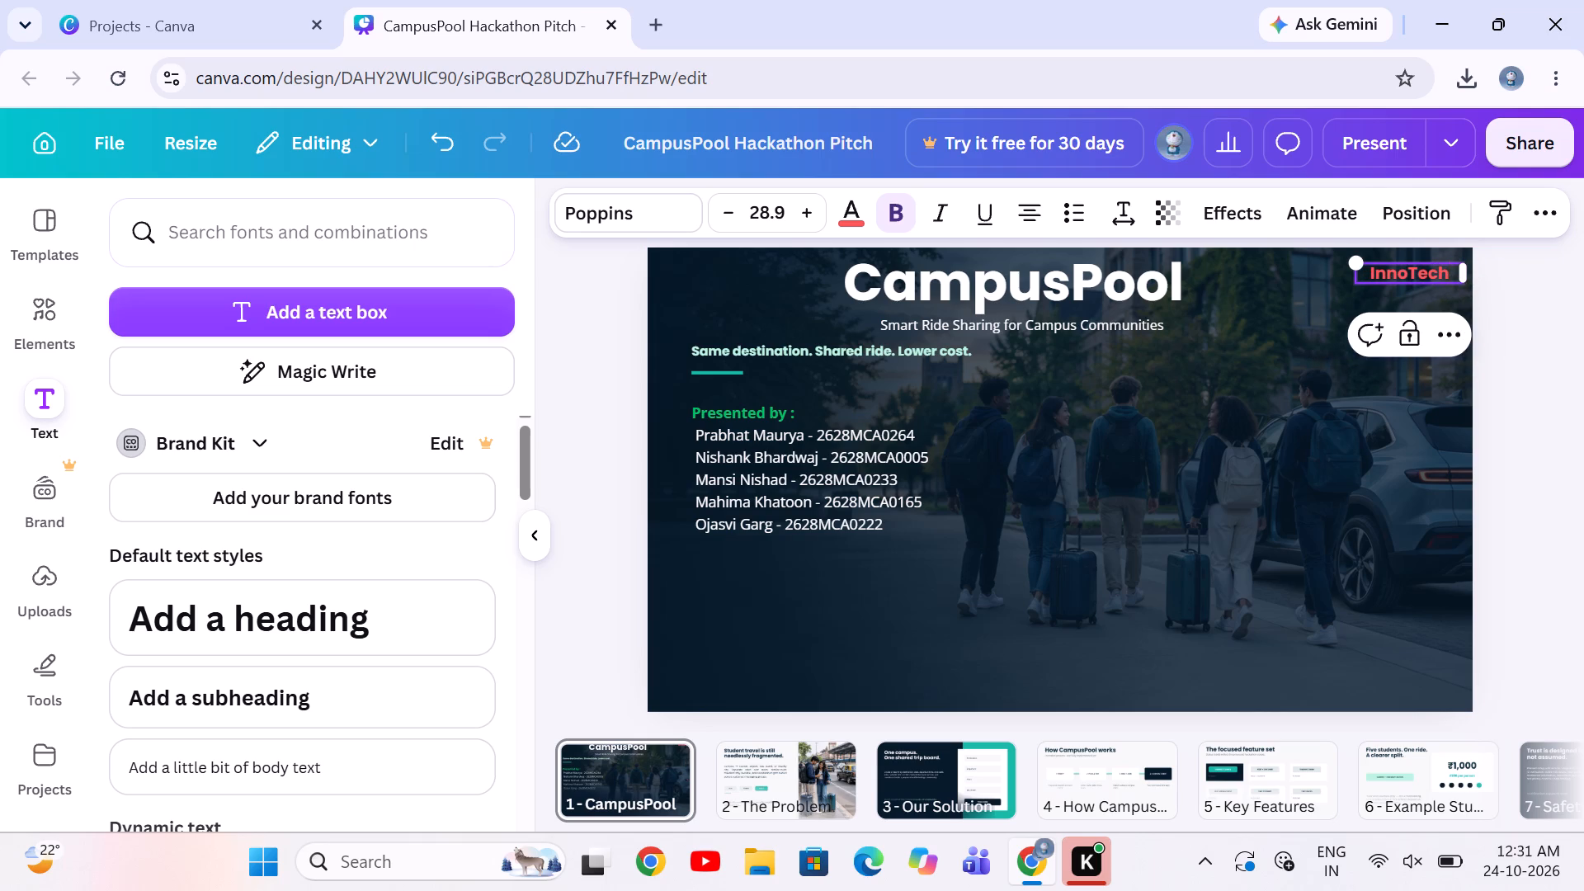
{"action": "key", "text": "apostrophe"}
{"action": "type", "text": "26"}
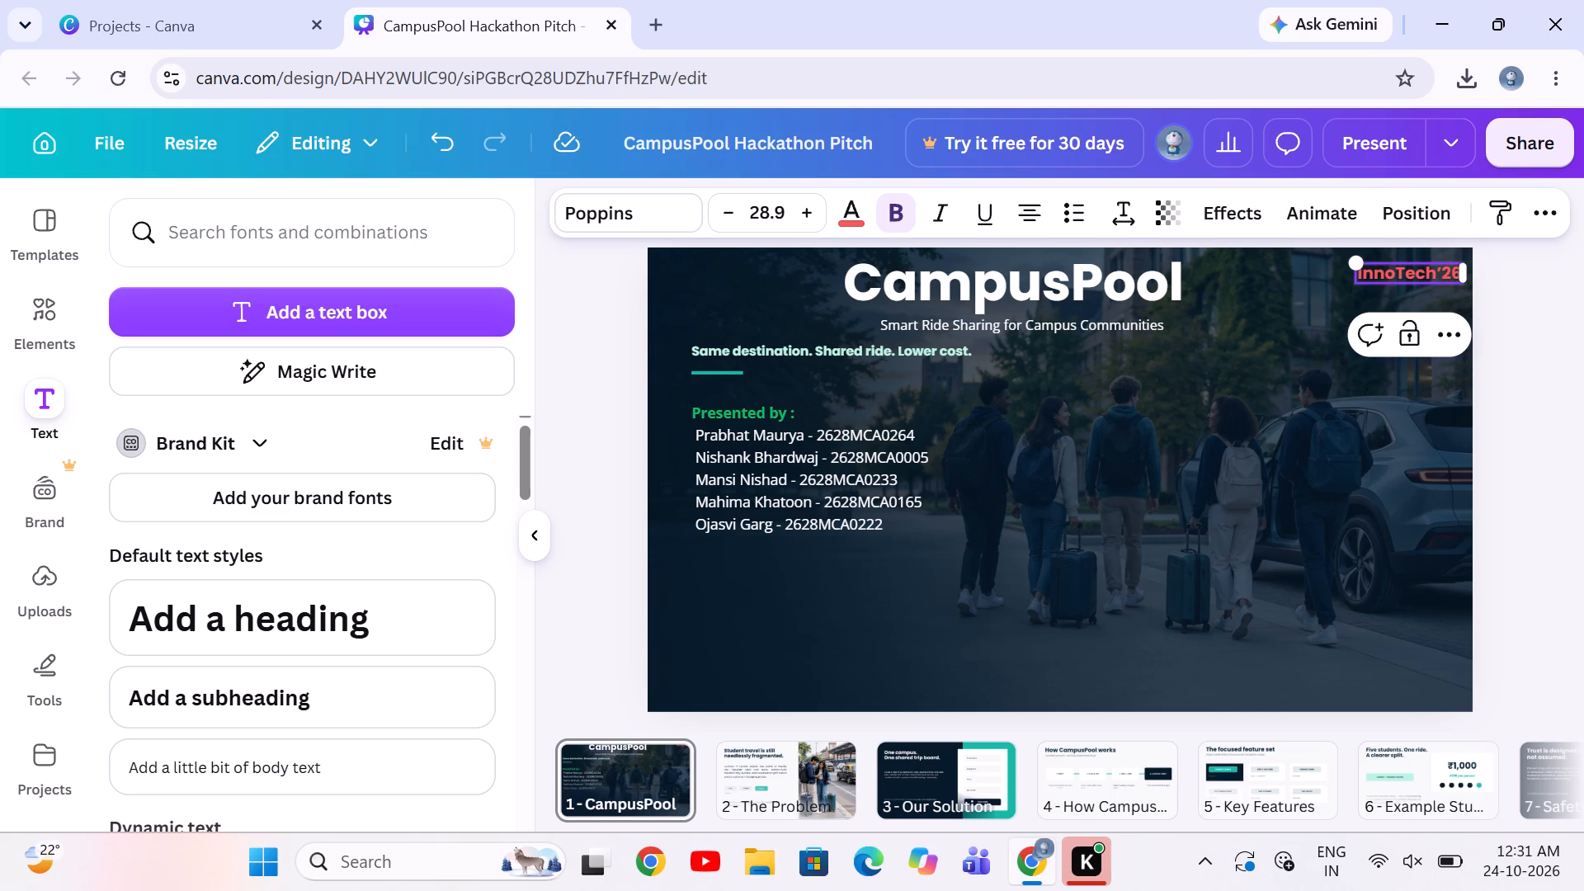
{"action": "left_click", "coordinate": [1396, 386]}
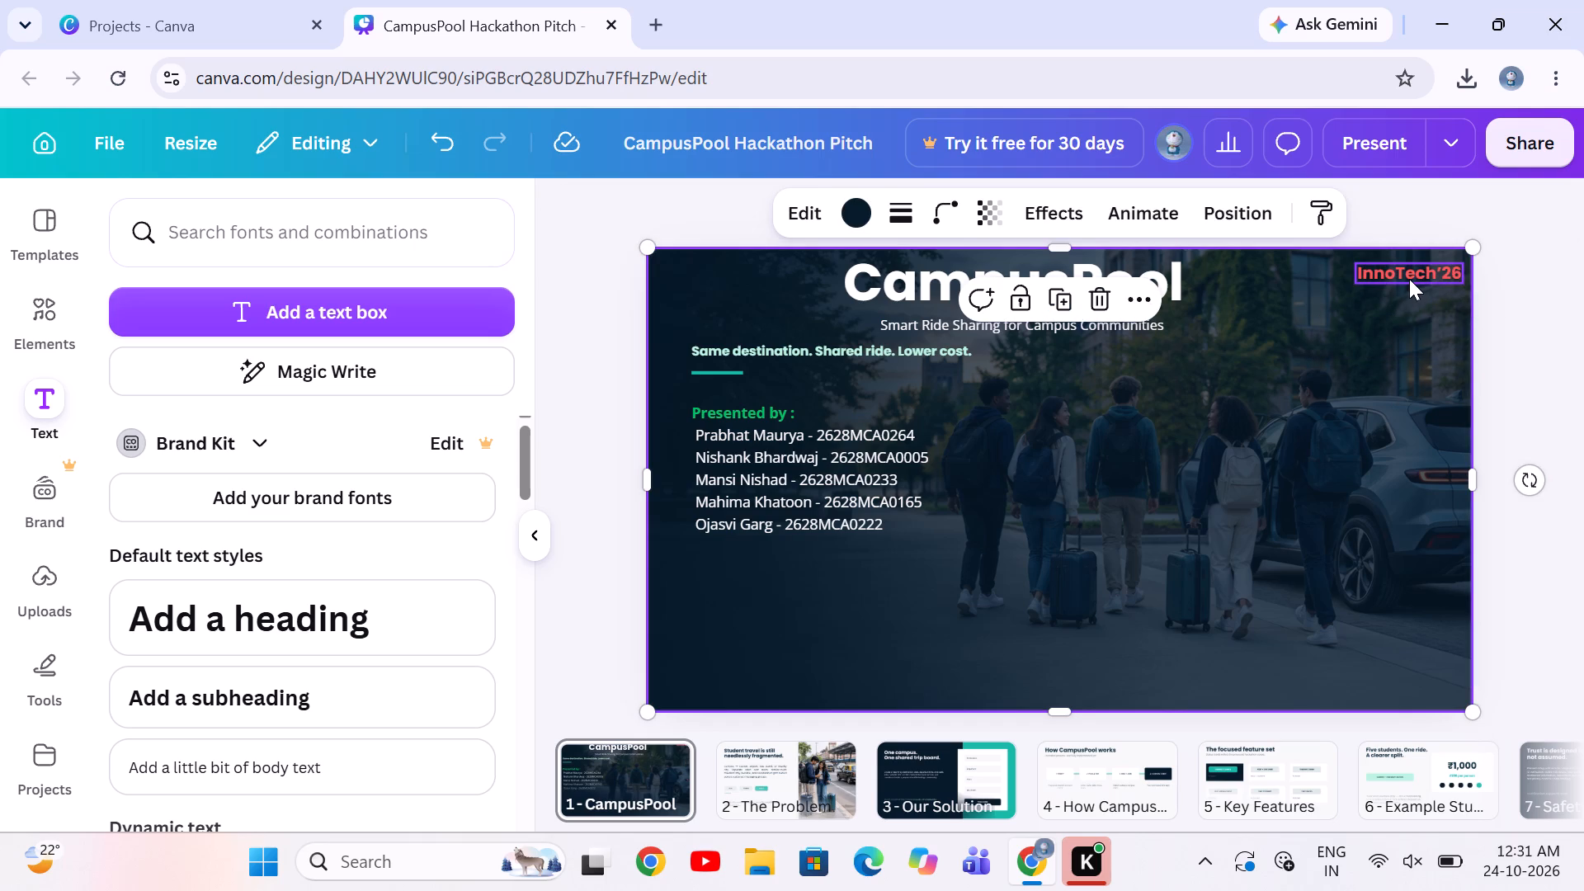
Move the "InnoTech'26" label a little higher, closer to the top edge of page 1.
{"action": "left_click", "coordinate": [1409, 279]}
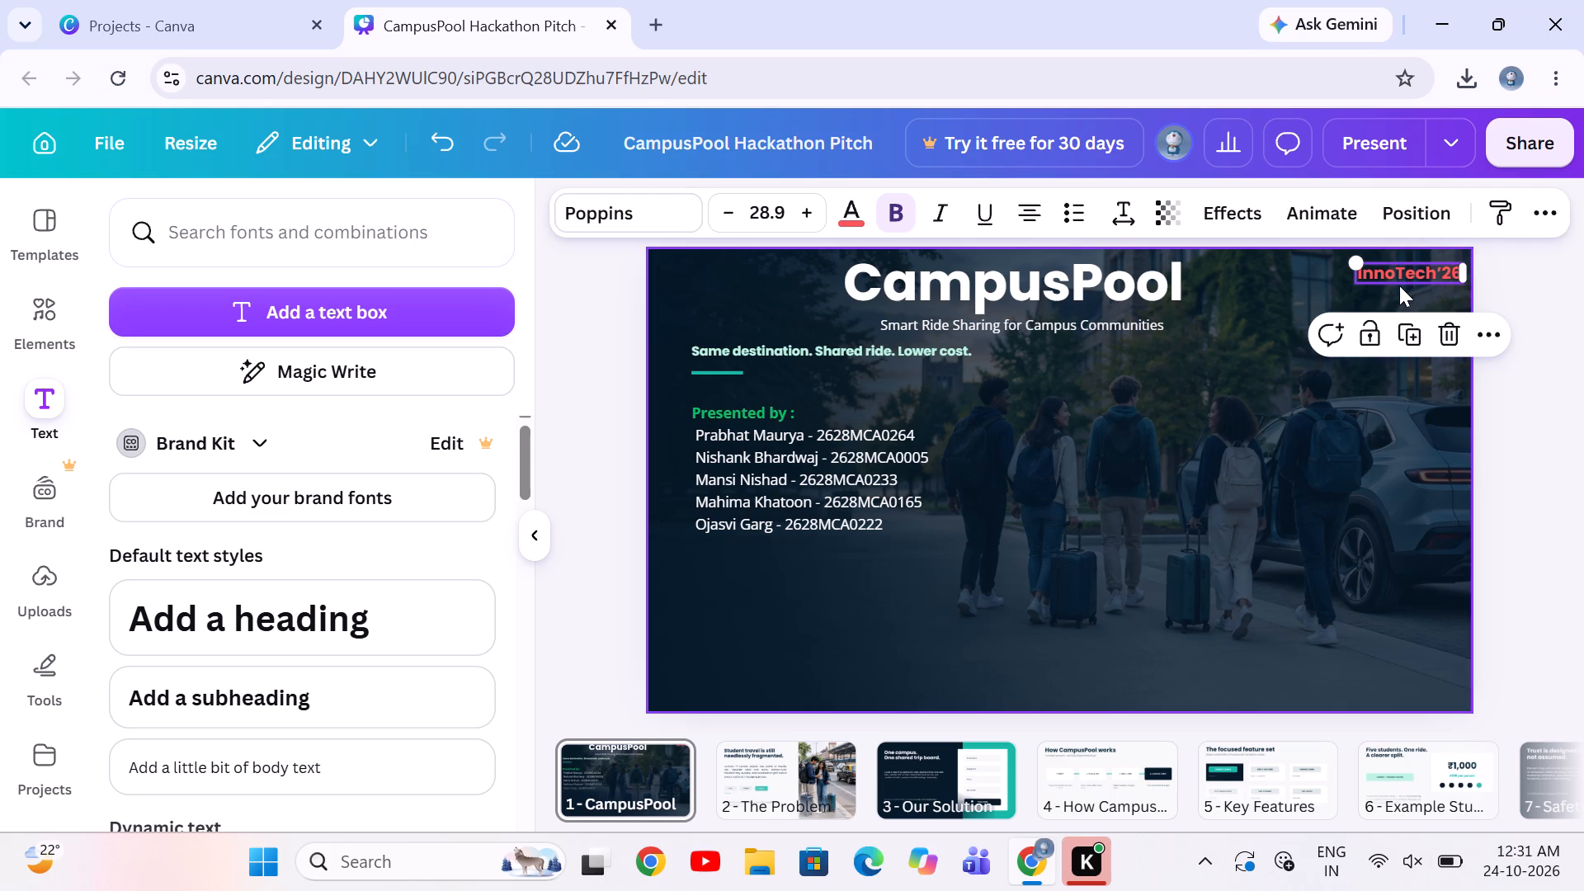
{"action": "left_click", "coordinate": [1399, 285]}
{"action": "left_click", "coordinate": [1397, 276]}
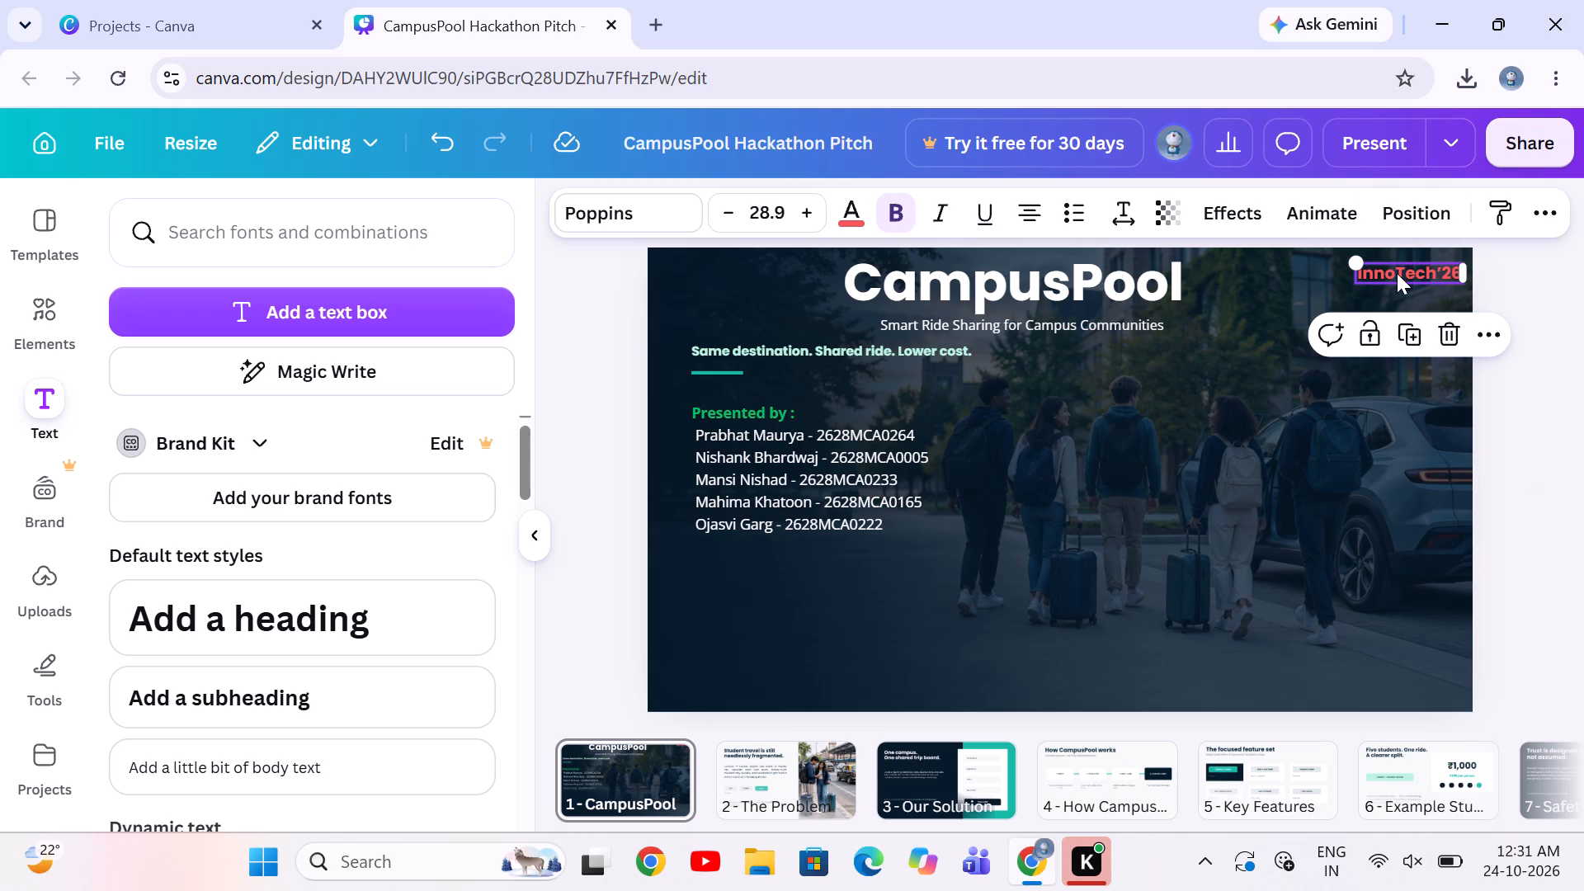
{"action": "left_click", "coordinate": [1397, 262]}
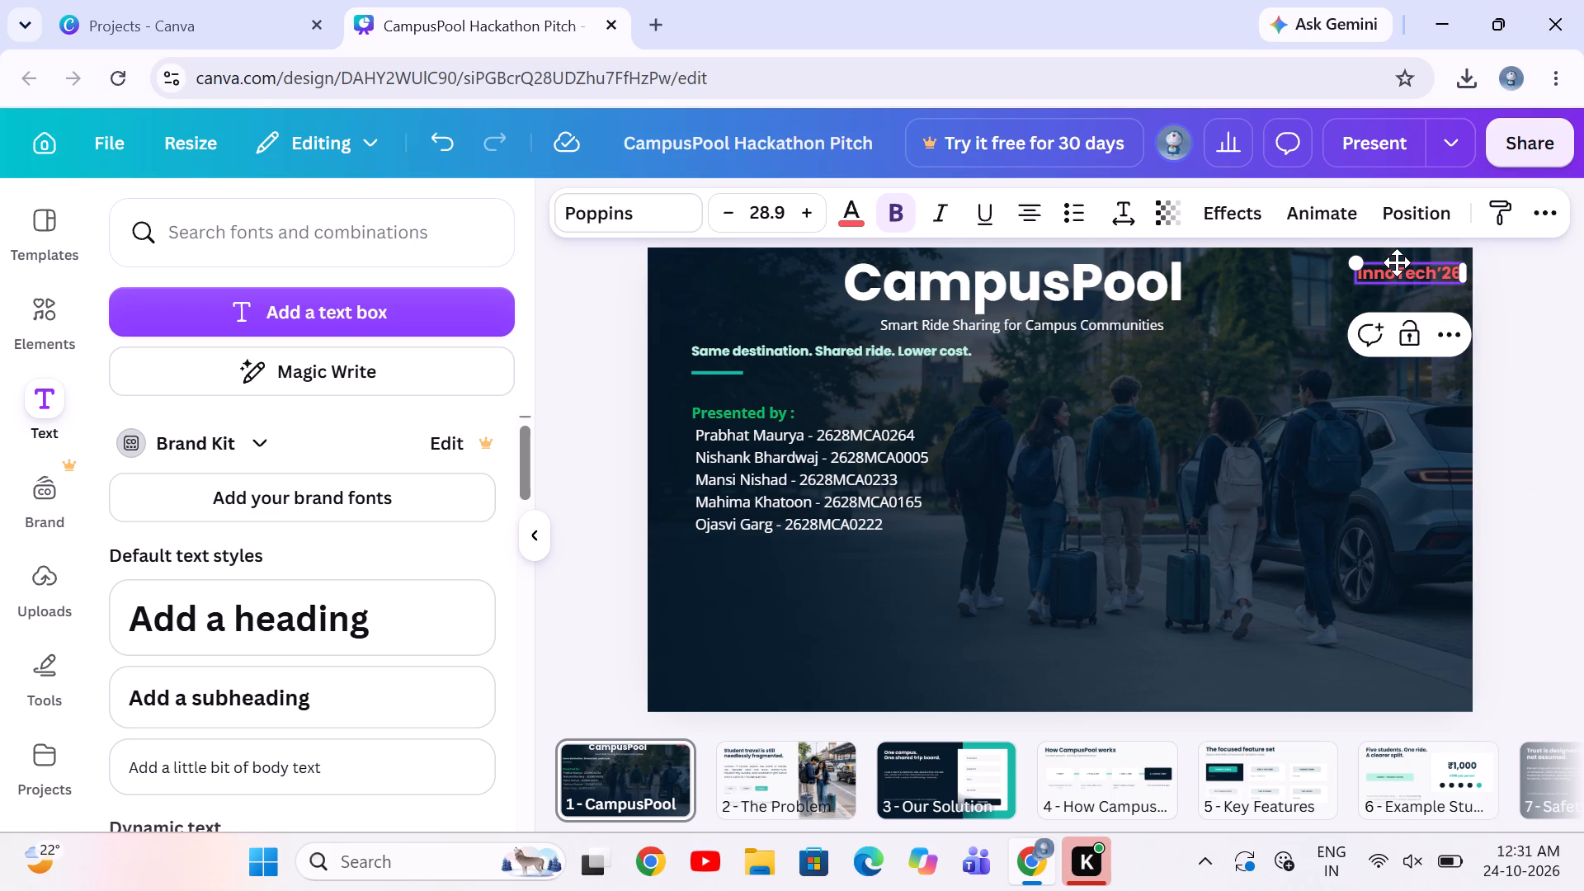
{"action": "key", "text": "Up"}
{"action": "key", "text": "Up"}
{"action": "key", "text": "Up"}
{"action": "key", "text": "Up"}
{"action": "key", "text": "Up"}
{"action": "key", "text": "Up"}
{"action": "key", "text": "Up"}
{"action": "key", "text": "Up"}
{"action": "key", "text": "Up"}
{"action": "key", "text": "Up"}
{"action": "key", "text": "Up"}
{"action": "key", "text": "Up"}
{"action": "key", "text": "Up"}
{"action": "key", "text": "Up"}
{"action": "key", "text": "Up"}
{"action": "key", "text": "Up"}
{"action": "key", "text": "Up"}
{"action": "key", "text": "Up"}
{"action": "key", "text": "Up"}
{"action": "key", "text": "Up"}
{"action": "key", "text": "Up"}
{"action": "left_click_drag", "start_coordinate": [1397, 262], "coordinate": [1397, 260]}
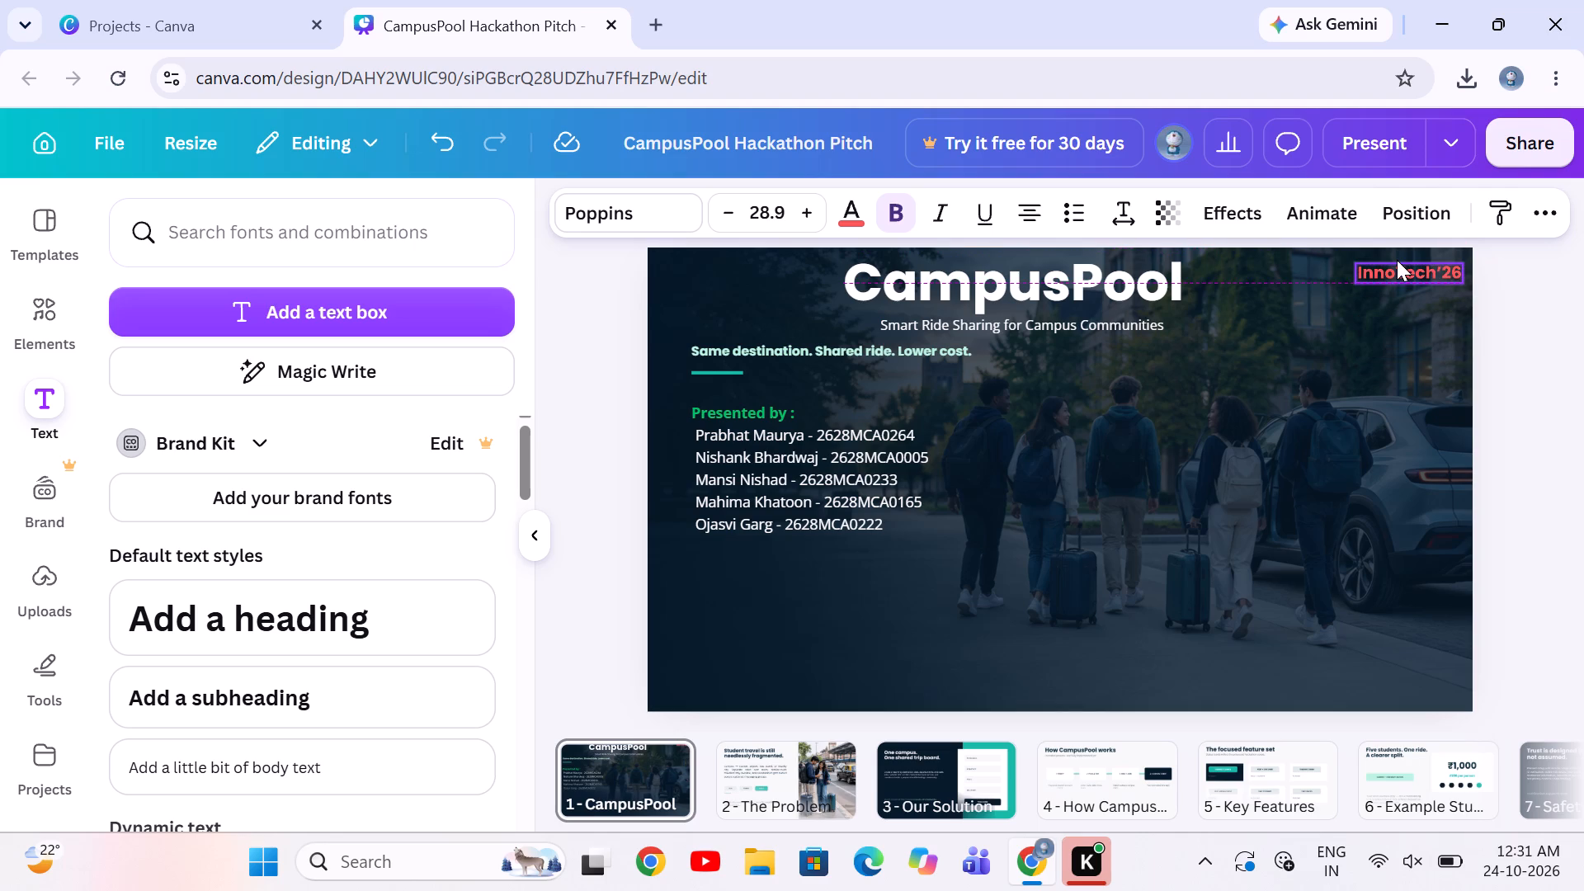
{"action": "left_click_drag", "start_coordinate": [1397, 260], "coordinate": [1397, 253]}
Nudge the "InnoTech'26" label eleven small increments down and three left, and leave it deselected.
{"action": "key", "text": "Down"}
{"action": "key", "text": "Down"}
{"action": "key", "text": "Down"}
{"action": "key", "text": "Down"}
{"action": "key", "text": "Down"}
{"action": "key", "text": "Down"}
{"action": "key", "text": "Down"}
{"action": "key", "text": "Down"}
{"action": "key", "text": "Down"}
{"action": "key", "text": "Down"}
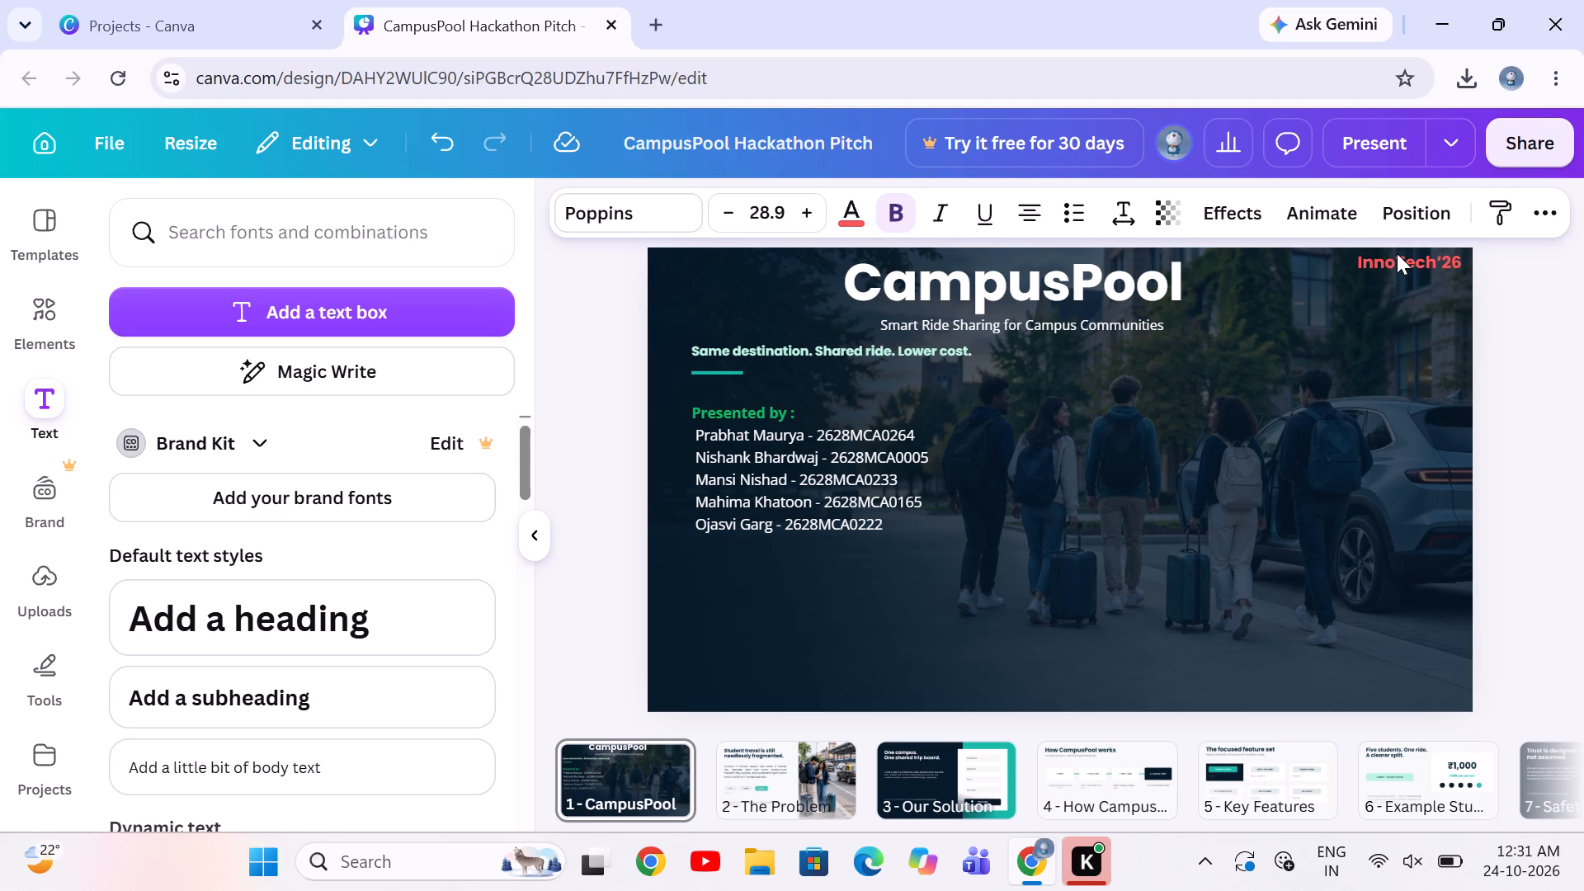
{"action": "key", "text": "Left"}
{"action": "key", "text": "Left"}
{"action": "key", "text": "Left"}
{"action": "key", "text": "Down"}
{"action": "left_click", "coordinate": [1548, 379]}
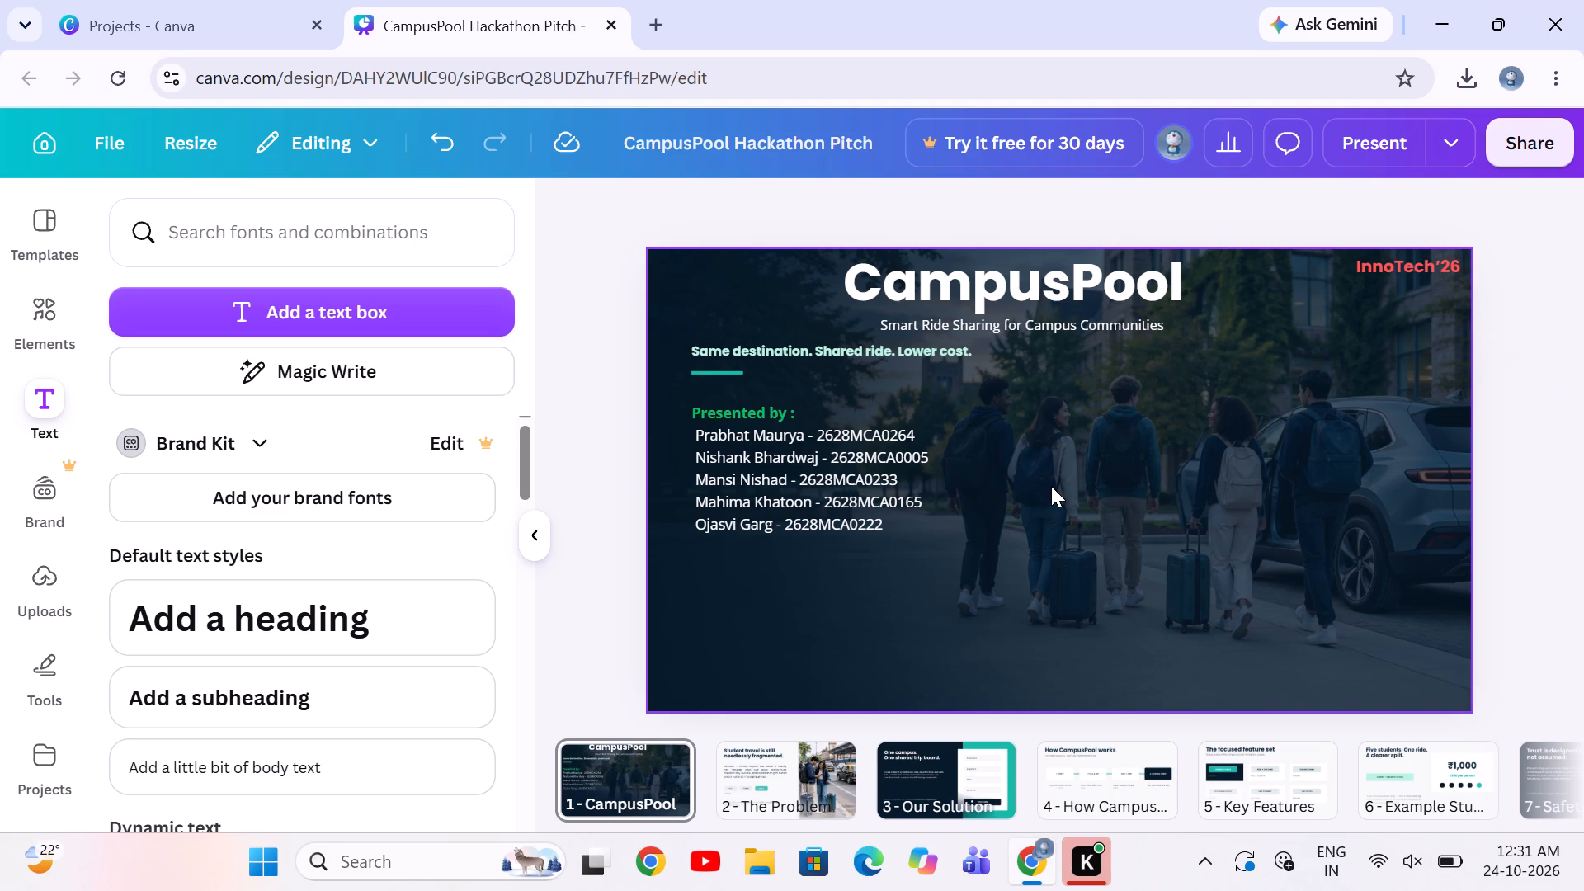
Remove the empty lines at the end of the "Presented by" text box on page 1 and deselect everything.
{"action": "left_click", "coordinate": [936, 604]}
{"action": "left_click", "coordinate": [758, 592]}
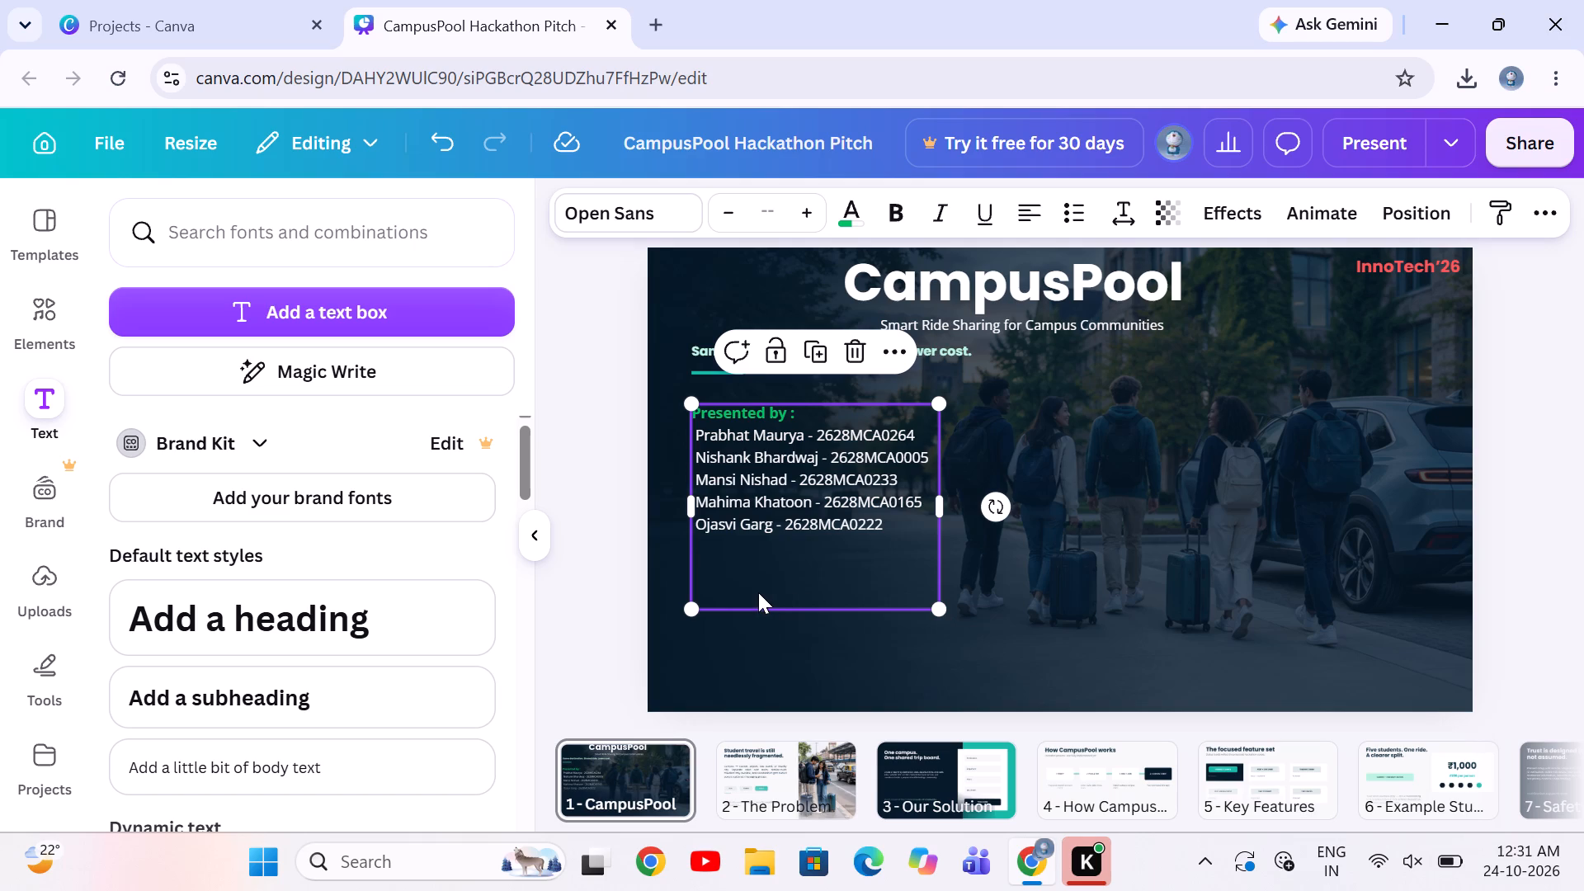
{"action": "key", "text": "BackSpace"}
{"action": "key", "text": "BackSpace"}
{"action": "key", "text": "BackSpace"}
{"action": "key", "text": "BackSpace"}
{"action": "key", "text": "BackSpace"}
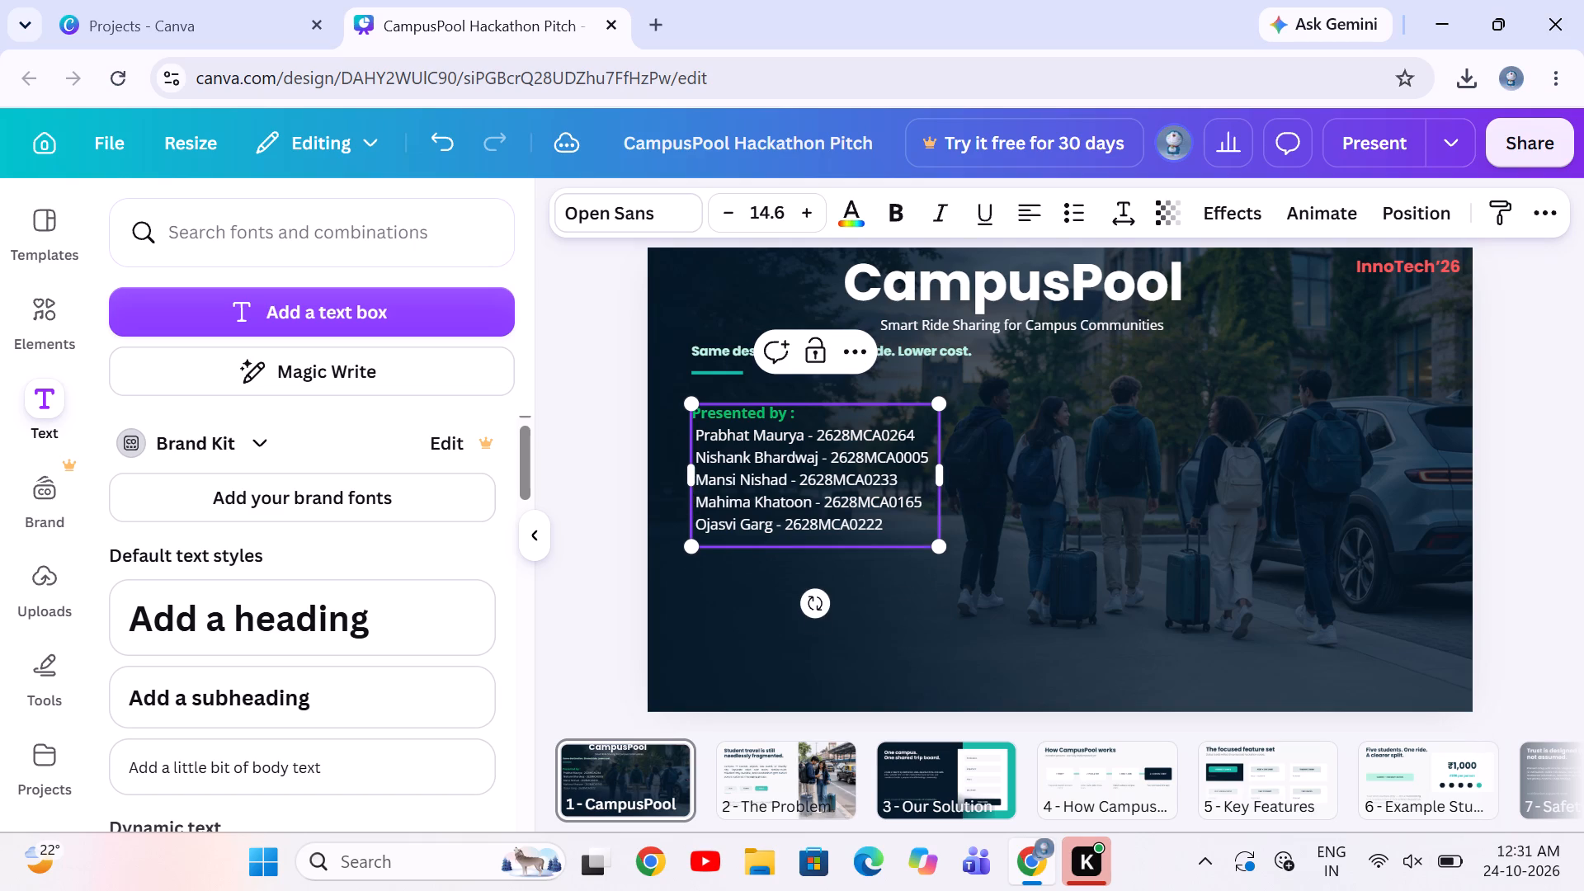
{"action": "key", "text": "BackSpace"}
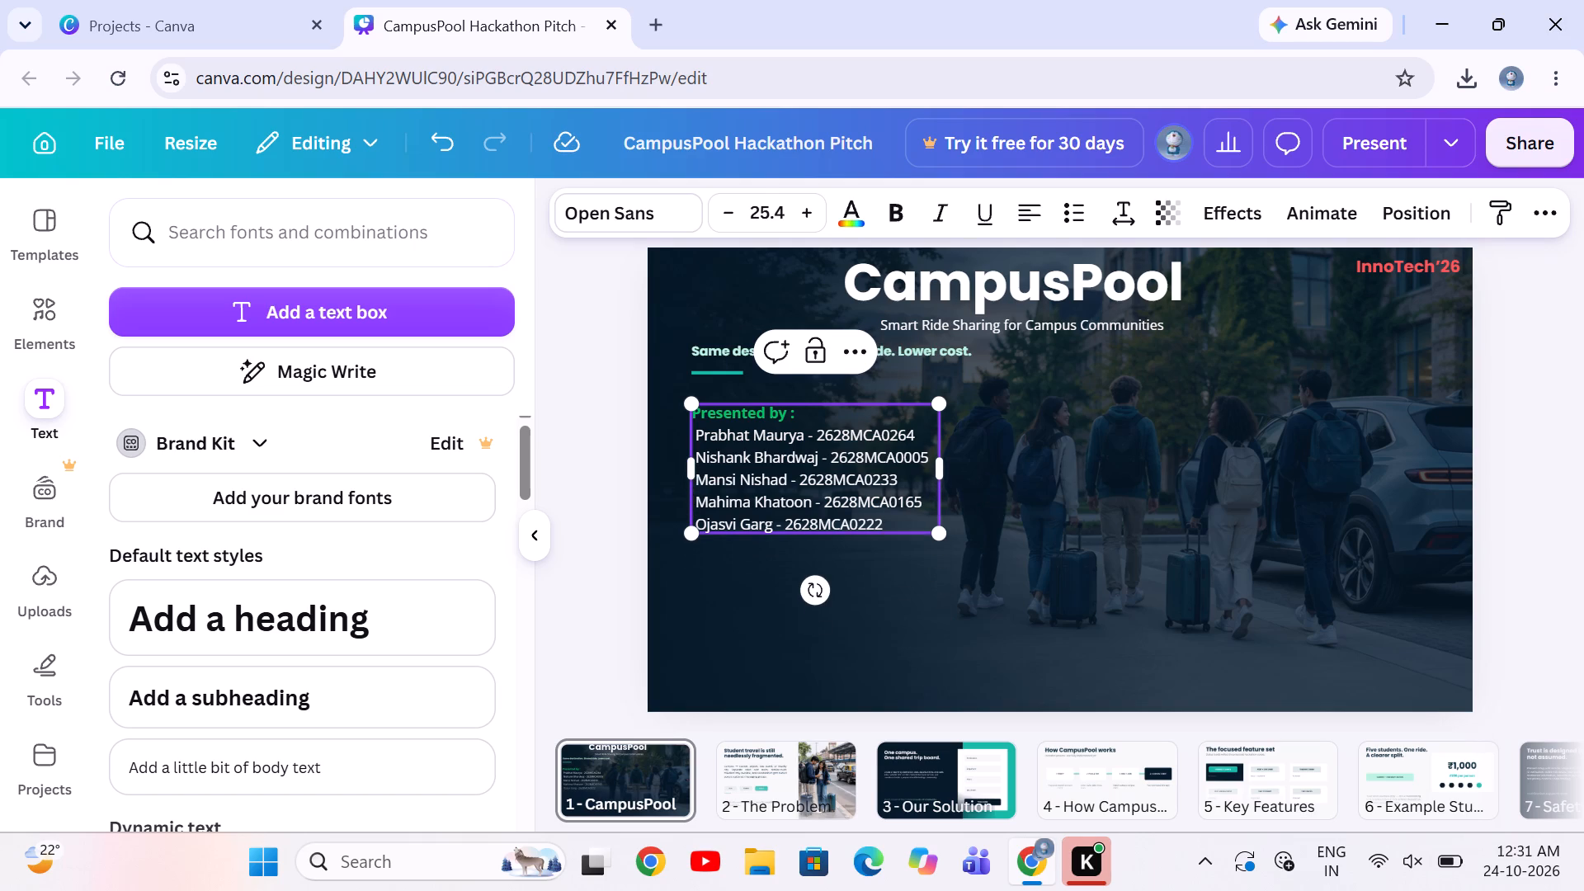
{"action": "left_click", "coordinate": [940, 601]}
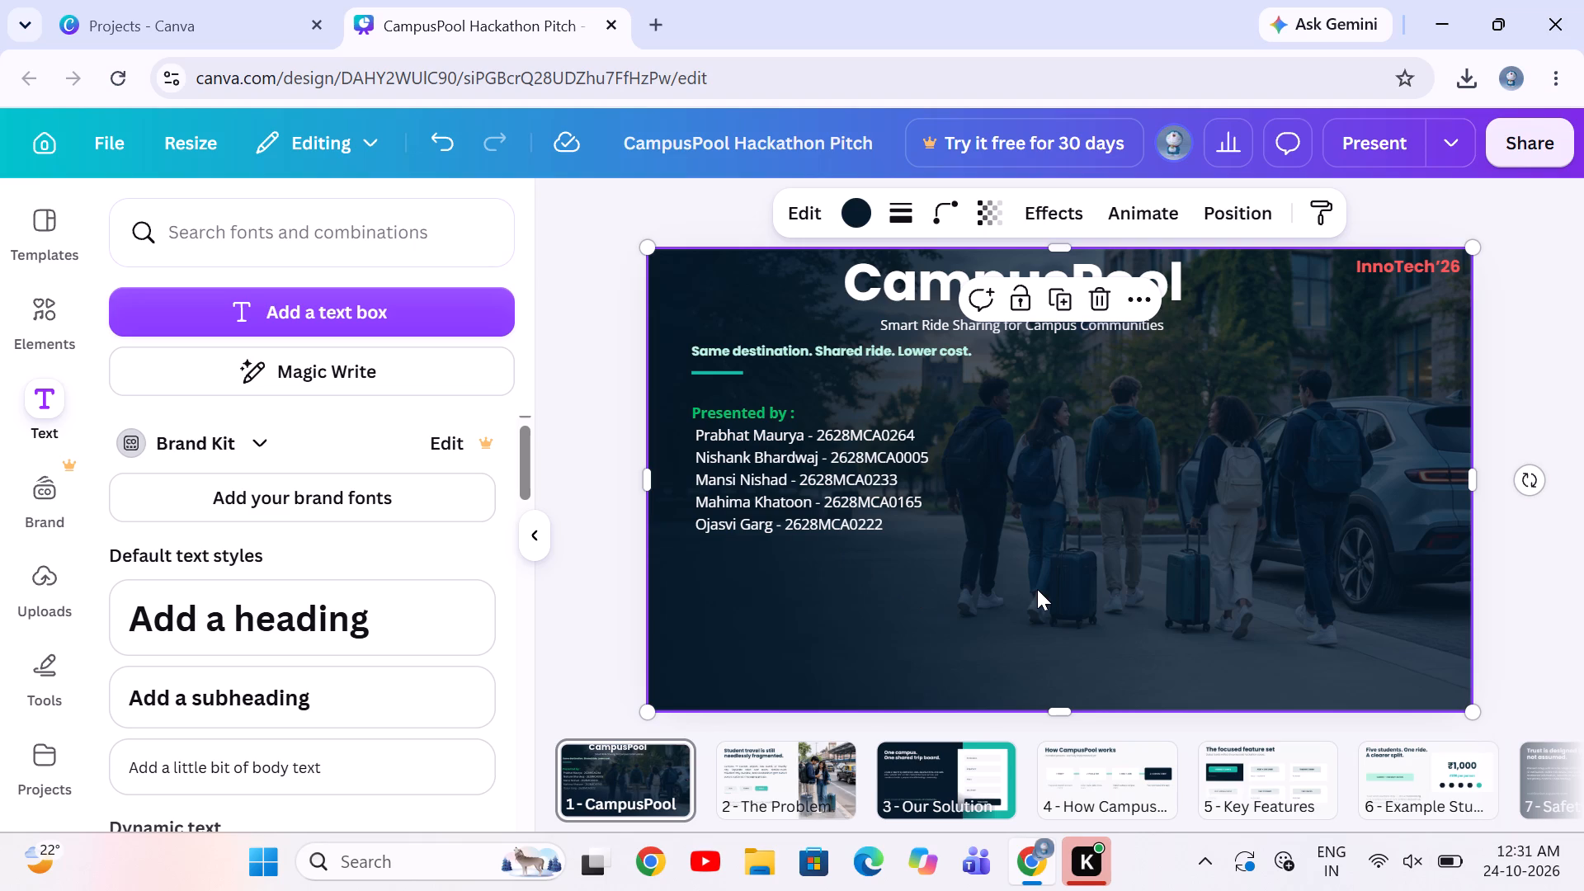
{"action": "left_click", "coordinate": [1176, 561]}
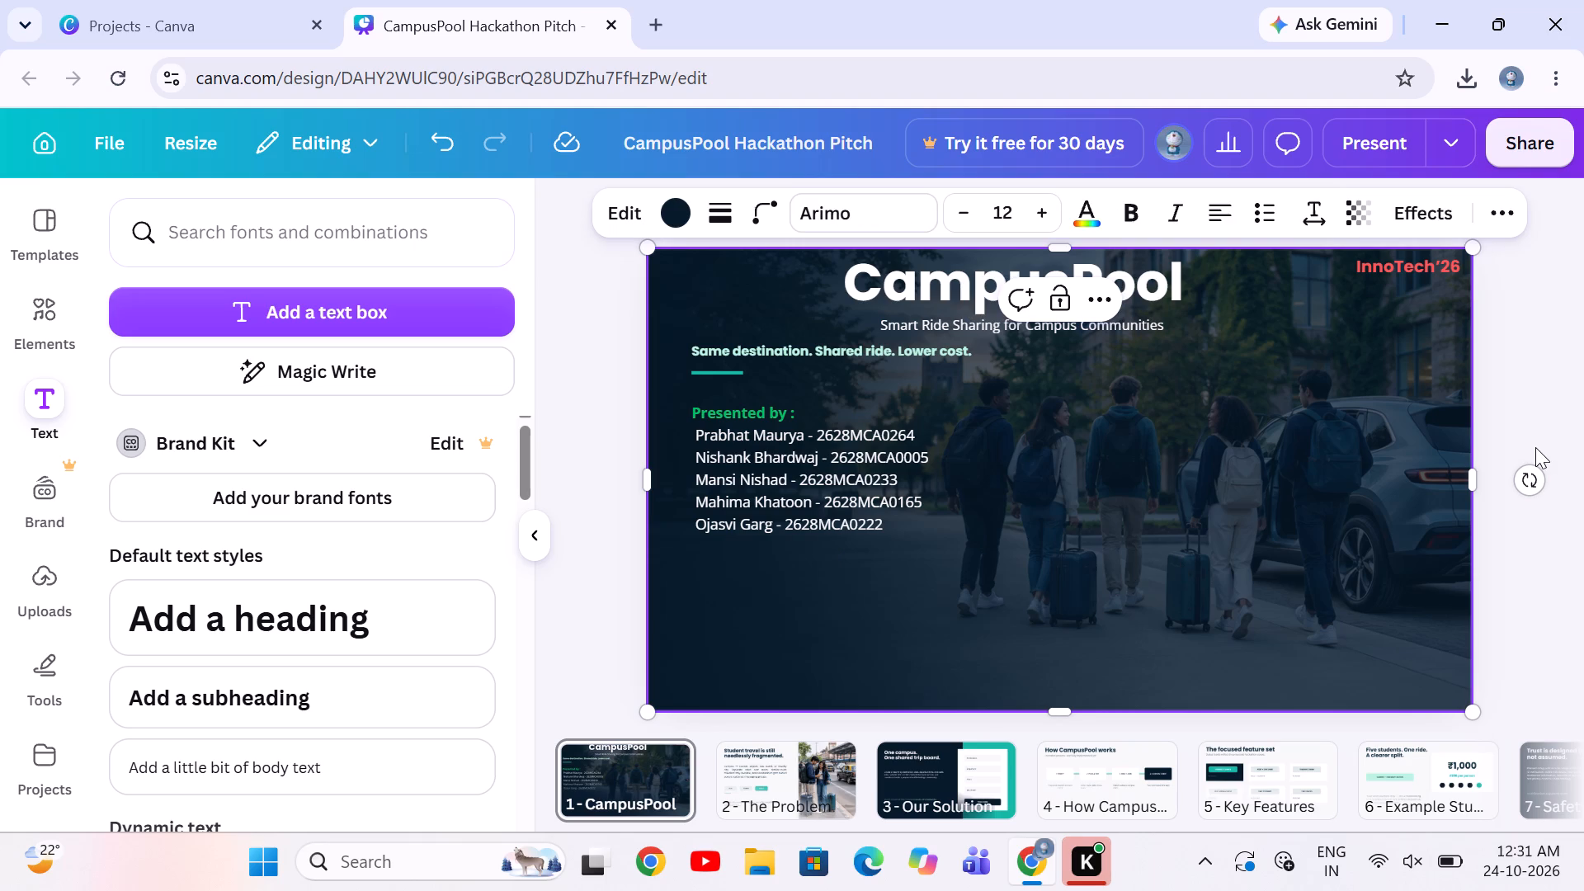
{"action": "left_click", "coordinate": [1535, 447]}
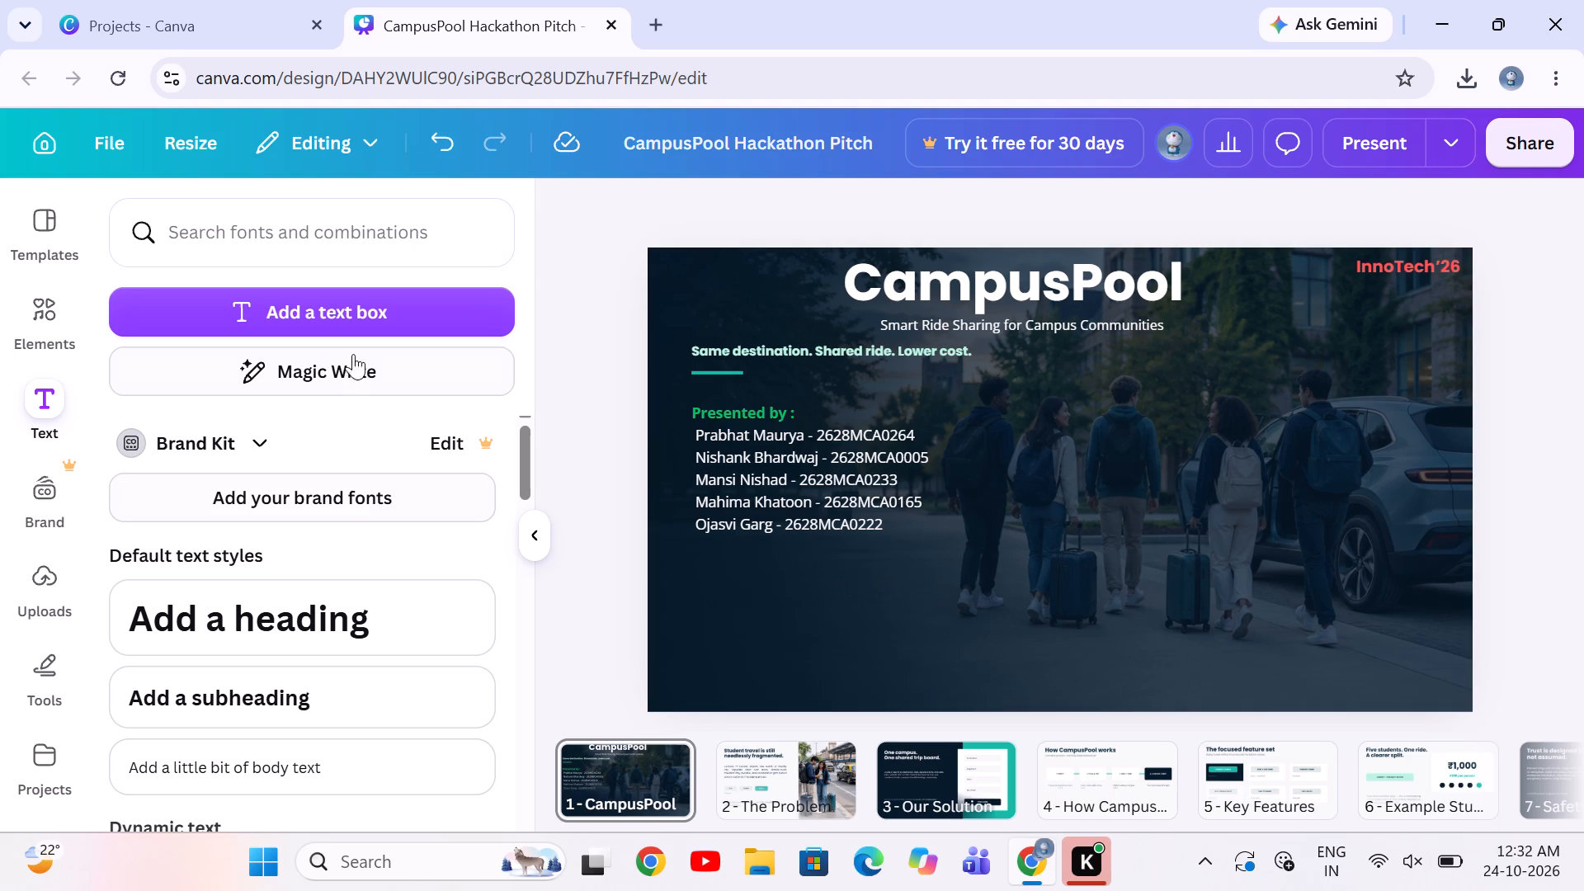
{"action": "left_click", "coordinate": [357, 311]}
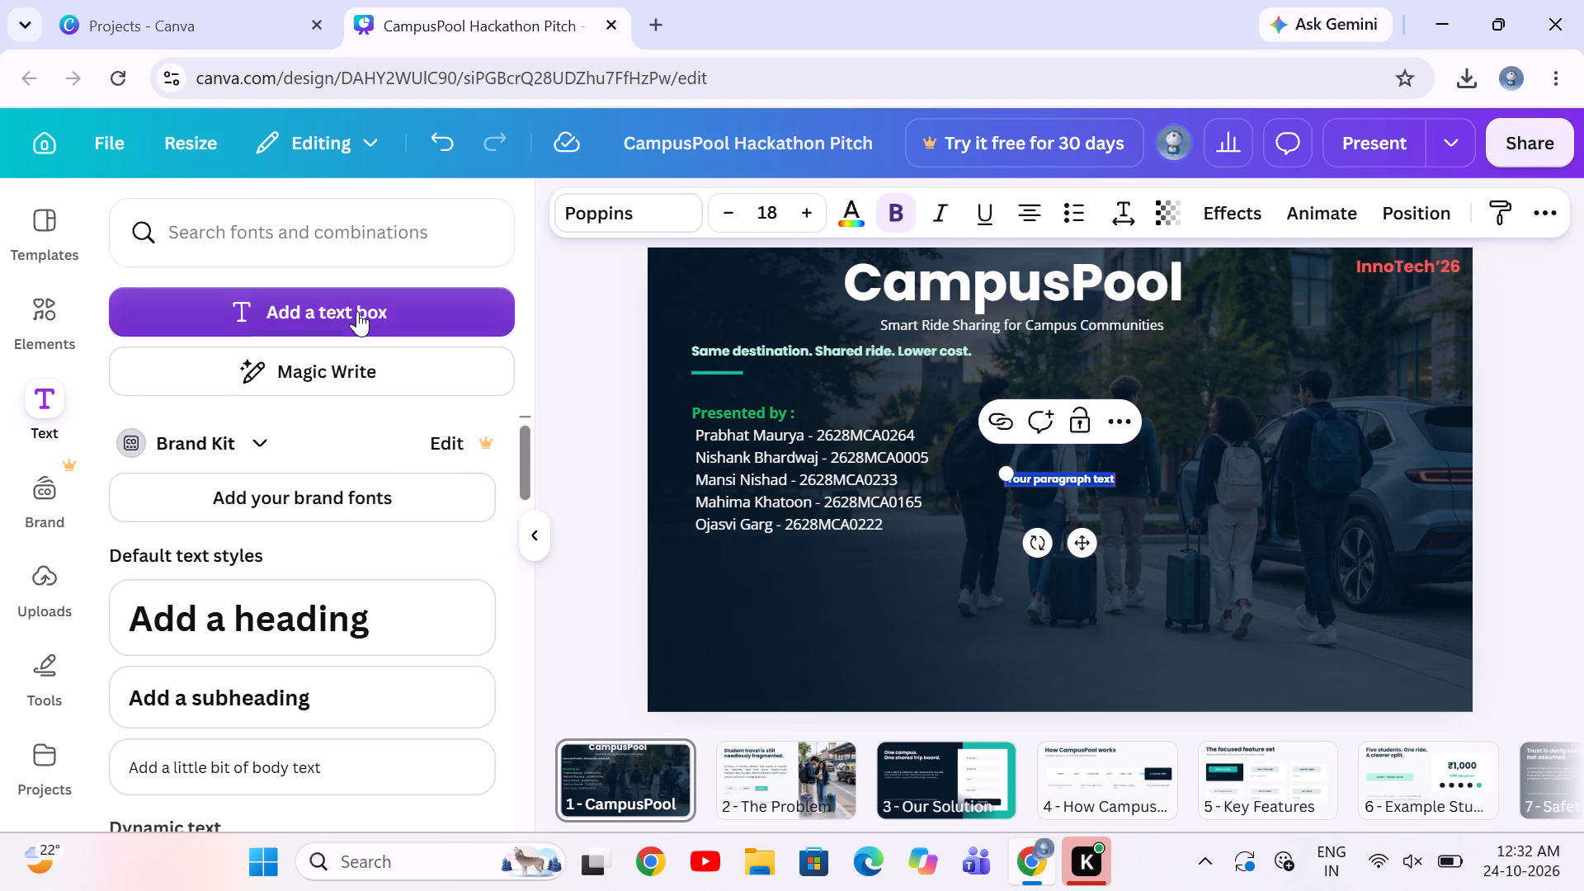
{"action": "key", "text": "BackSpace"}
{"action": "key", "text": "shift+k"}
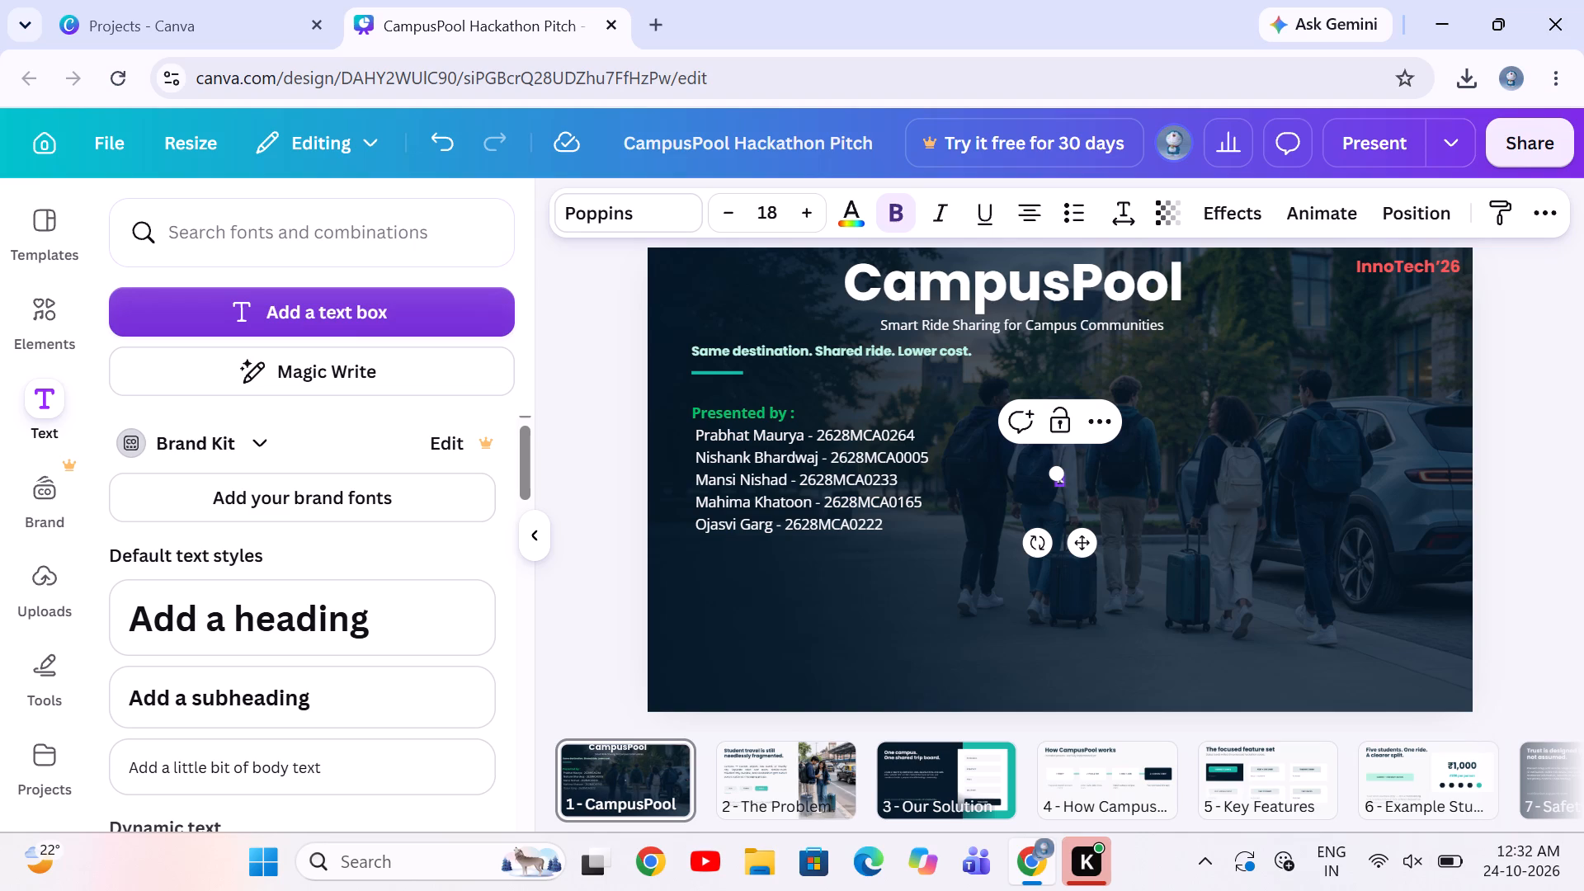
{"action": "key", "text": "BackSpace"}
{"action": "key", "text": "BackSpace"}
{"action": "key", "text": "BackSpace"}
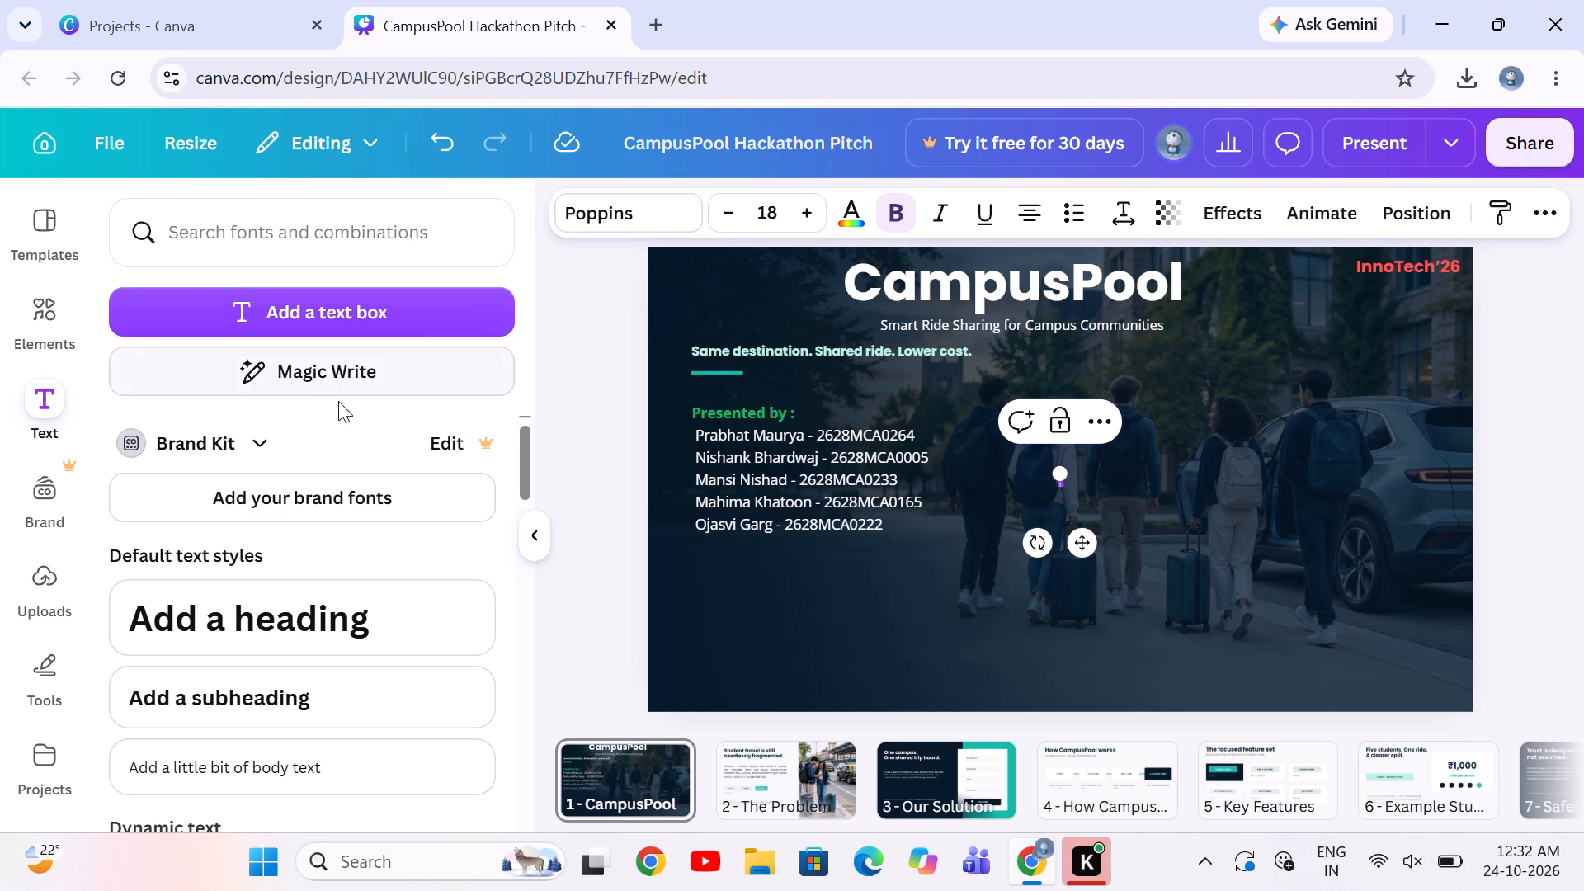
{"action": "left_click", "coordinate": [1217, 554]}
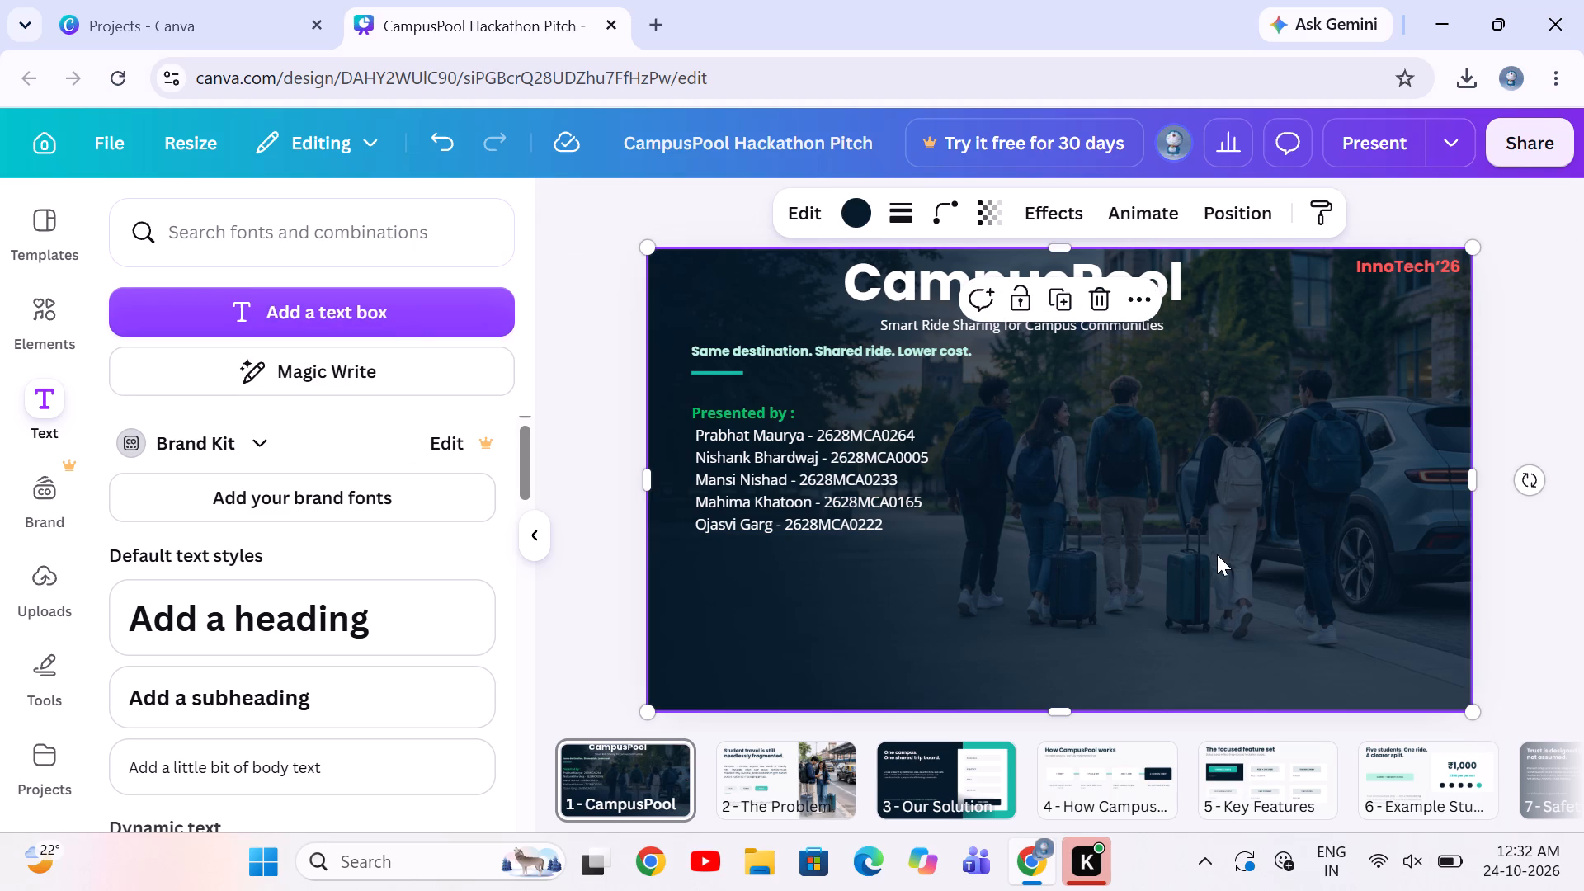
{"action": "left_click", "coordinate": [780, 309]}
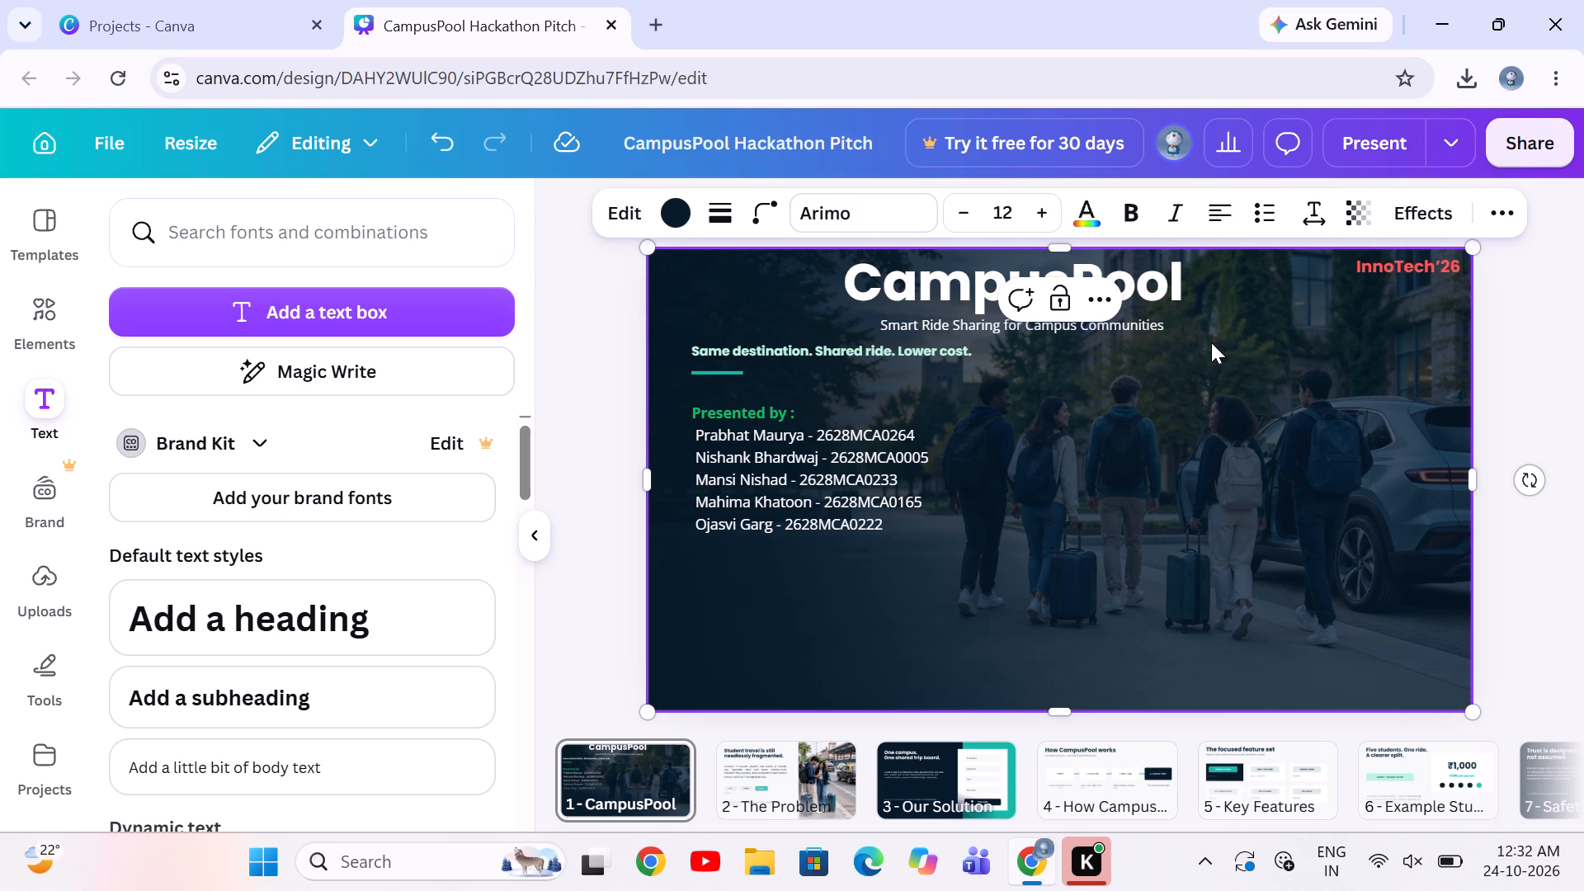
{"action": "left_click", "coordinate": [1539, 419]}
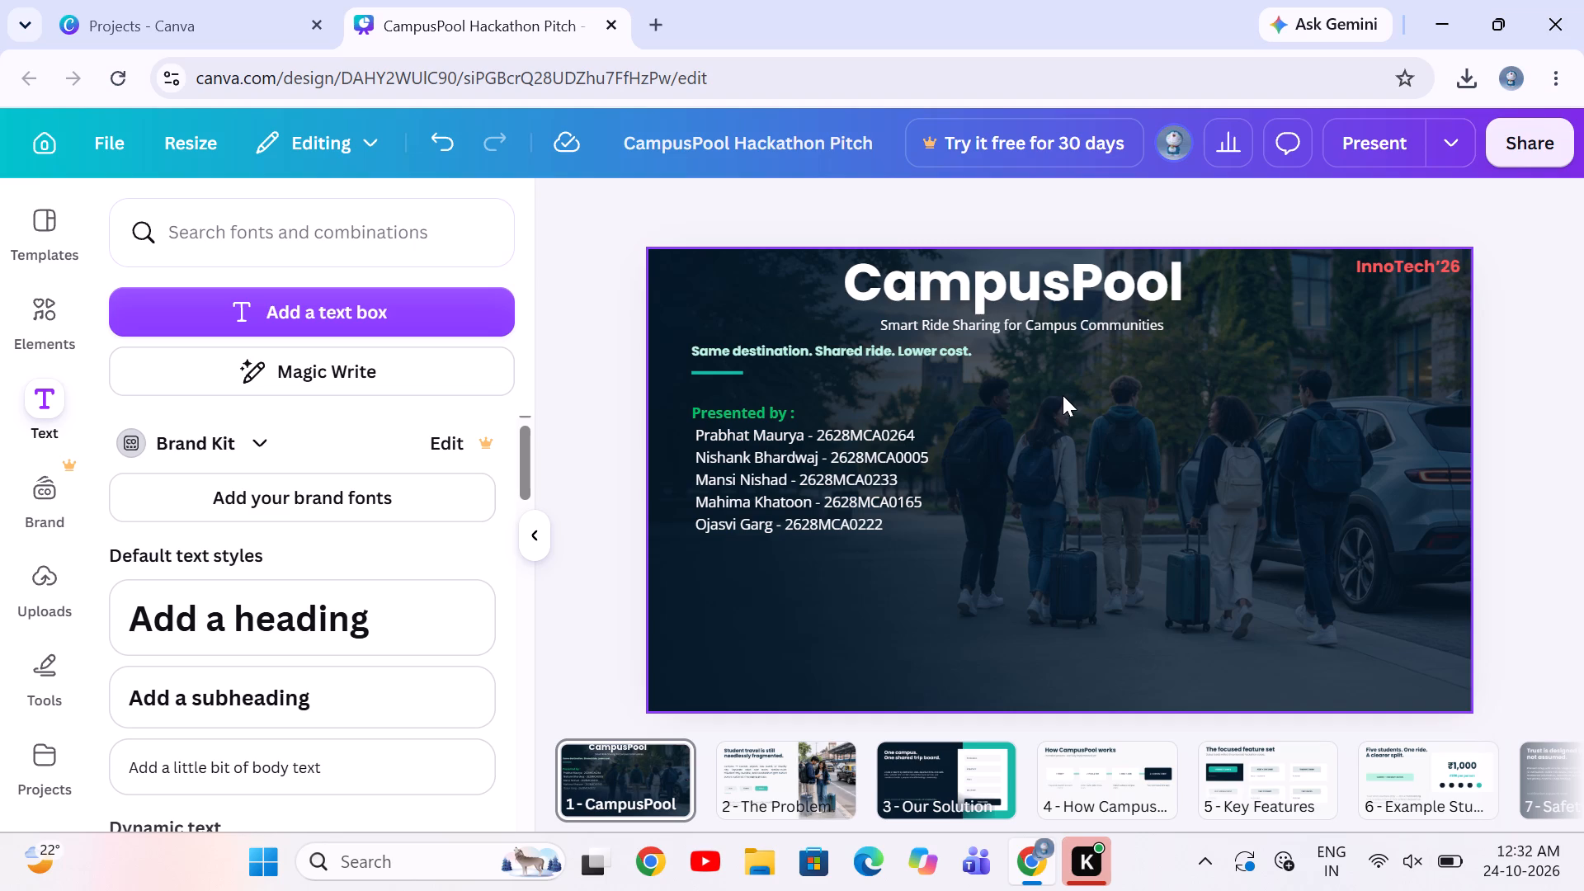
Add a one-line "RouteRiders" text box near the middle of page 1 and enlarge it to font size 63.6.
{"action": "left_click", "coordinate": [266, 323]}
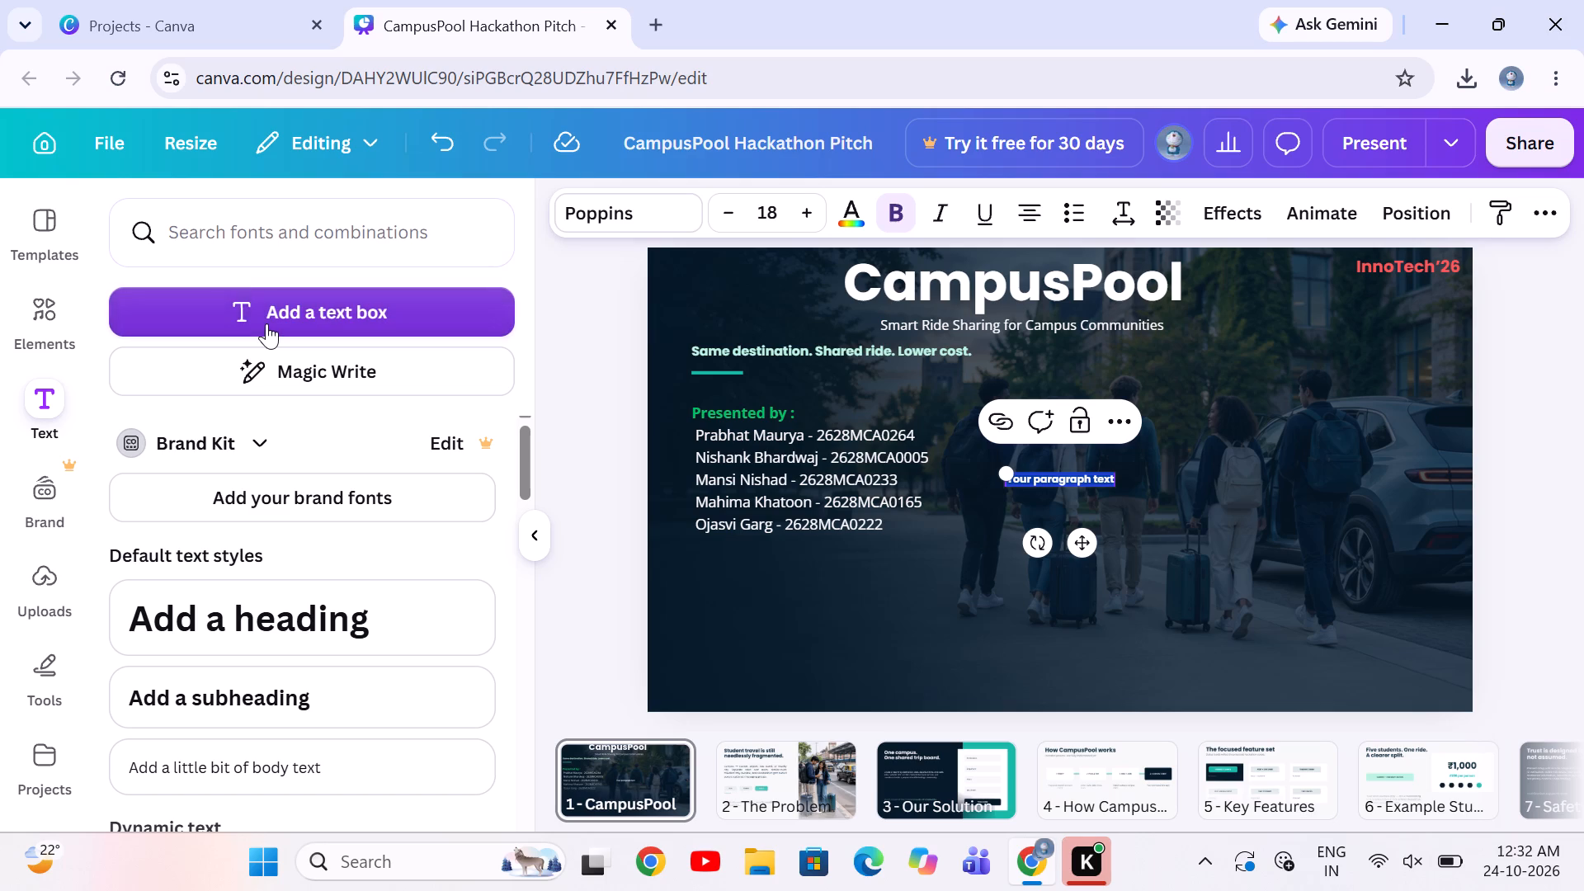
{"action": "key", "text": "BackSpace"}
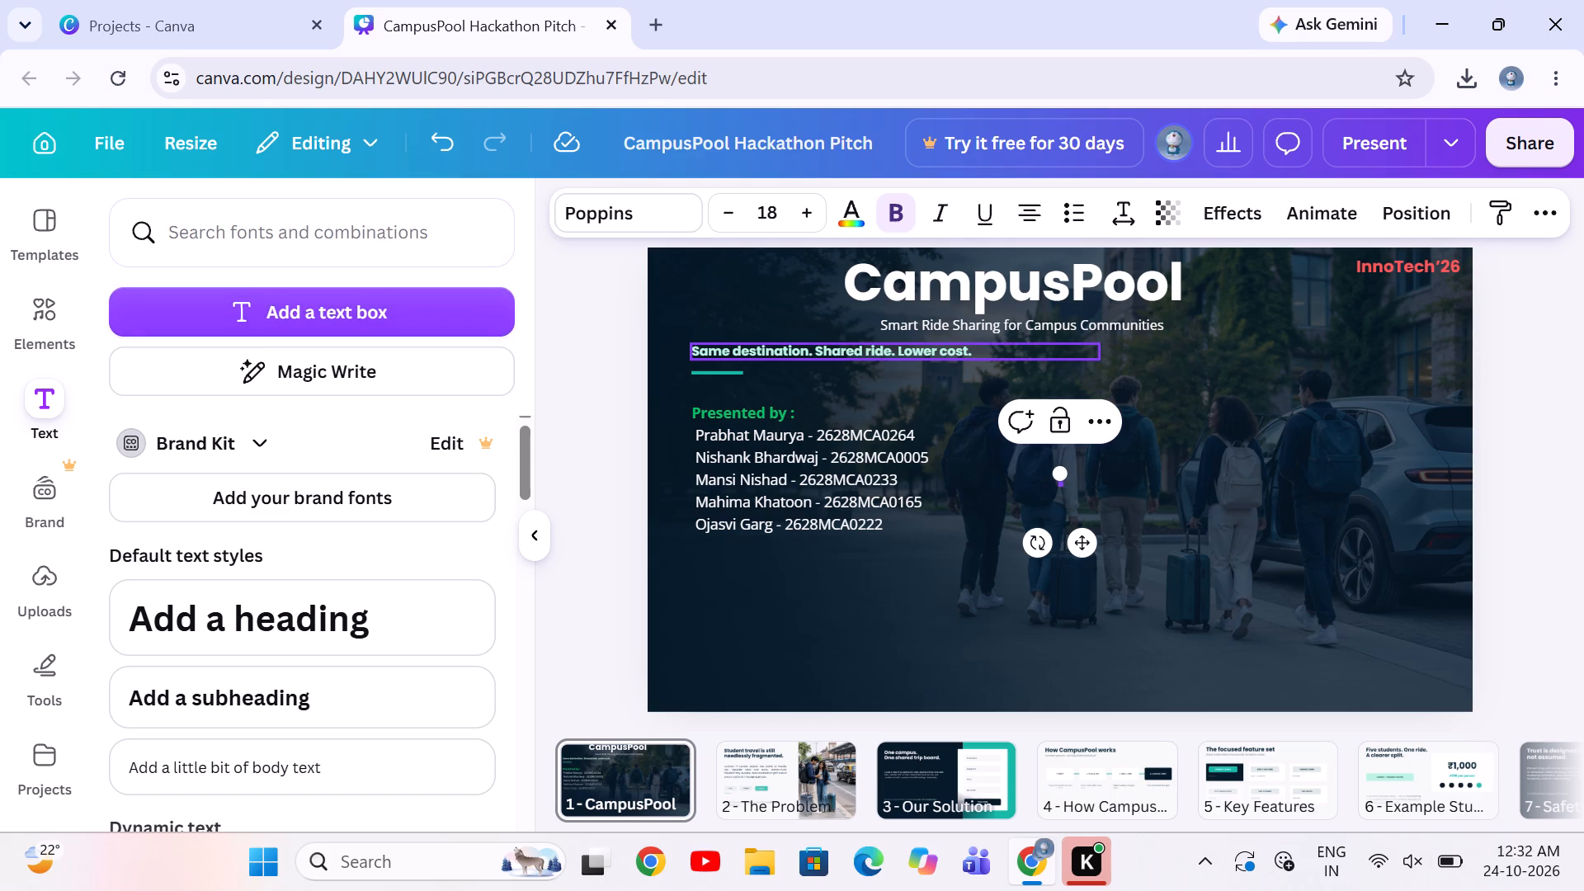
{"action": "type", "text": "RouteRiders"}
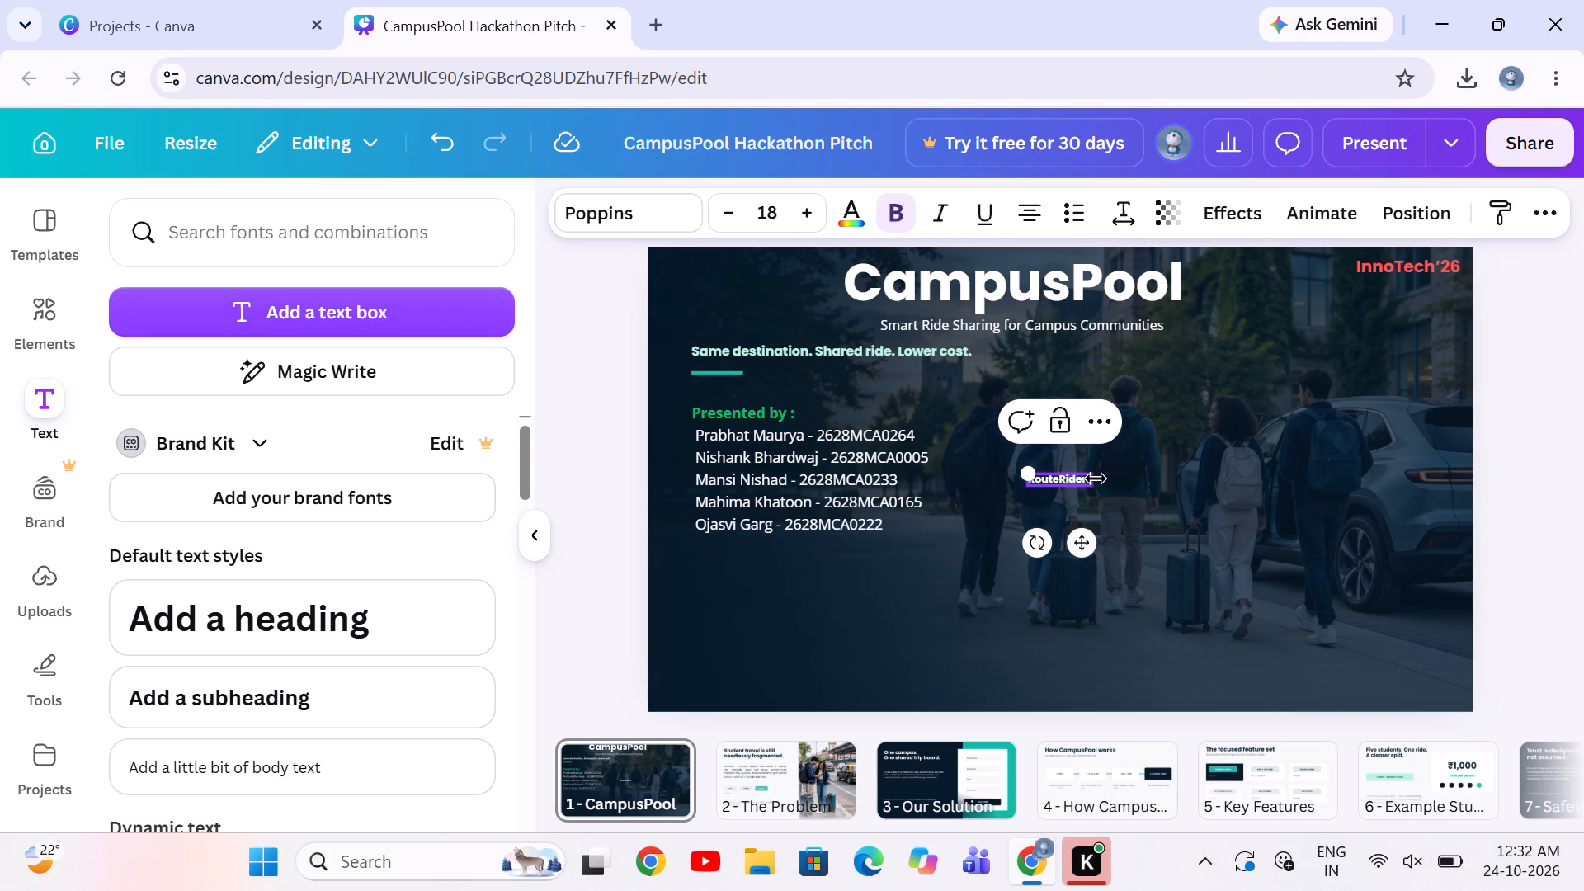
{"action": "key", "text": "Return"}
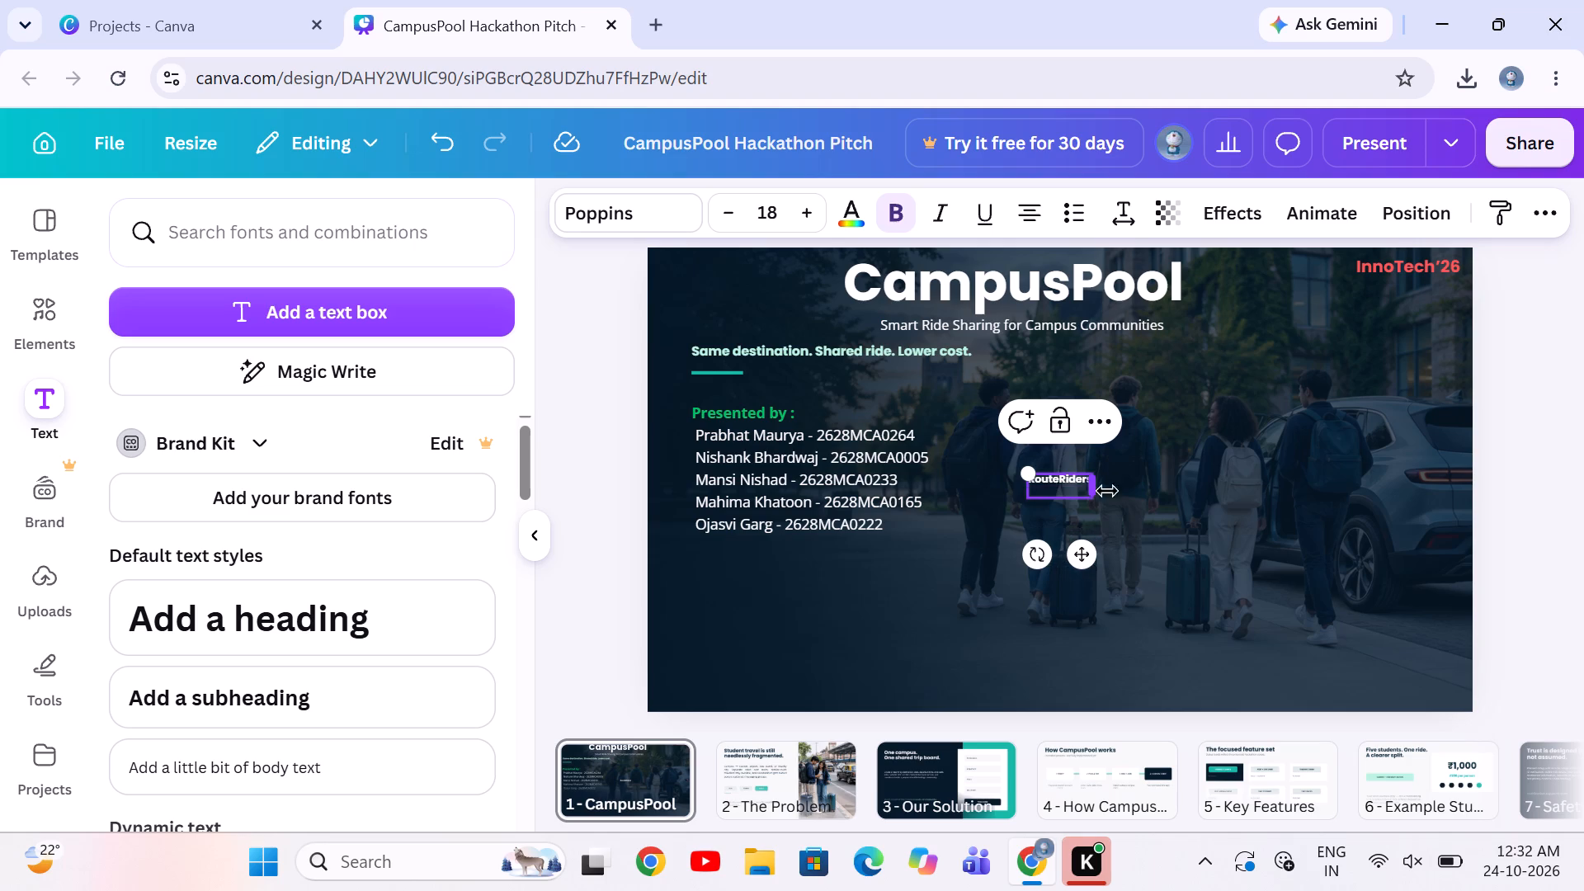
{"action": "left_click_drag", "start_coordinate": [1095, 497], "coordinate": [1256, 563]}
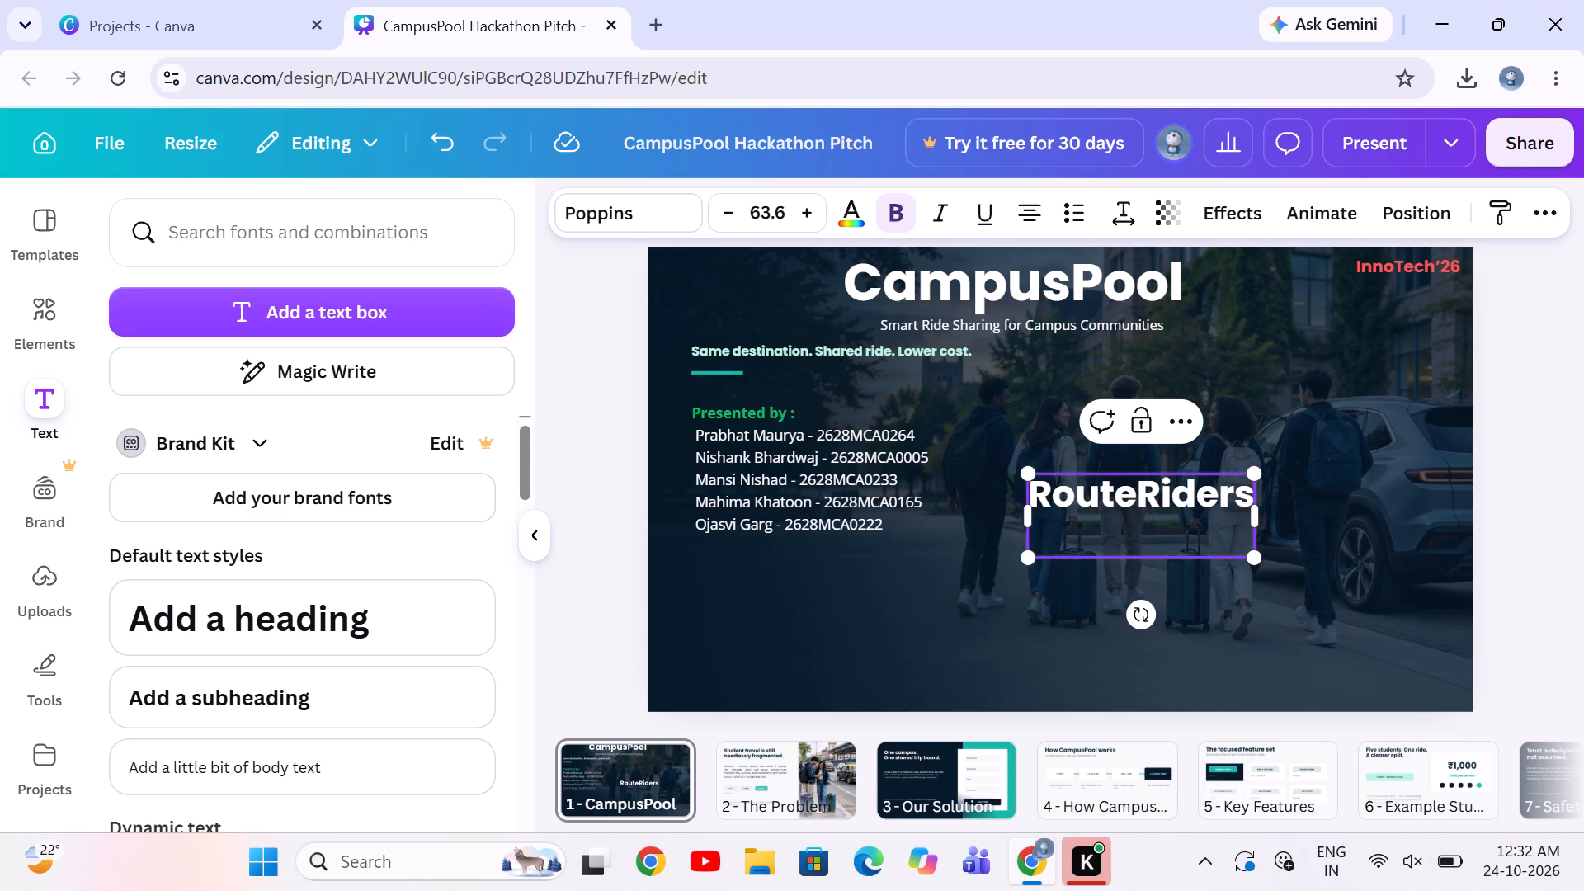
{"action": "key", "text": "BackSpace"}
{"action": "key", "text": "BackSpace"}
{"action": "key", "text": "s"}
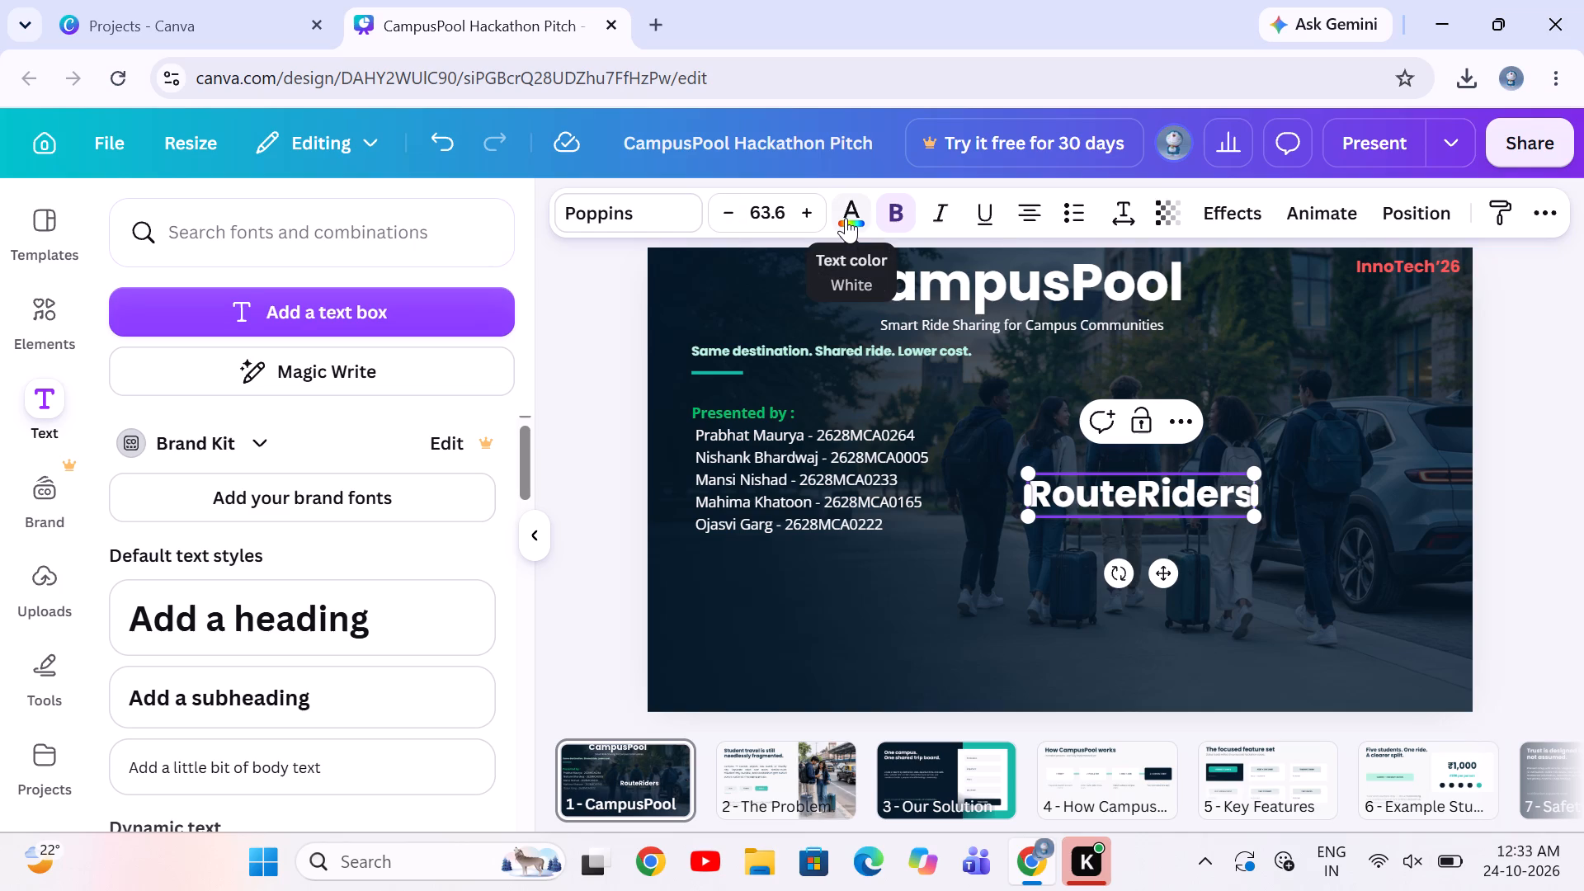
Recolor the whole "RouteRiders" text on page 1 to turquoise.
{"action": "triple_click", "coordinate": [1081, 497]}
{"action": "left_click", "coordinate": [1081, 497]}
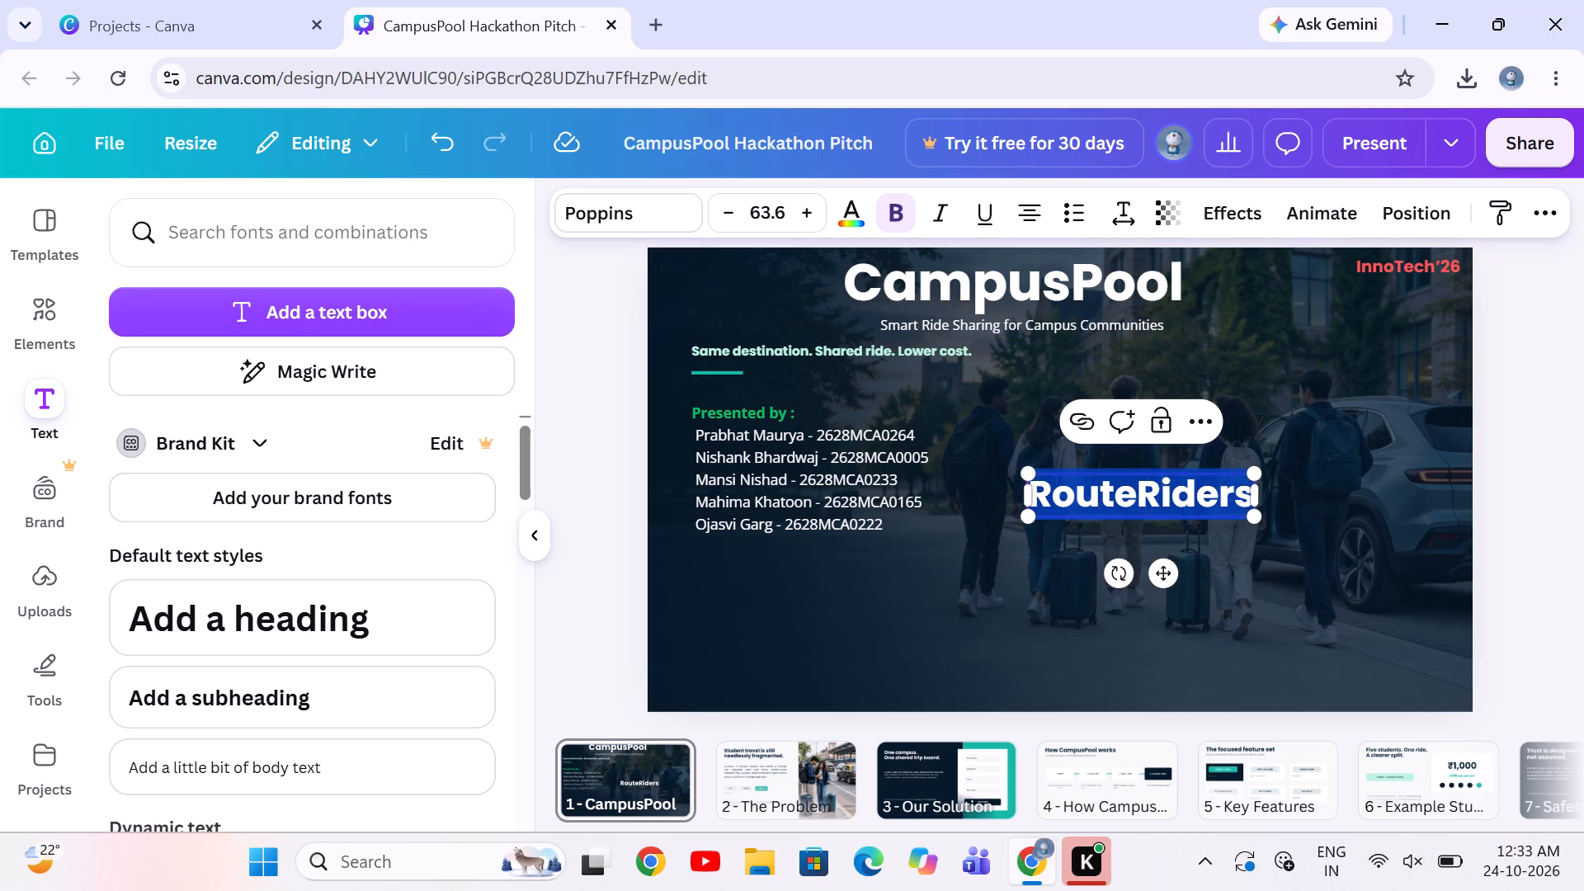
{"action": "double_click", "coordinate": [840, 188]}
{"action": "left_click", "coordinate": [840, 217]}
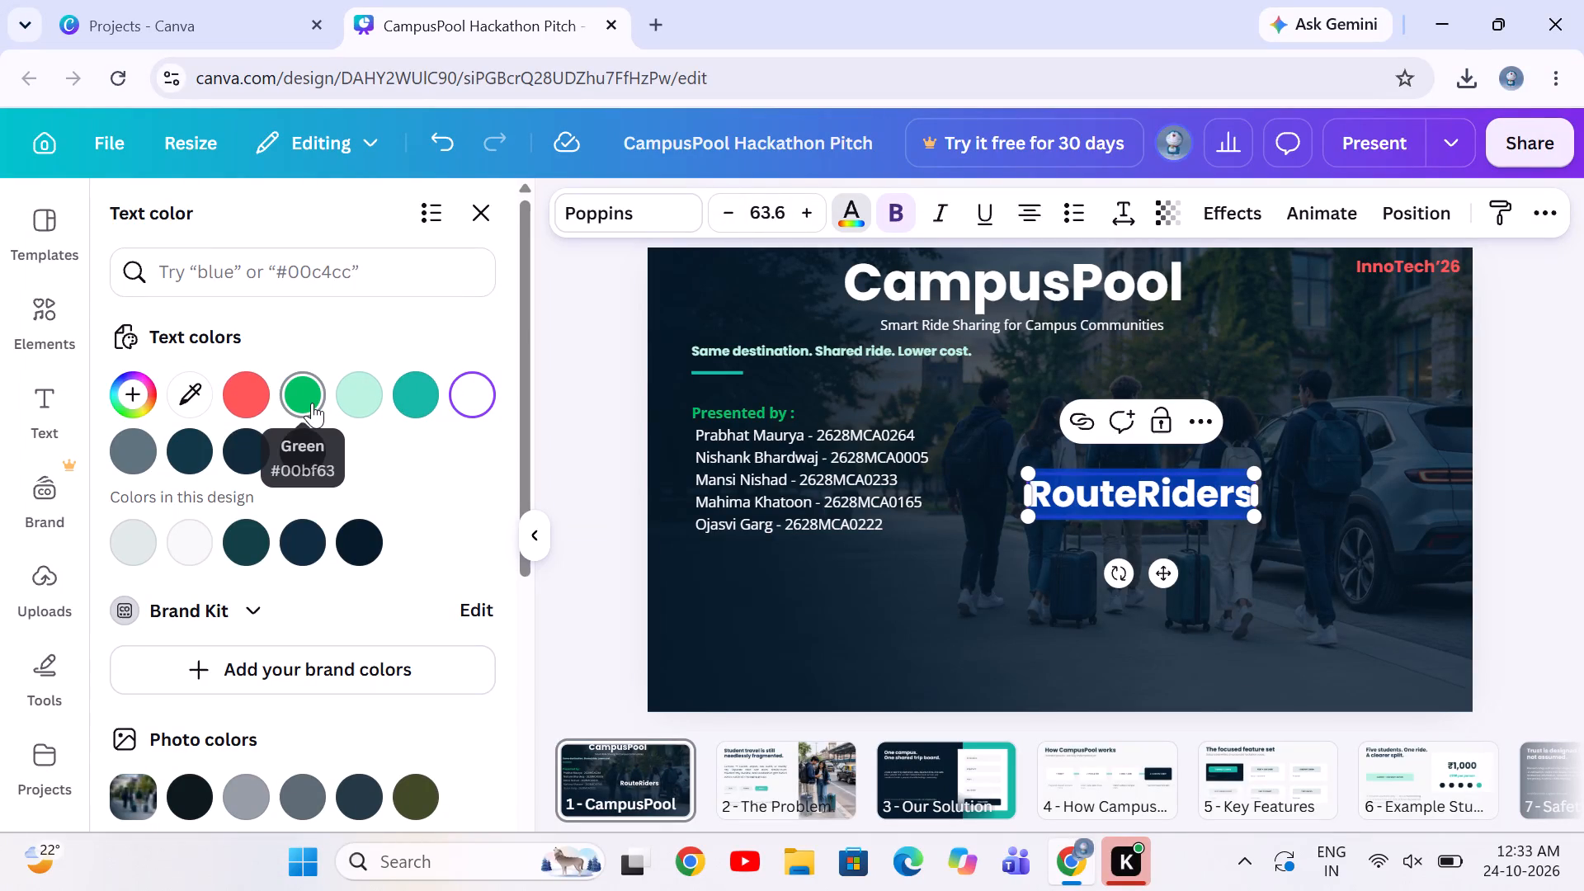
{"action": "left_click", "coordinate": [403, 399]}
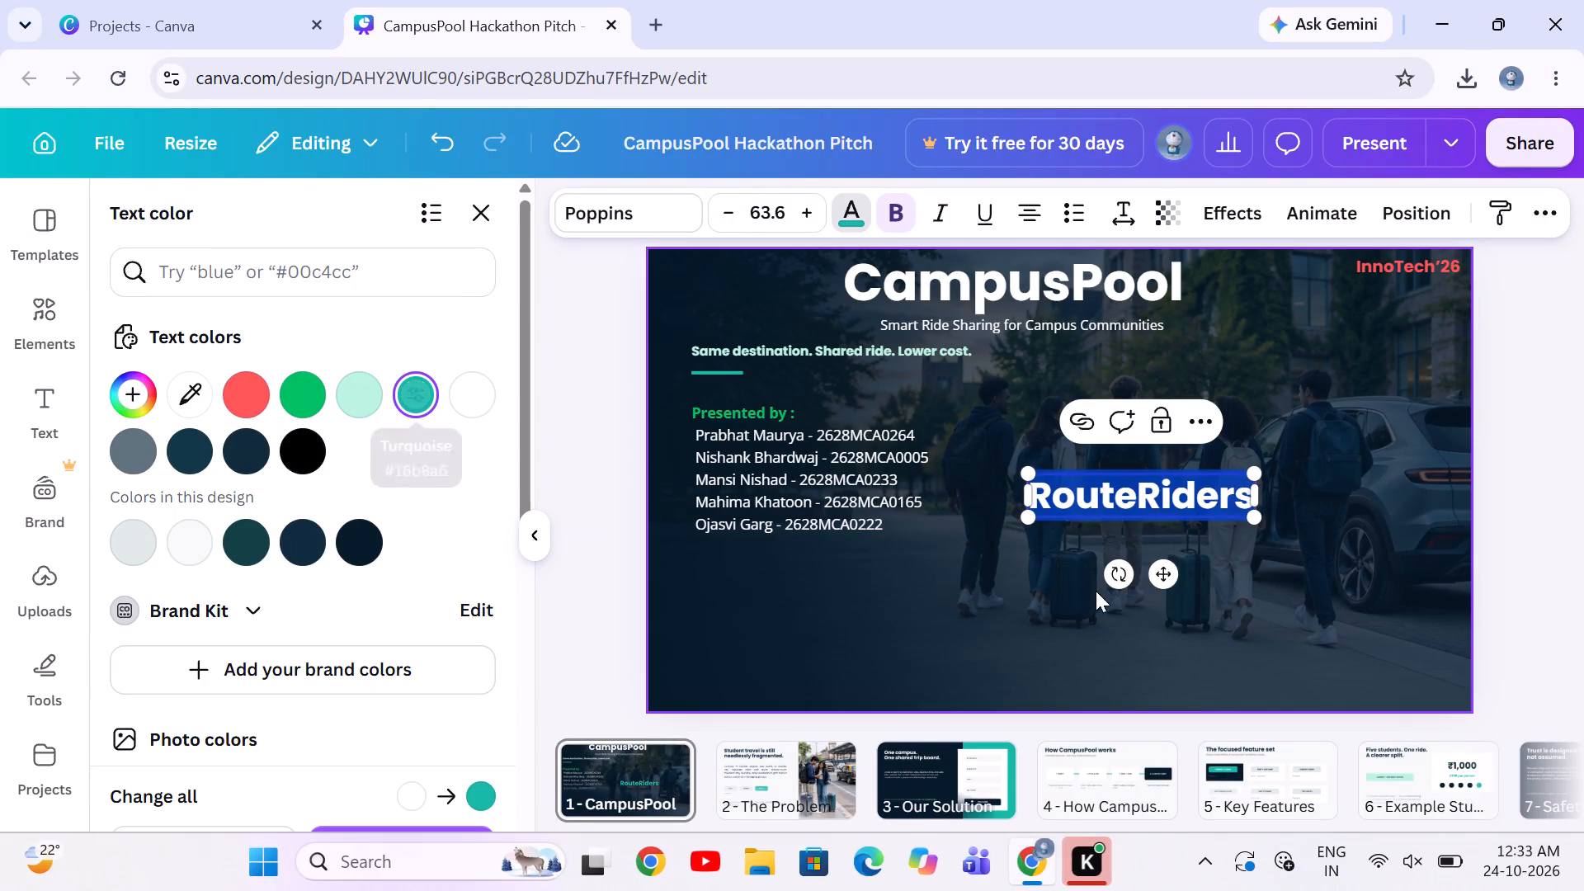
Move the "RouteRiders" text below the presenter list on page 1, flush with the edge of the "Presented by" heading, and deselect it.
{"action": "left_click", "coordinate": [1201, 611]}
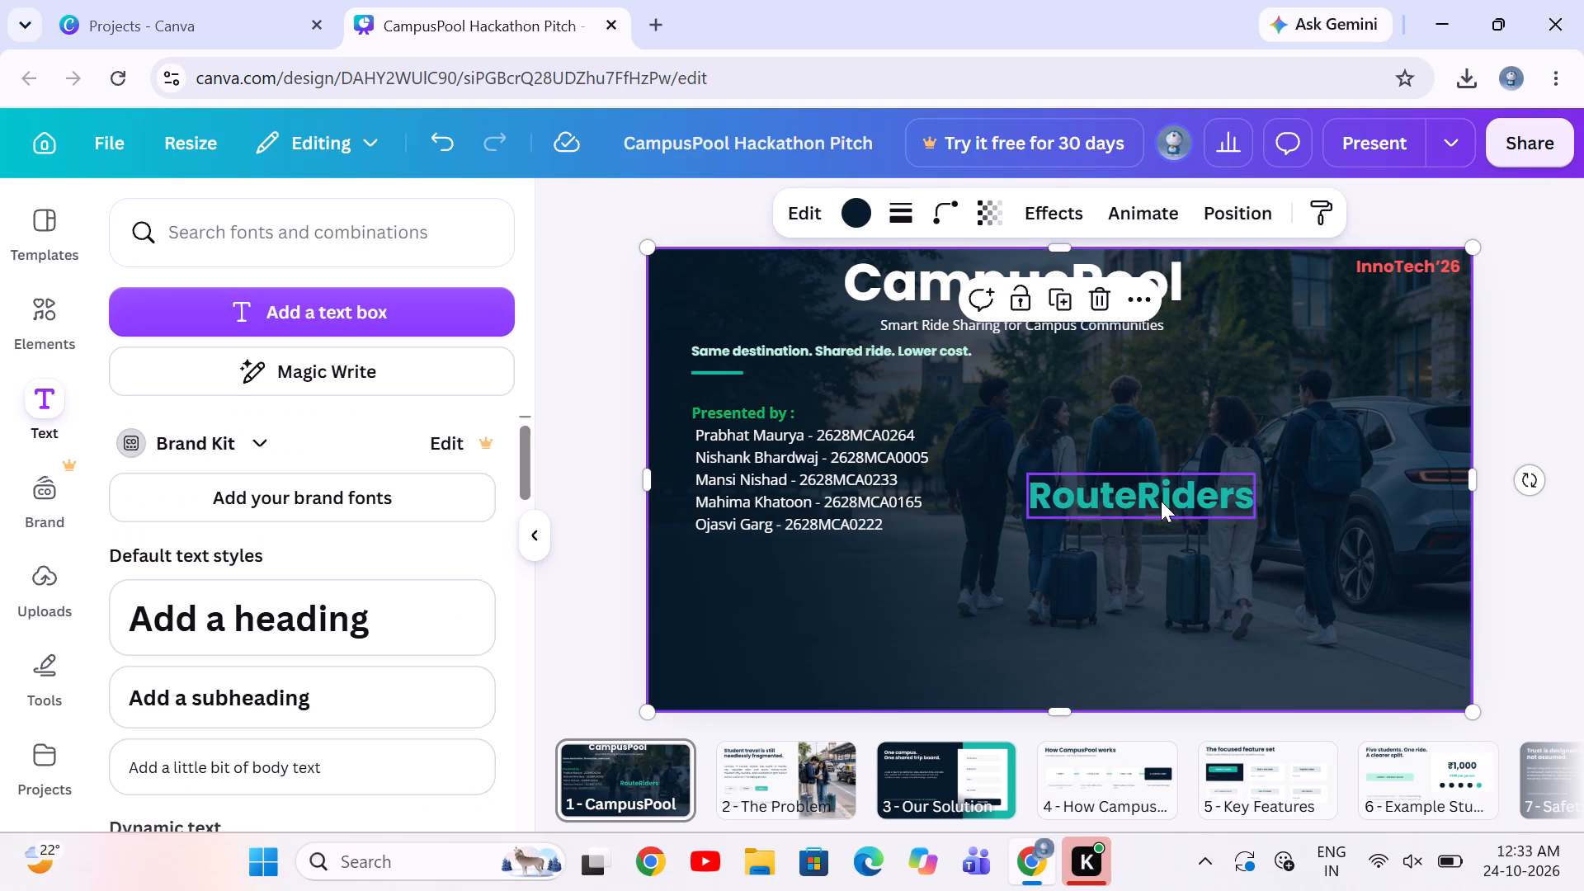
{"action": "left_click_drag", "start_coordinate": [1161, 501], "coordinate": [839, 581]}
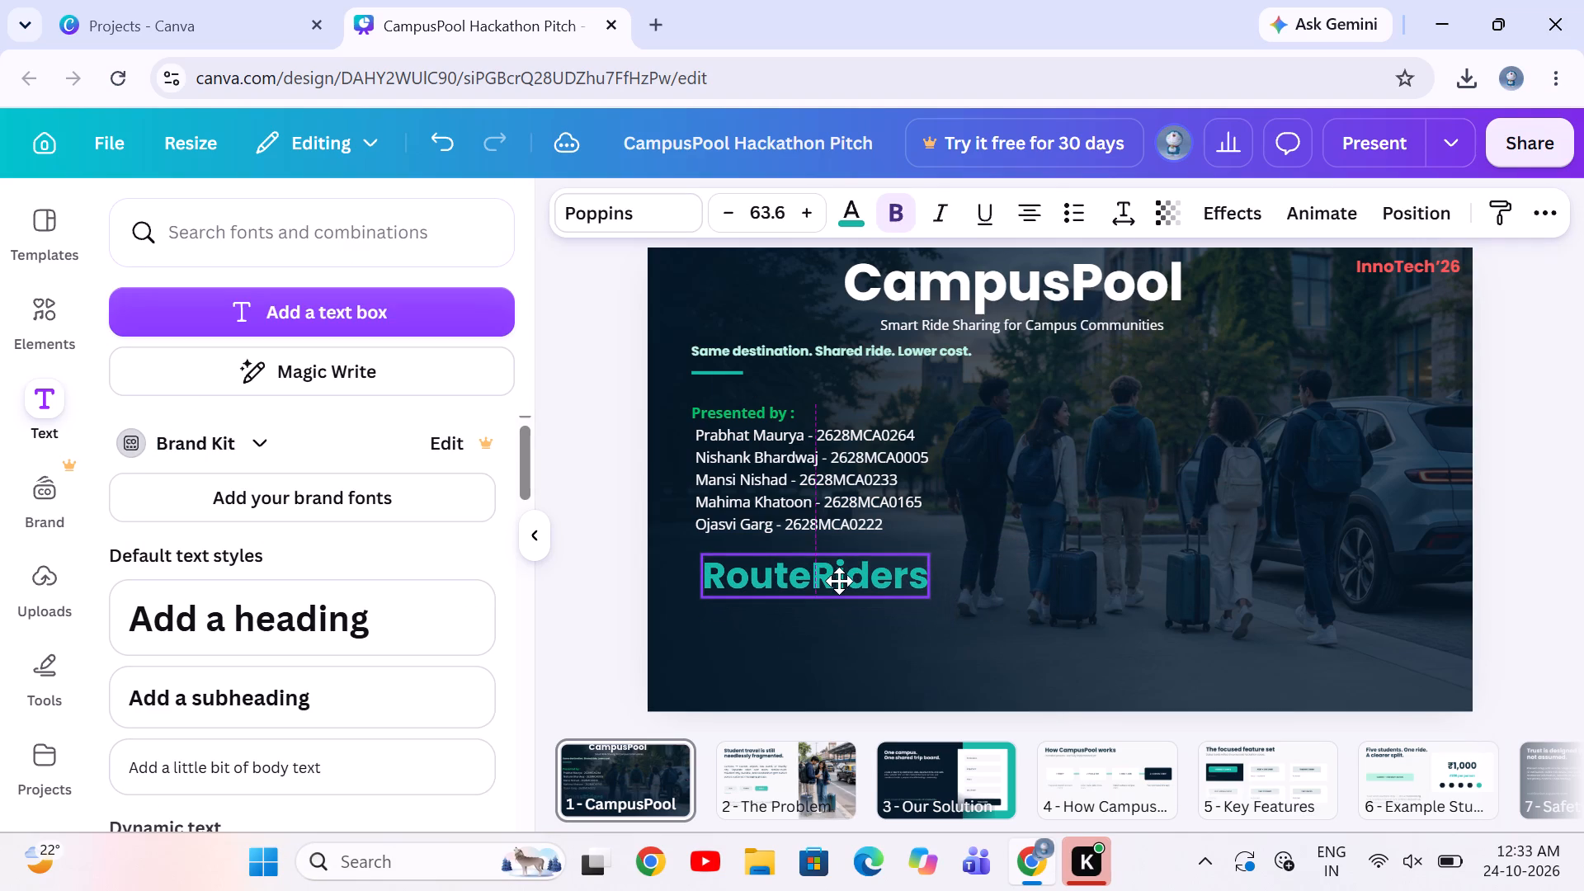
{"action": "left_click_drag", "start_coordinate": [839, 581], "coordinate": [832, 591]}
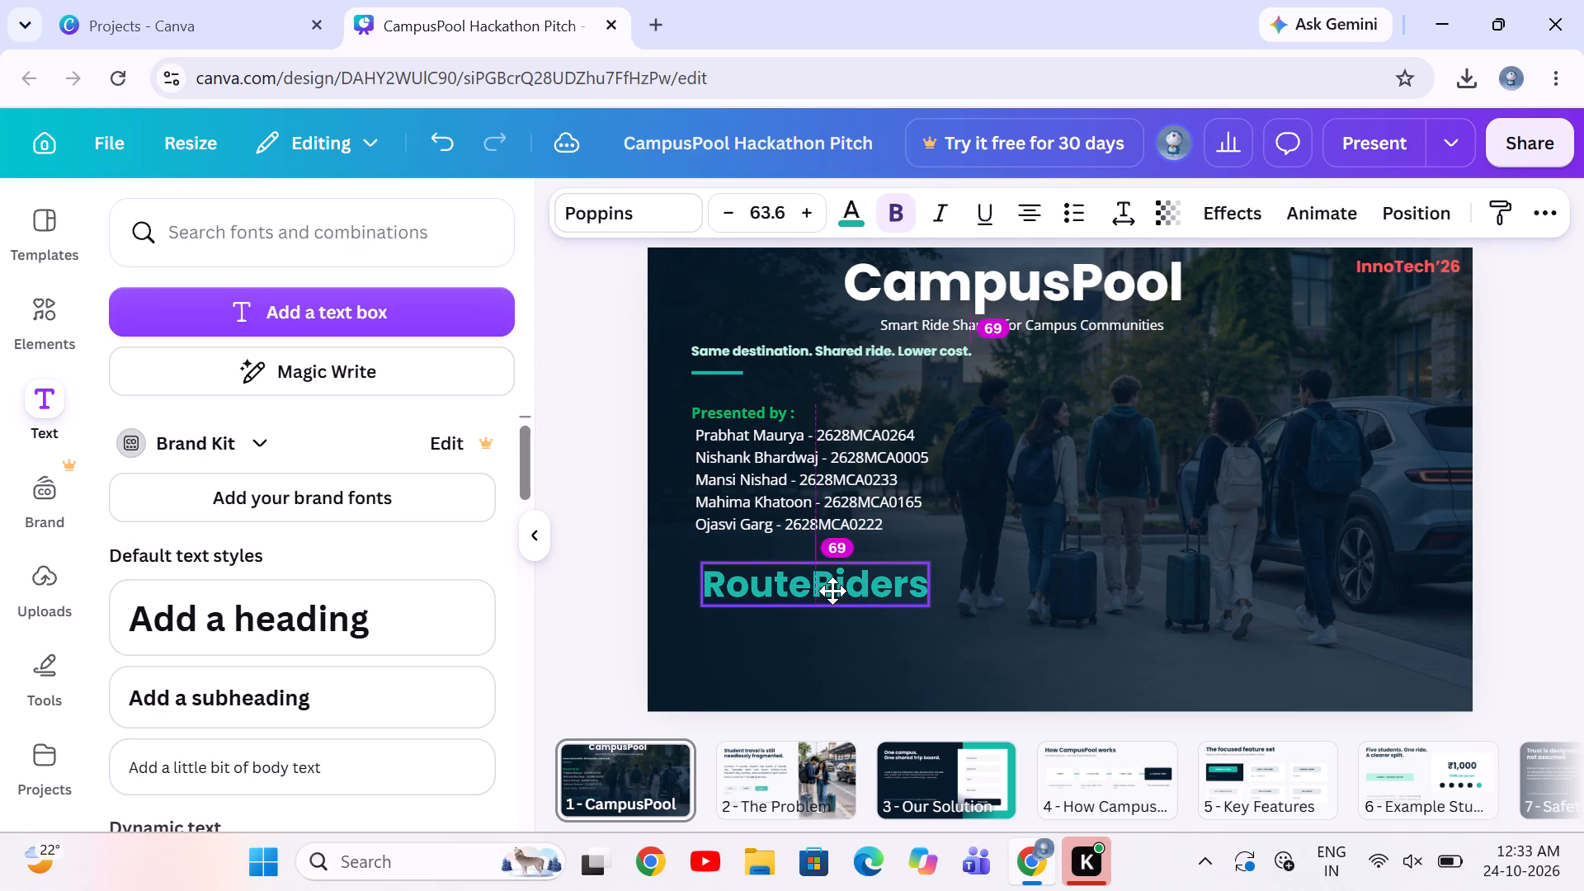
{"action": "left_click_drag", "start_coordinate": [832, 591], "coordinate": [1217, 410]}
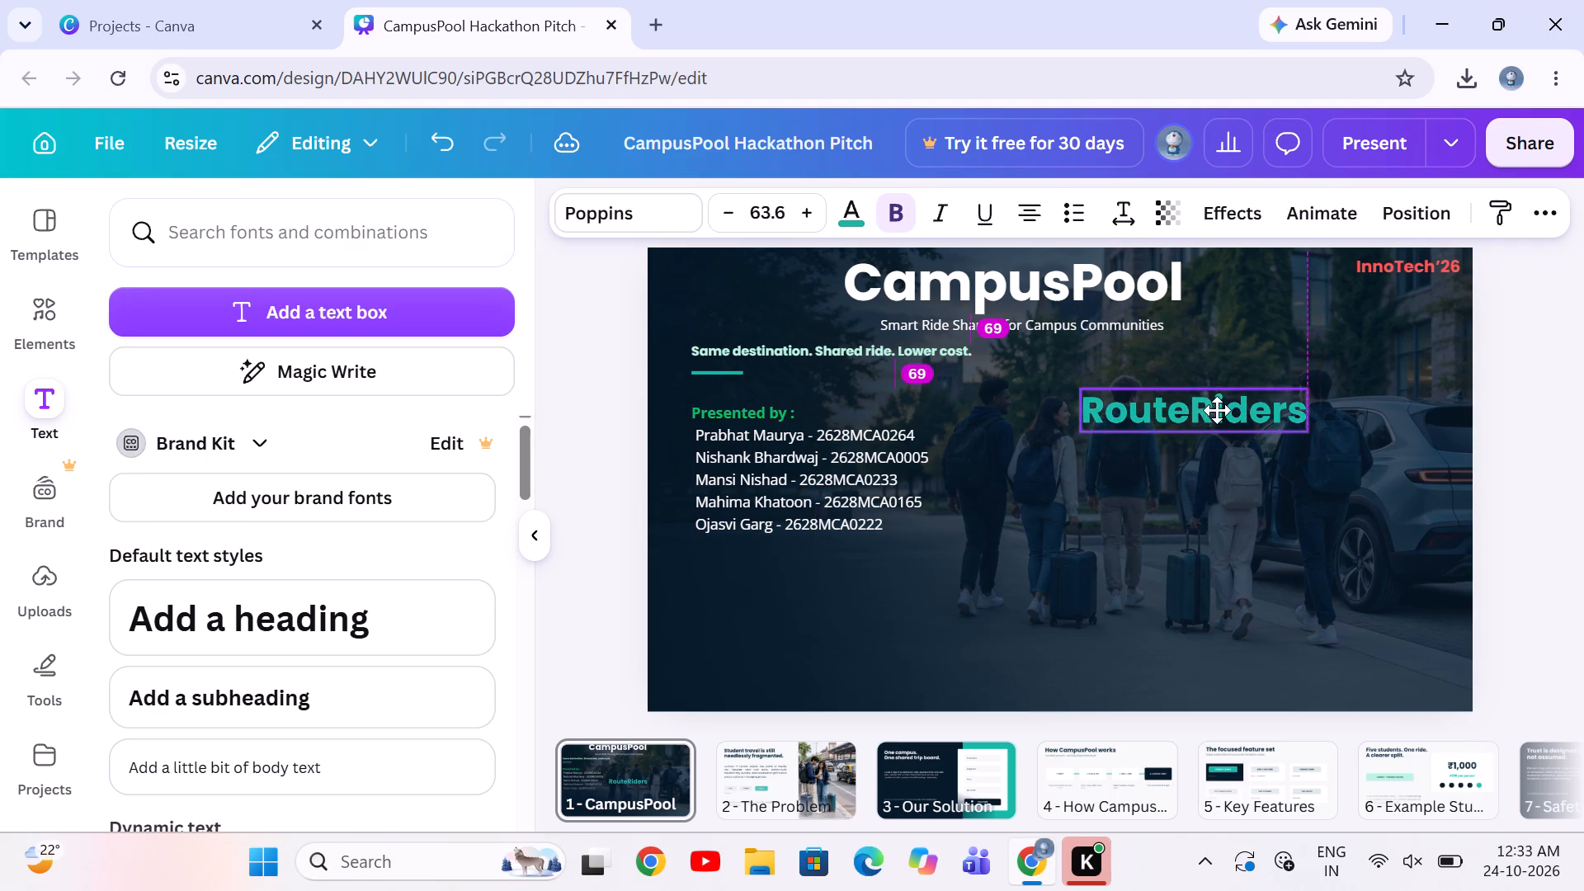
{"action": "left_click_drag", "start_coordinate": [1217, 410], "coordinate": [1210, 450]}
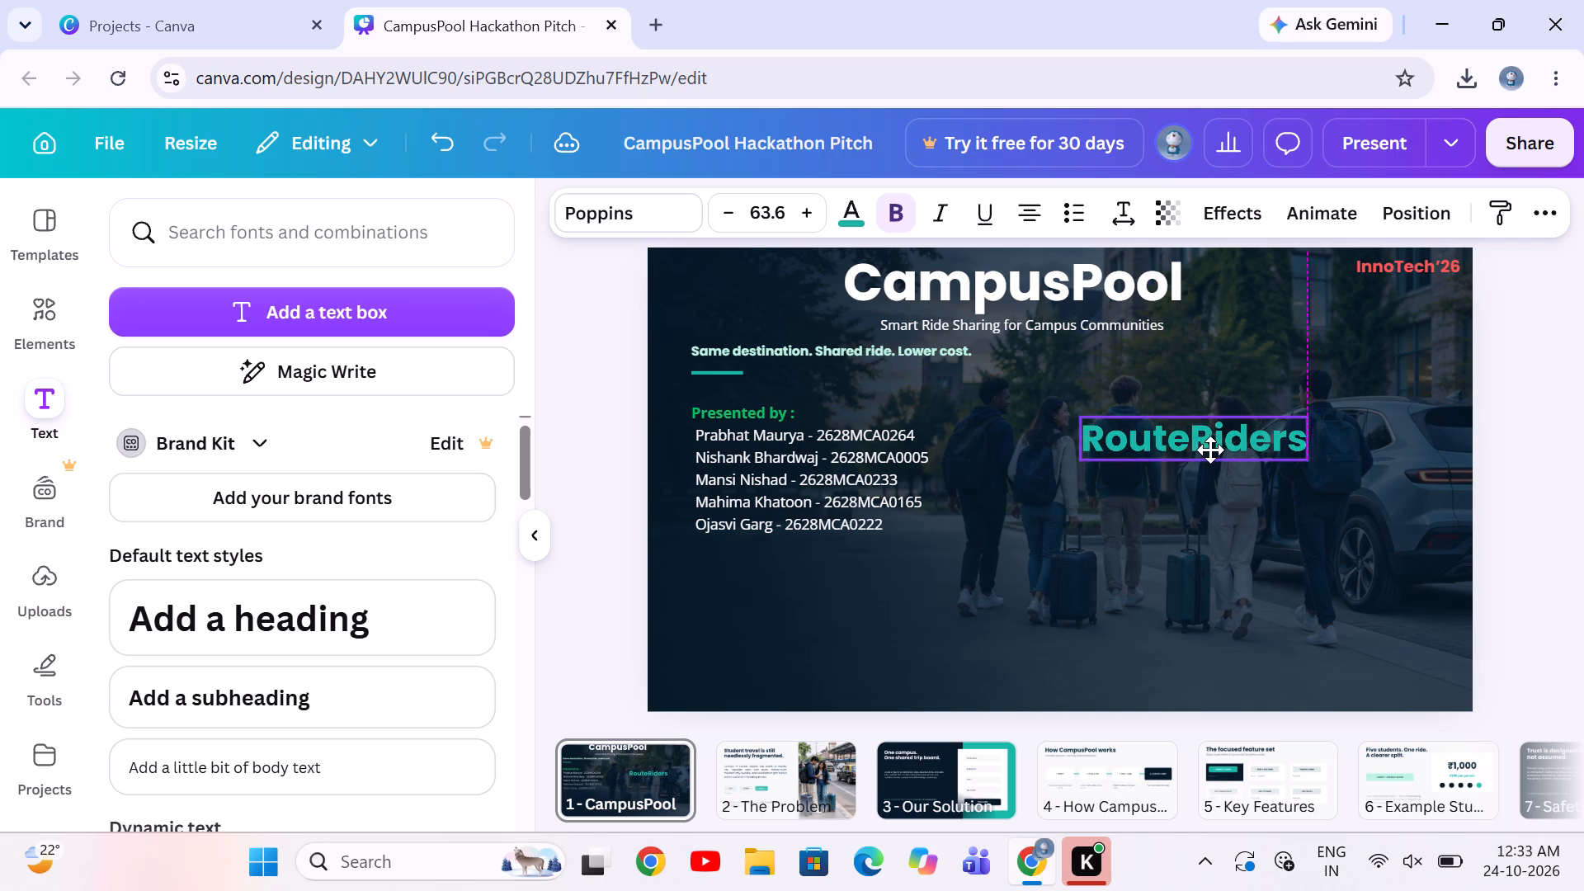
{"action": "left_click_drag", "start_coordinate": [1210, 450], "coordinate": [827, 594]}
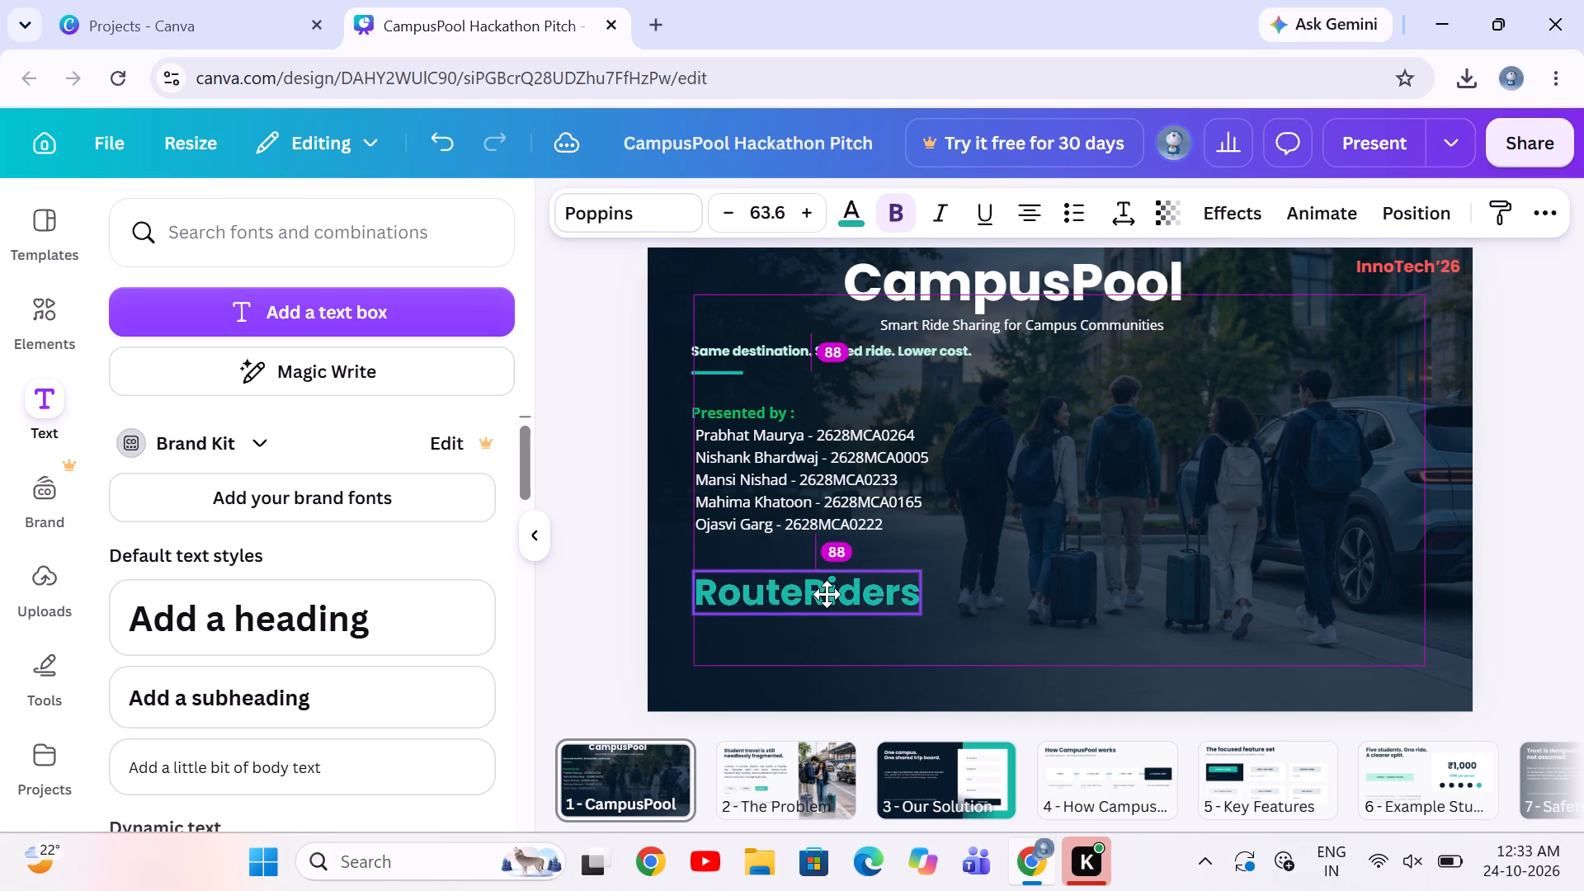
{"action": "left_click_drag", "start_coordinate": [827, 594], "coordinate": [827, 601]}
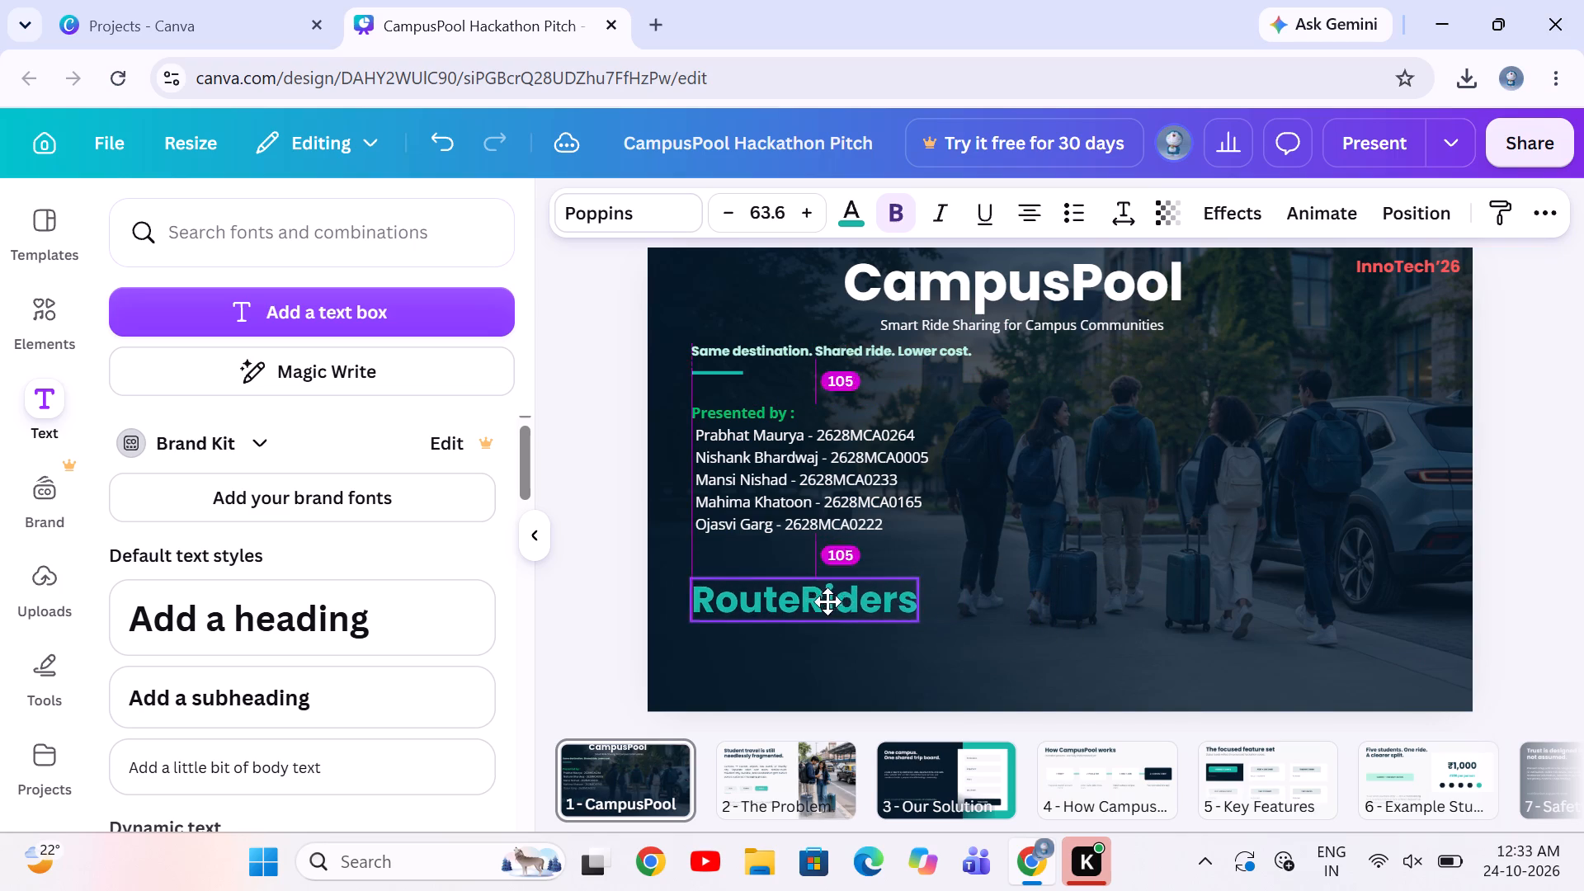
{"action": "left_click_drag", "start_coordinate": [827, 601], "coordinate": [834, 586]}
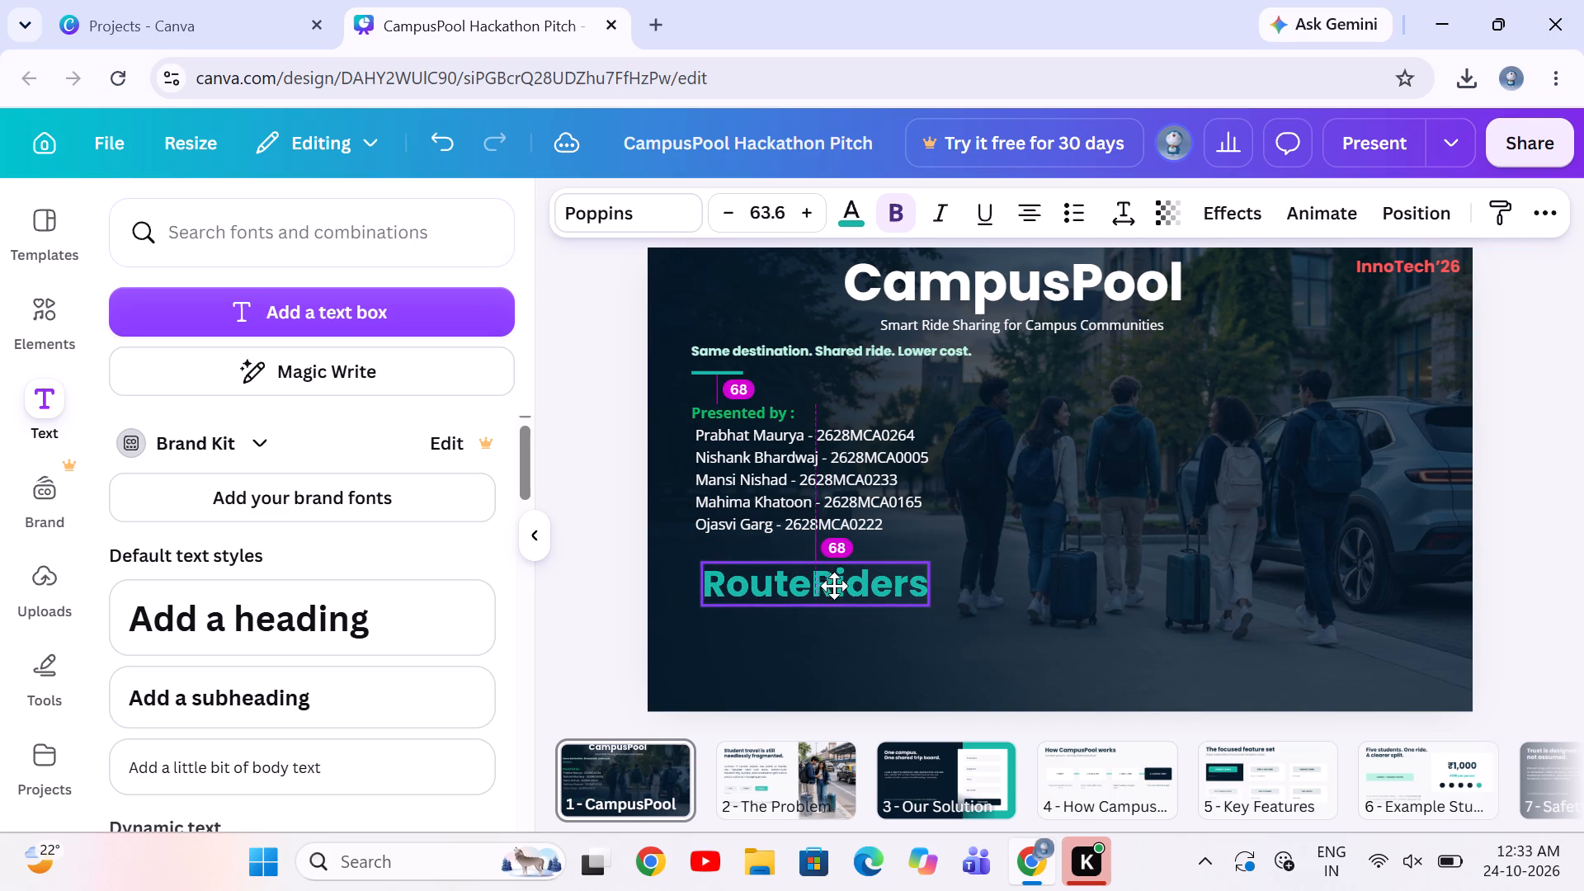
{"action": "left_click_drag", "start_coordinate": [834, 586], "coordinate": [827, 589]}
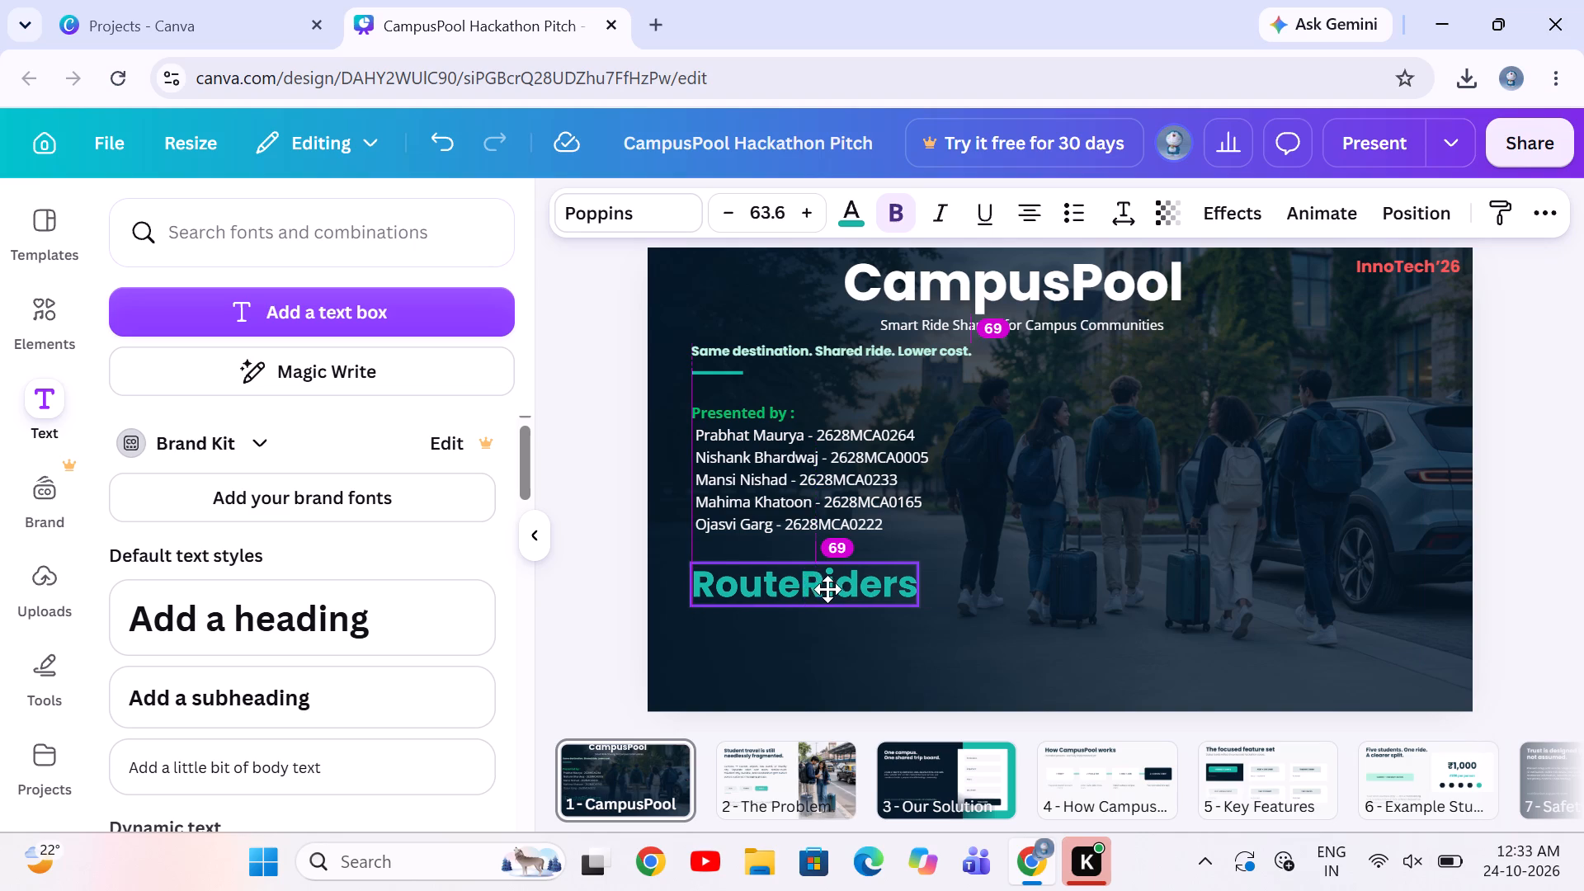
{"action": "left_click_drag", "start_coordinate": [827, 589], "coordinate": [822, 592]}
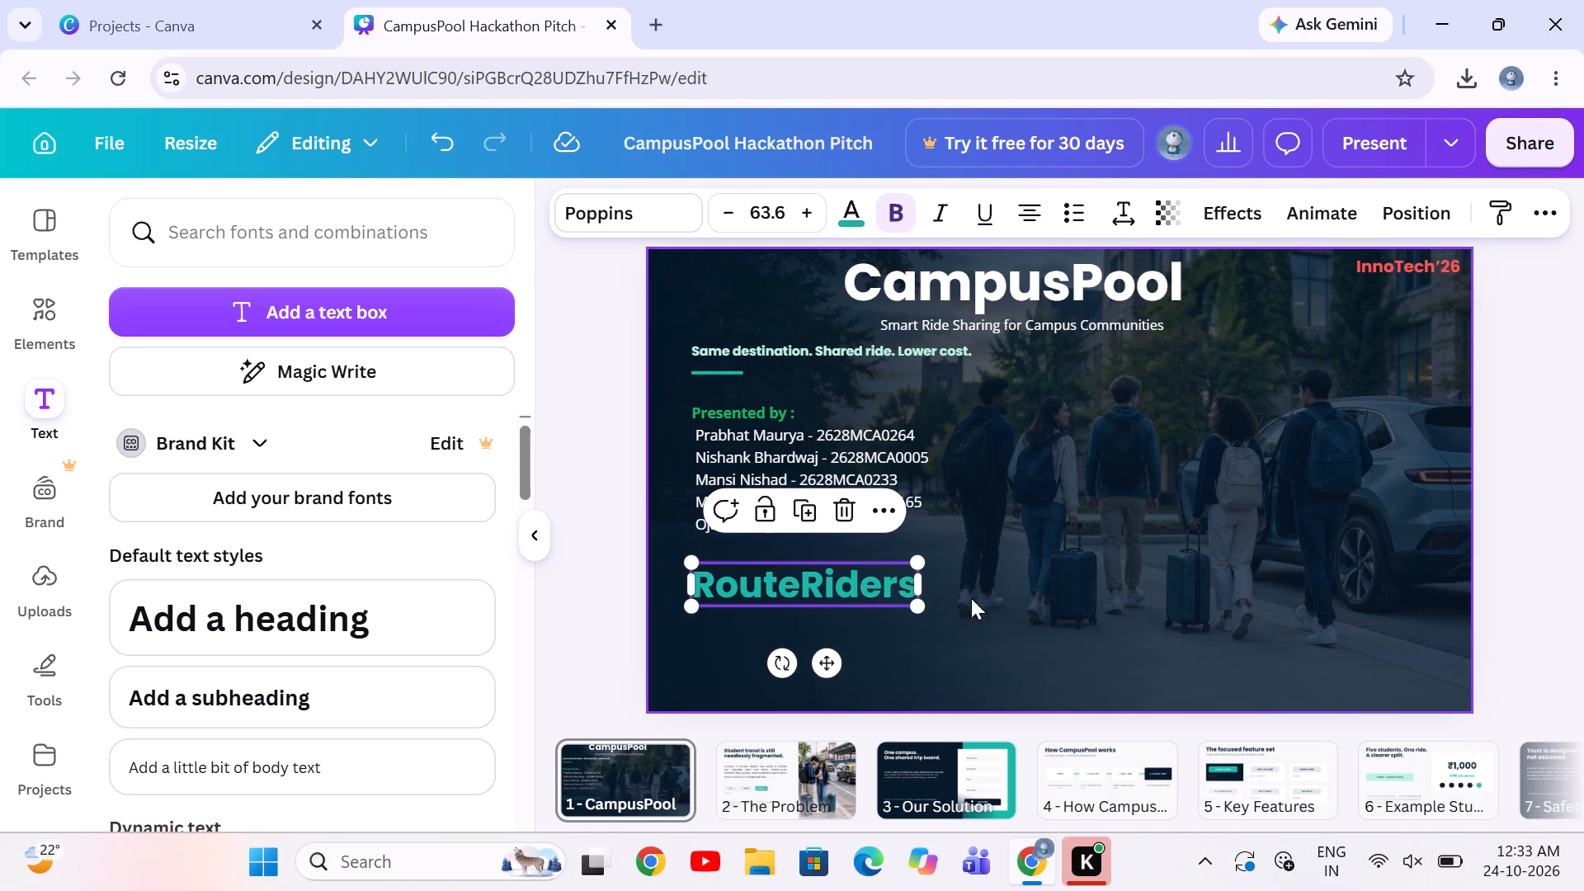
{"action": "left_click", "coordinate": [1084, 632]}
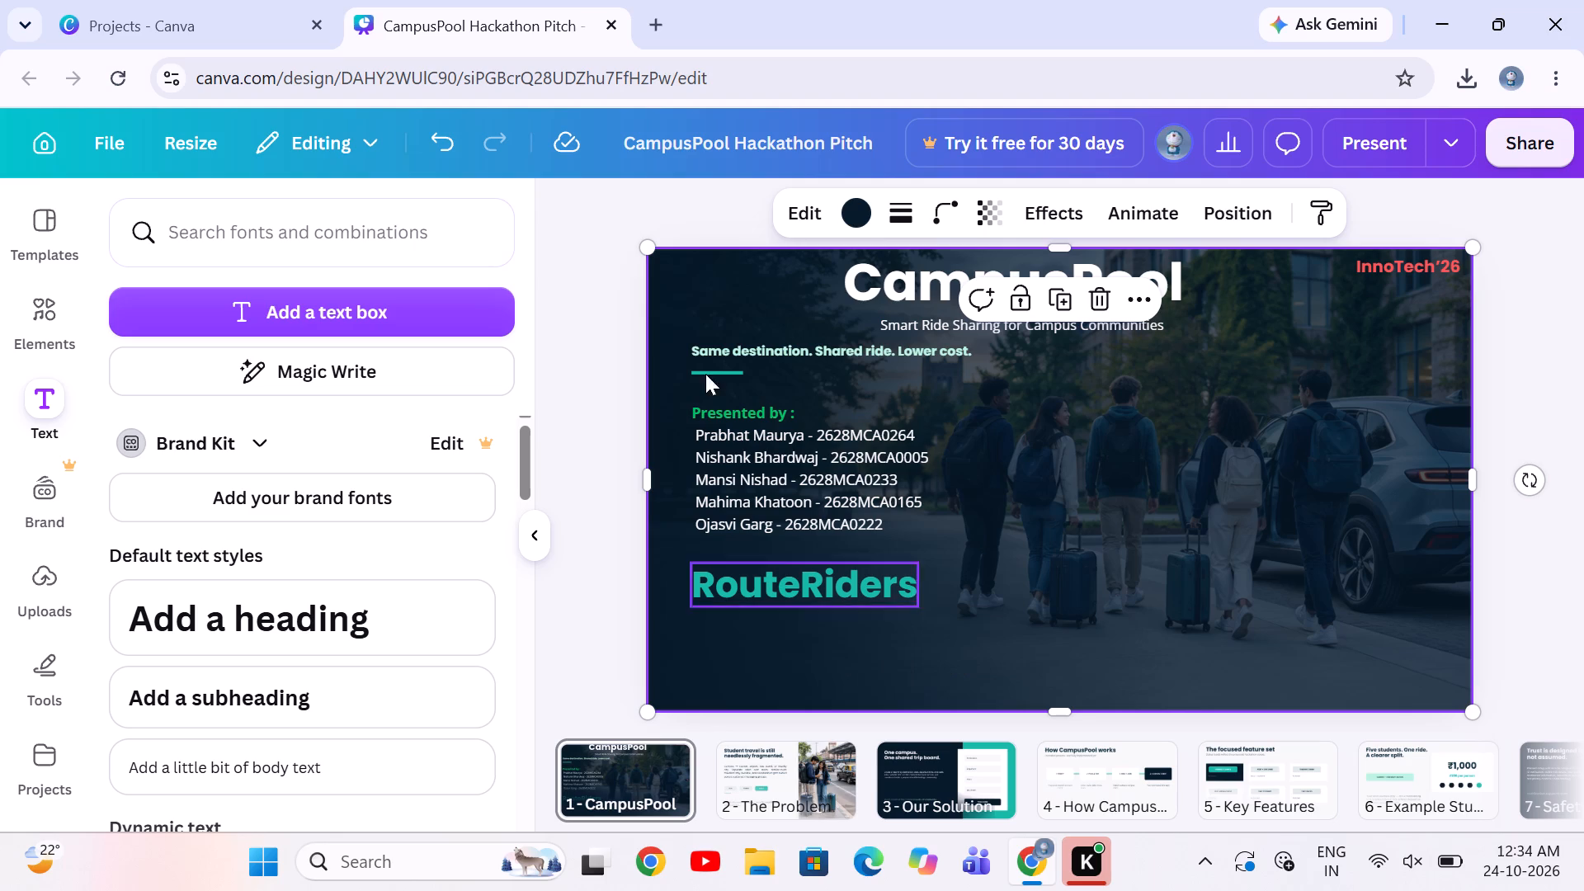
Add a one-line "KIET Group of Institutions" text box near the middle of page 1 and enlarge it to font size 30.9.
{"action": "left_click", "coordinate": [331, 320]}
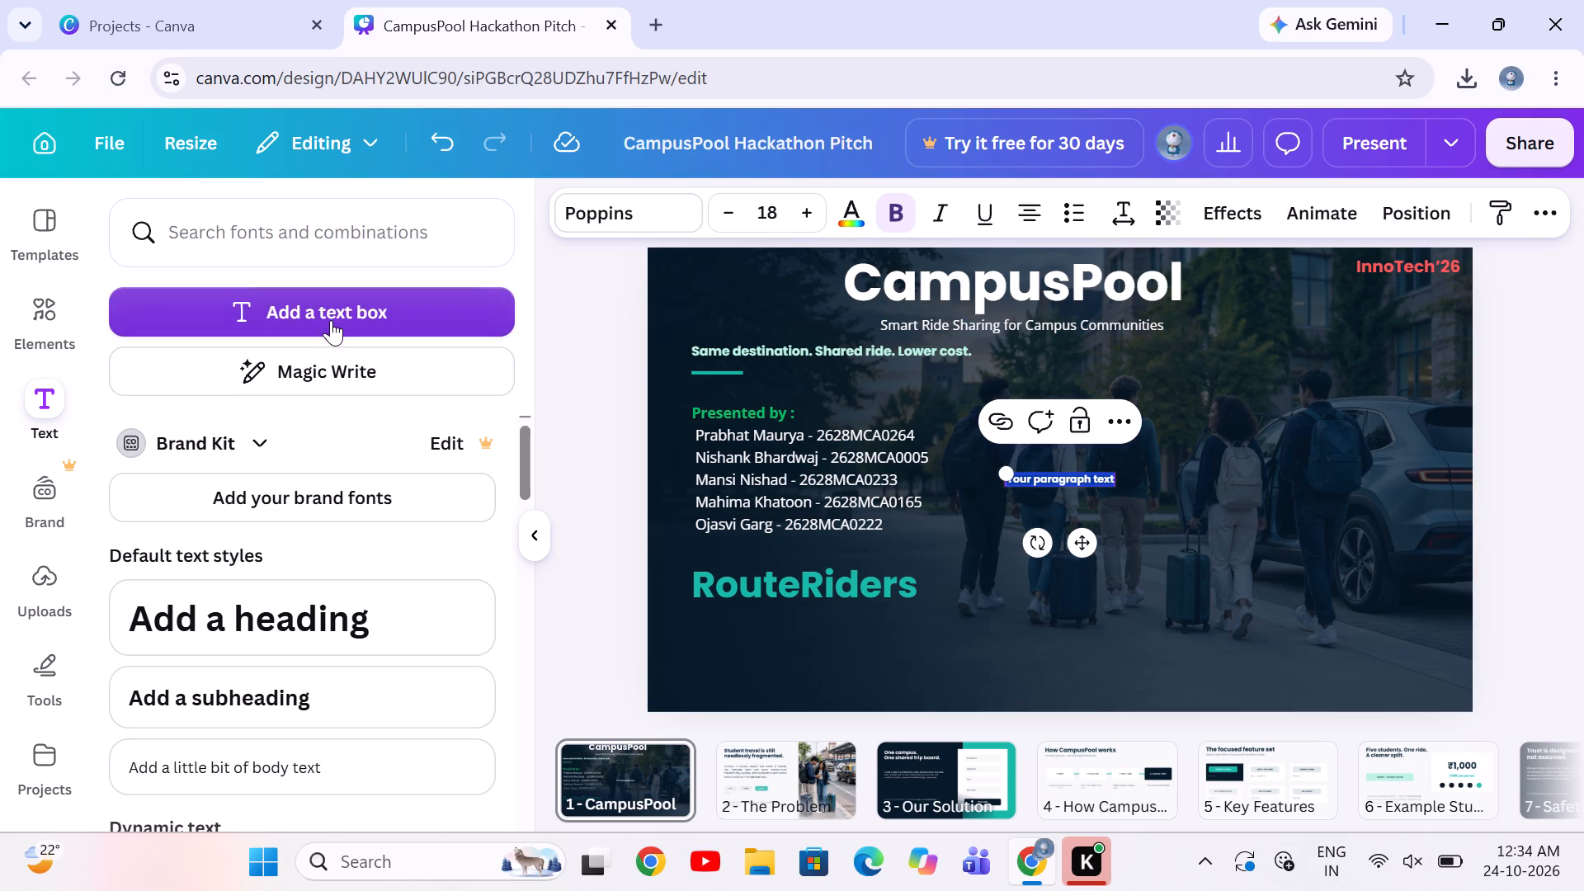
{"action": "key", "text": "BackSpace"}
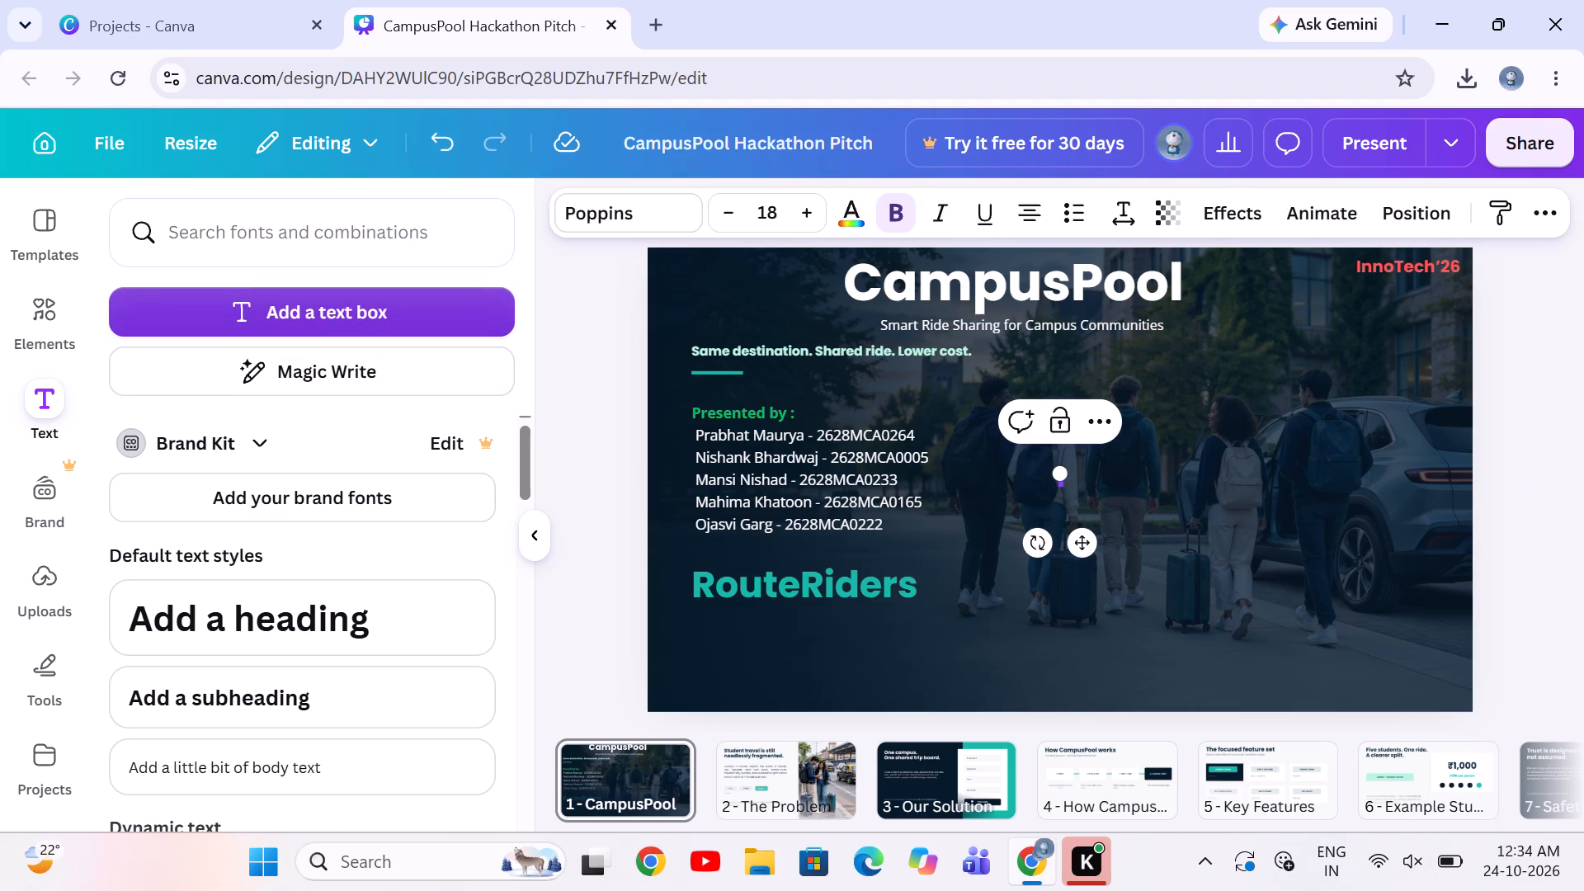
{"action": "type", "text": "KIET"}
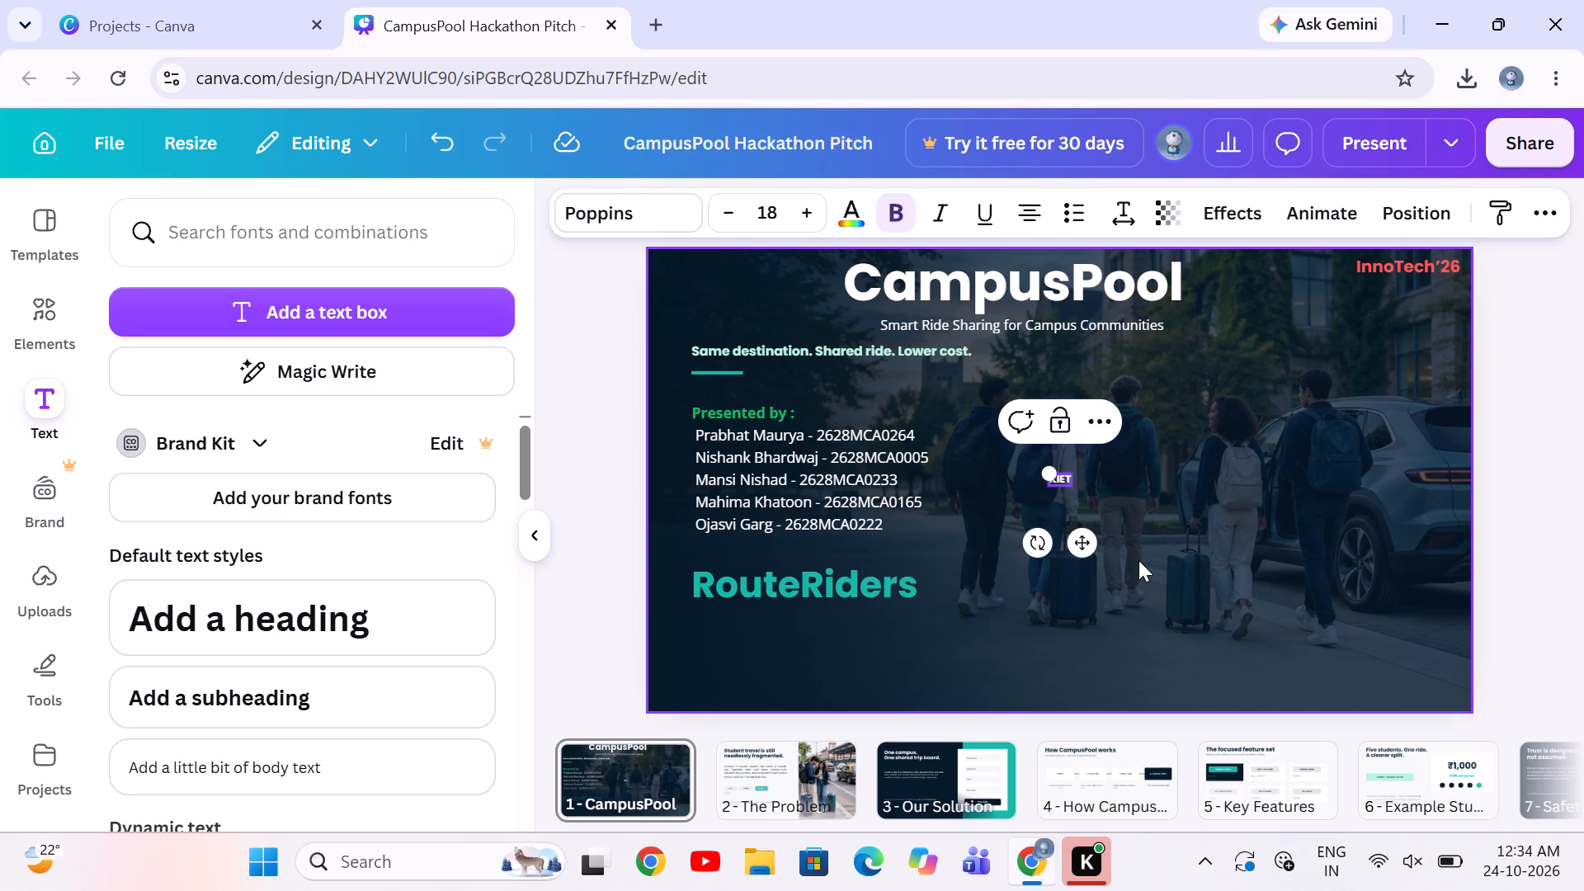
{"action": "key", "text": "space"}
{"action": "type", "text": "Group"}
{"action": "key", "text": "space"}
{"action": "type", "text": "of Institutions"}
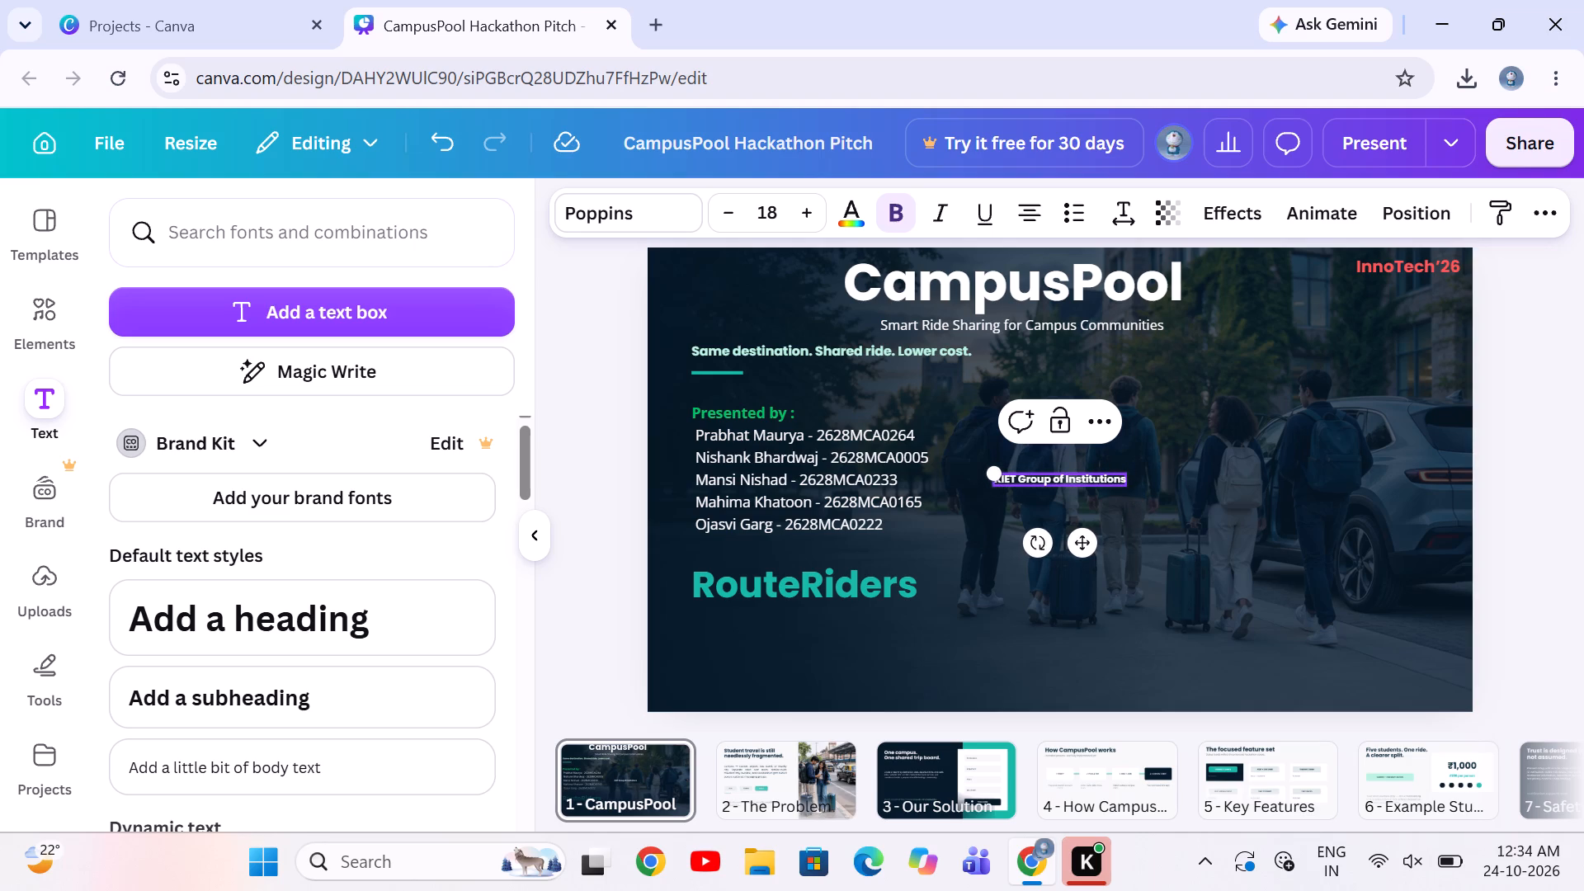
{"action": "key", "text": "Return"}
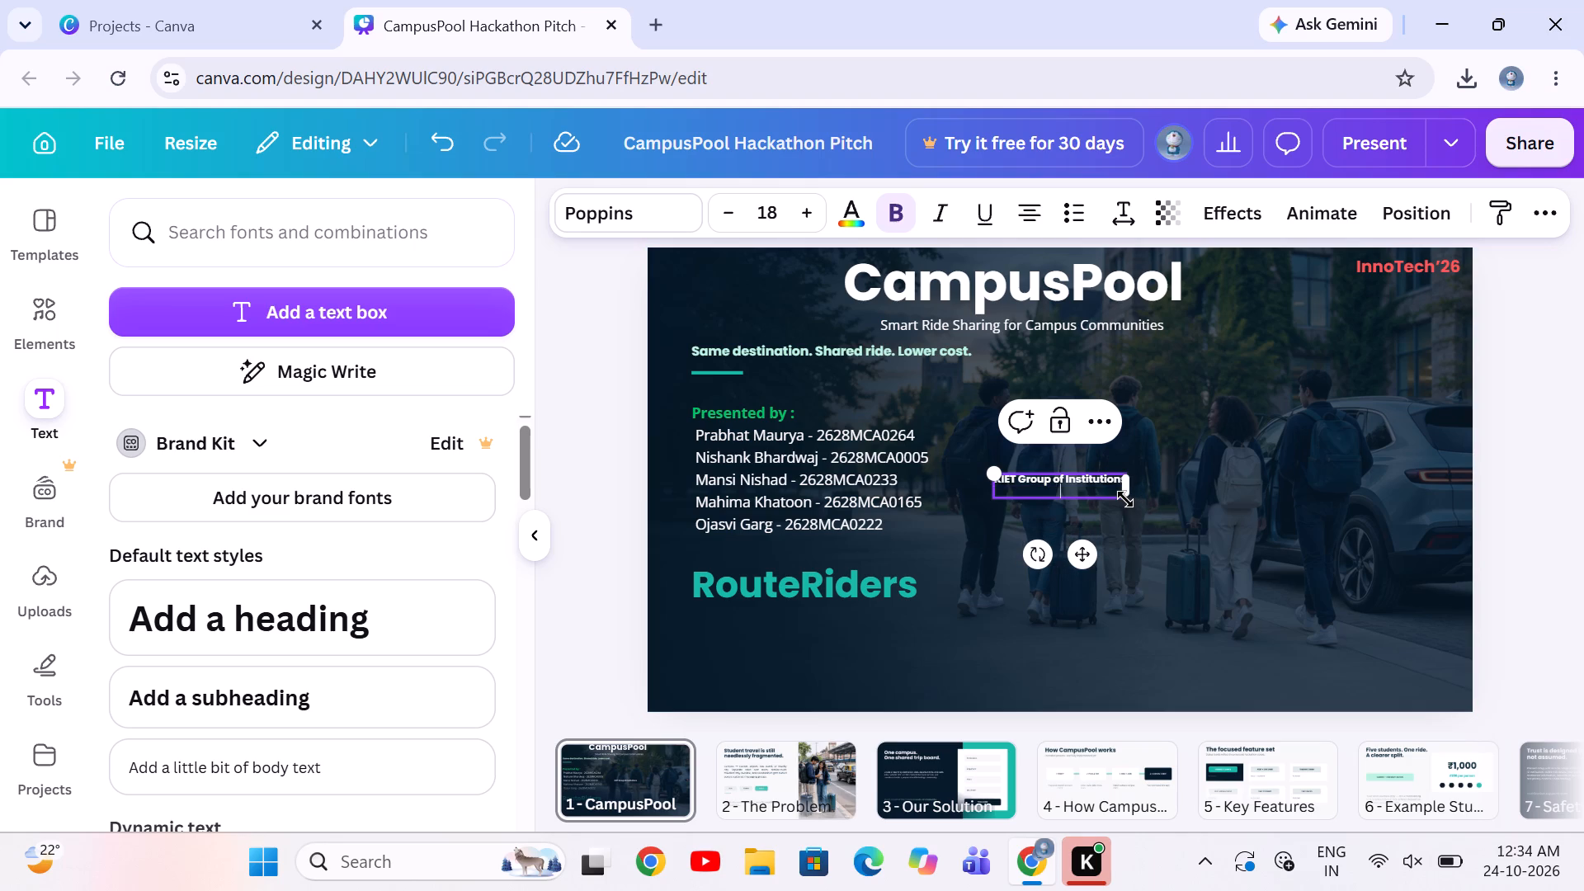
{"action": "left_click_drag", "start_coordinate": [1125, 499], "coordinate": [1228, 546]}
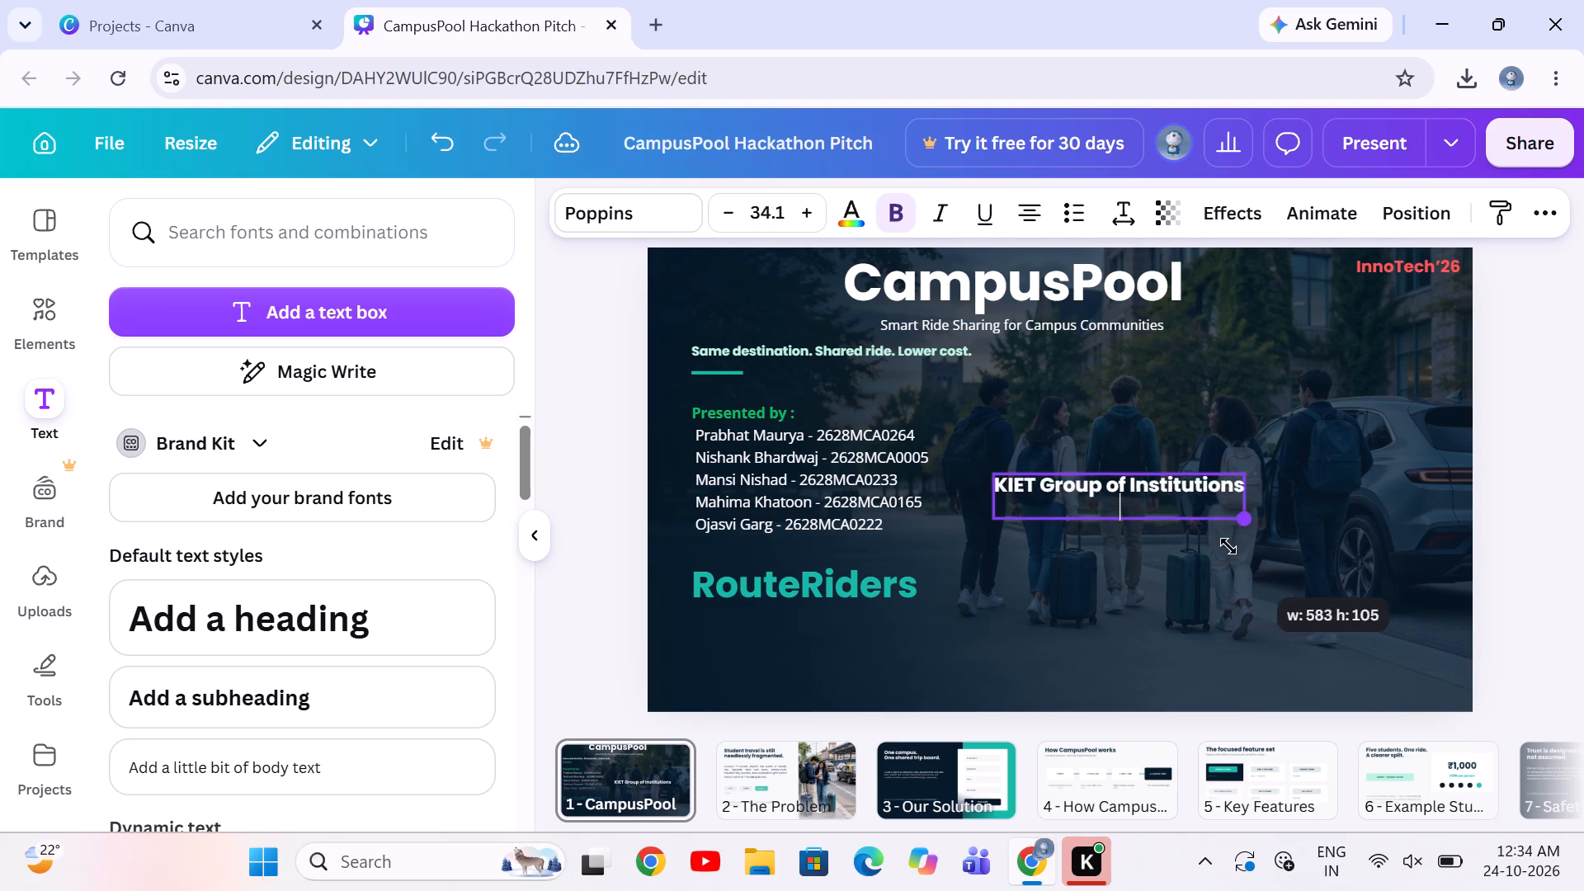
{"action": "left_click_drag", "start_coordinate": [1228, 546], "coordinate": [1216, 539]}
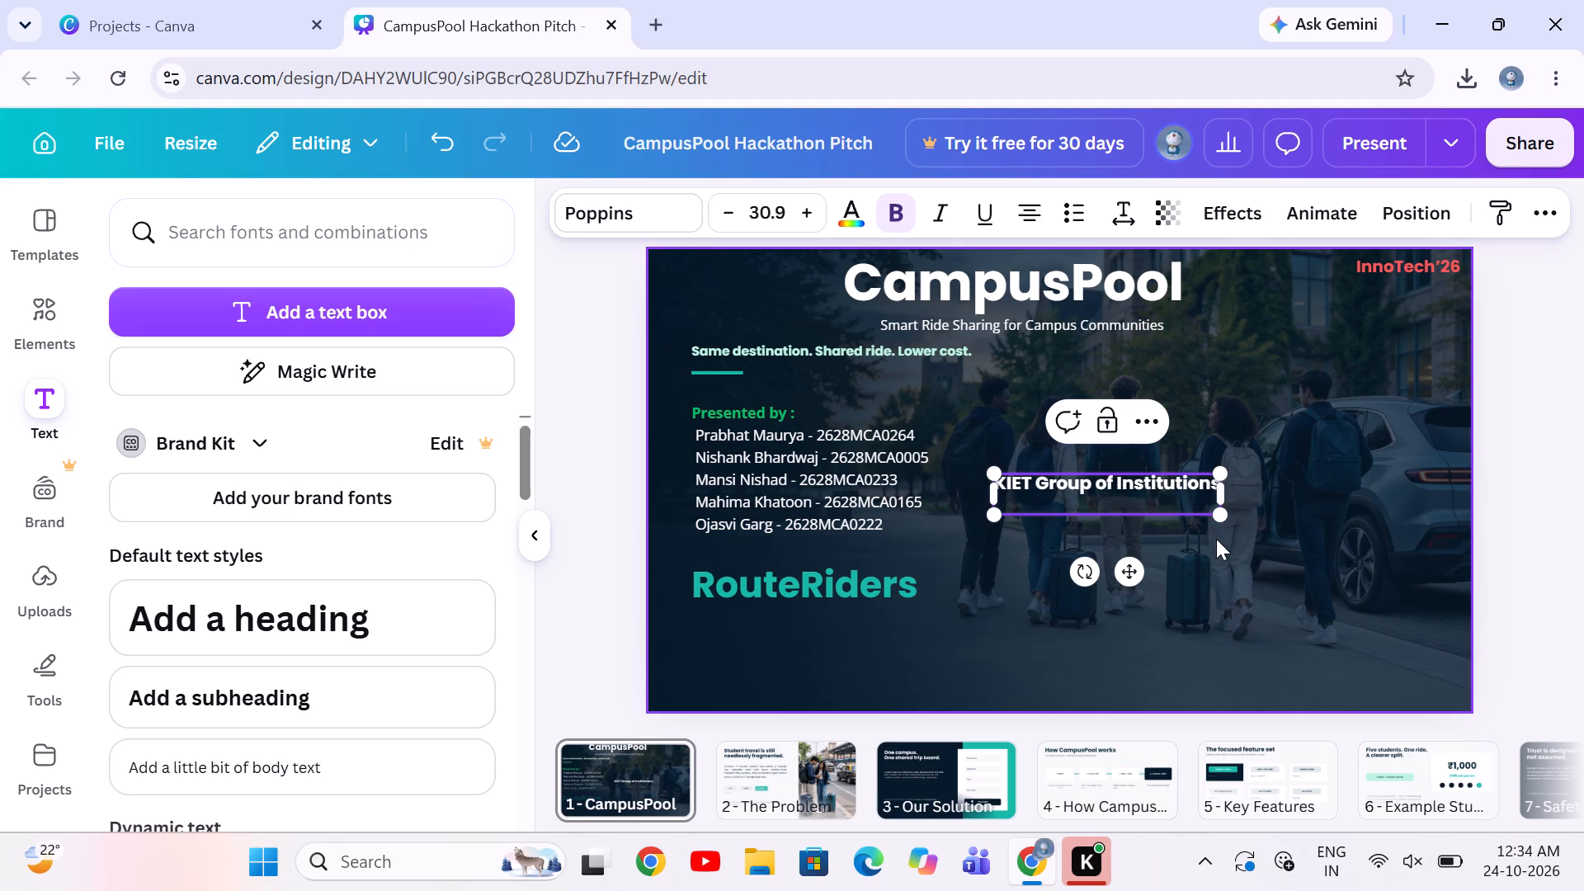
{"action": "key", "text": "BackSpace"}
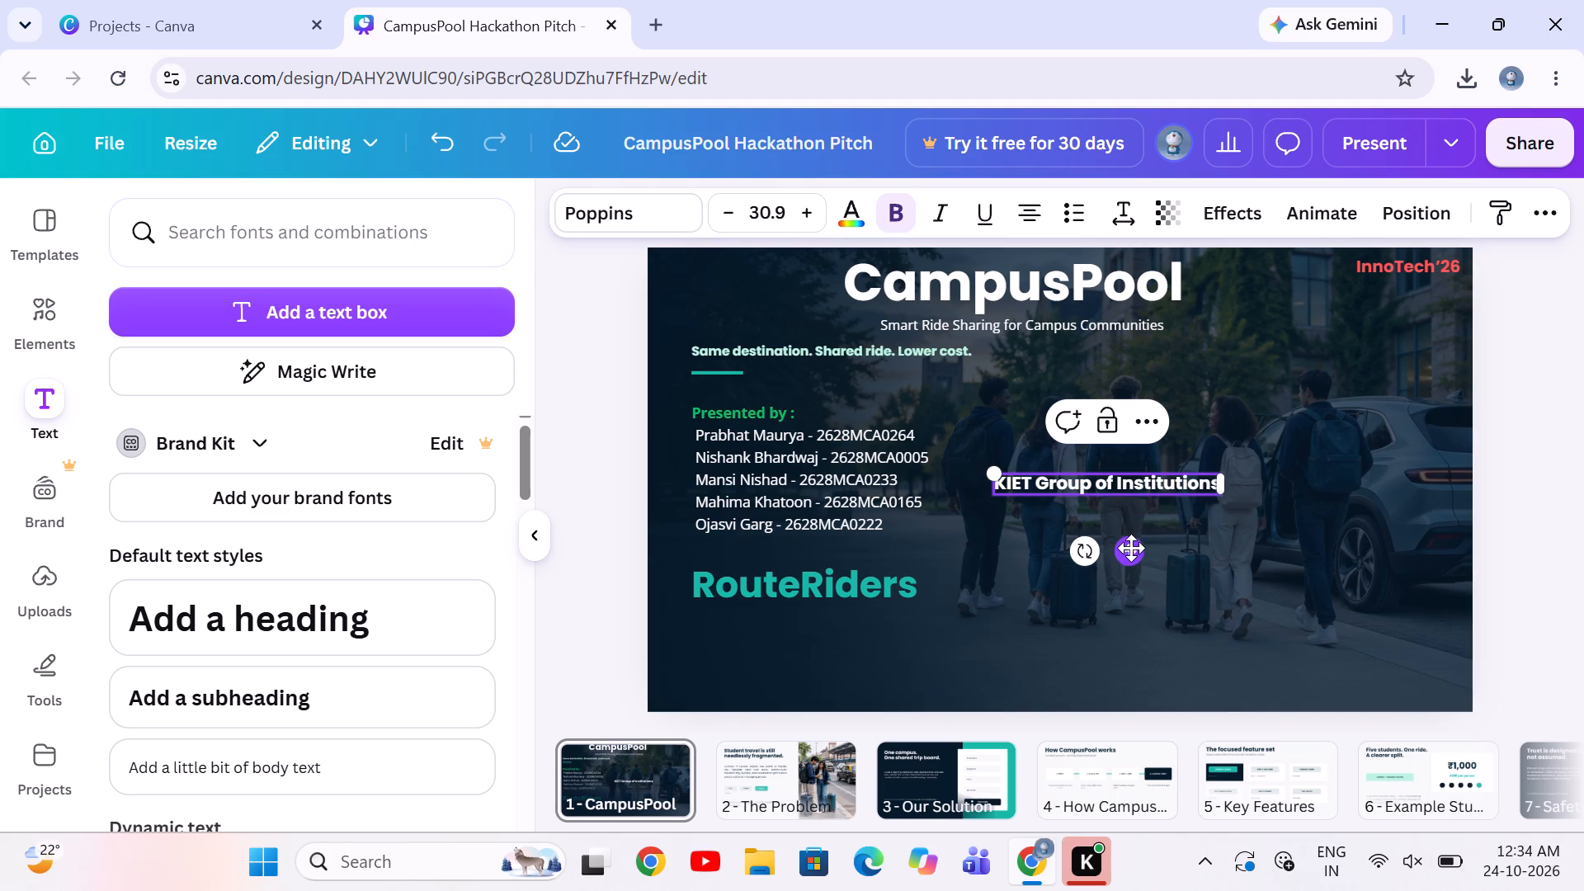
Move the "KIET Group of Institutions" text box just below "RouteRiders" on page 1.
{"action": "left_click_drag", "start_coordinate": [1131, 548], "coordinate": [842, 709]}
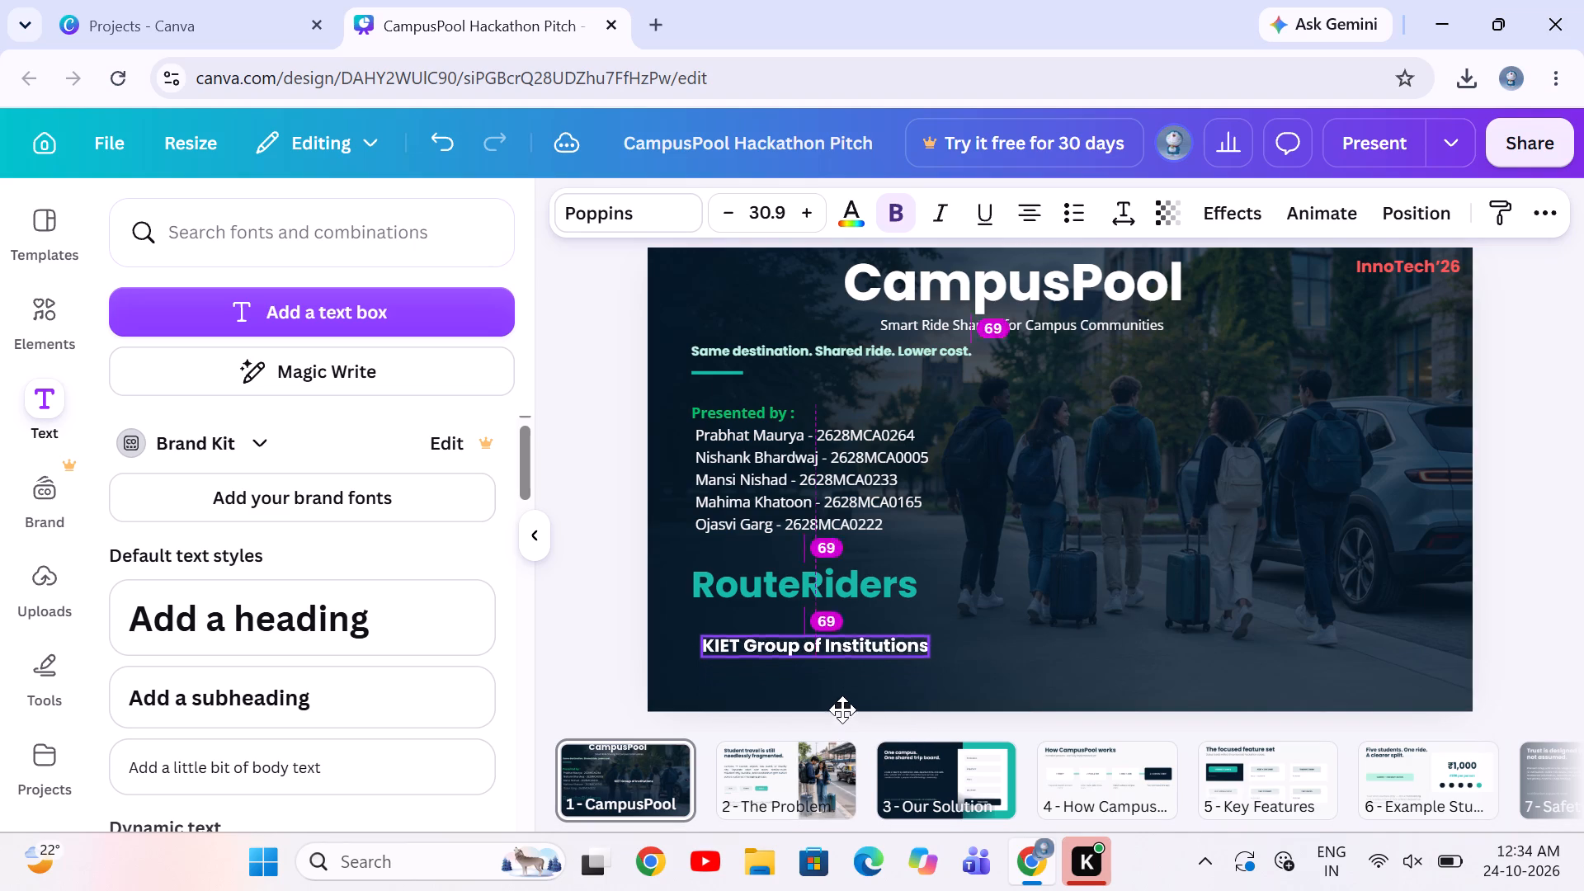
{"action": "left_click_drag", "start_coordinate": [842, 709], "coordinate": [837, 709]}
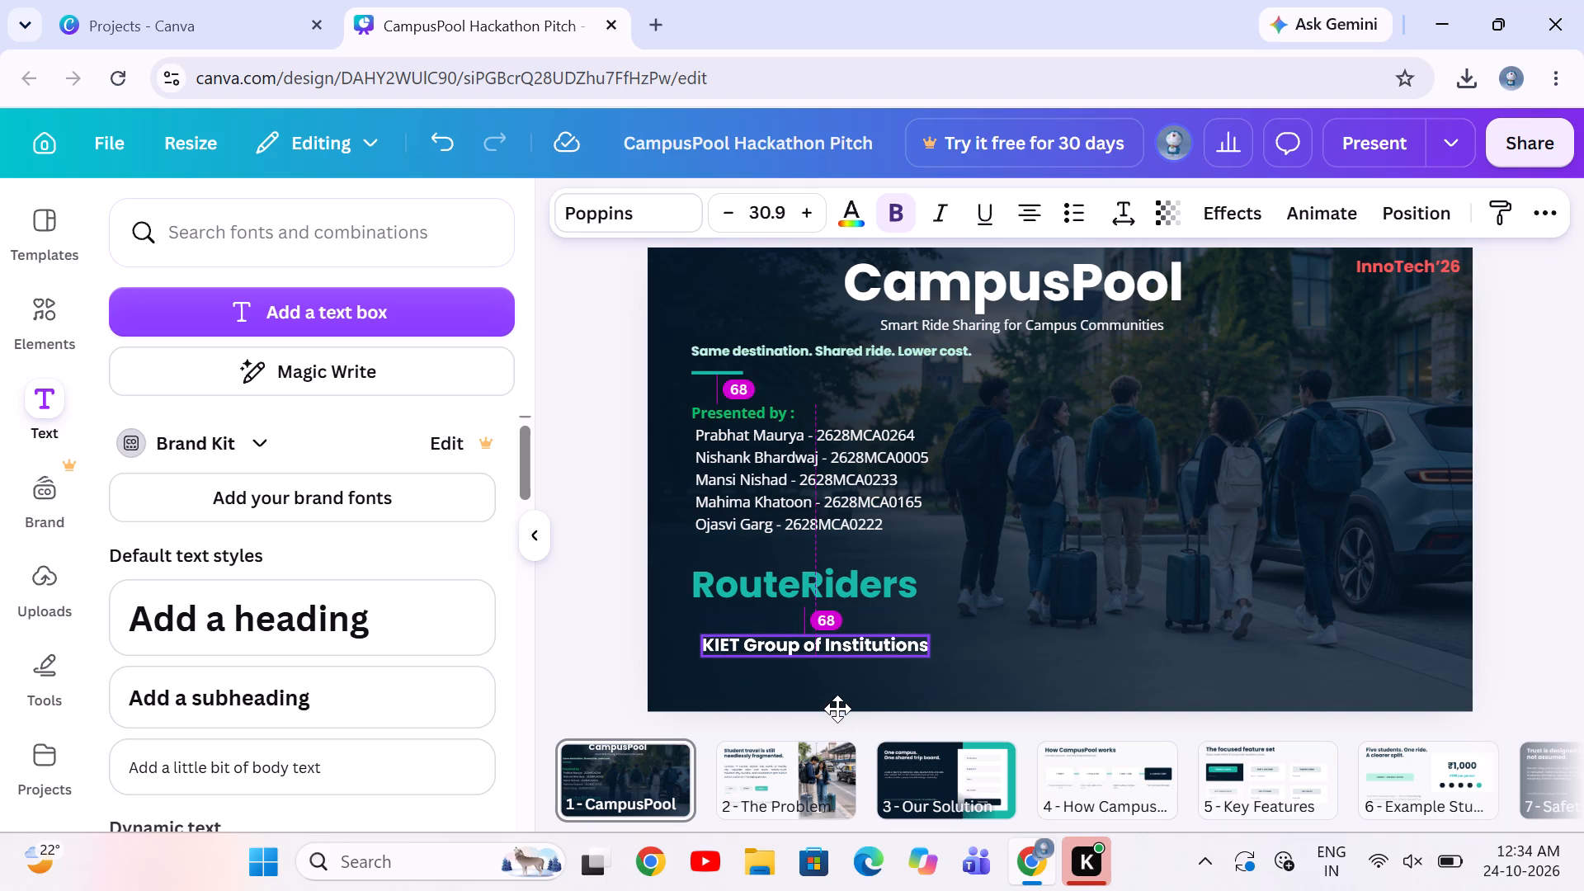
{"action": "left_click_drag", "start_coordinate": [837, 709], "coordinate": [837, 712]}
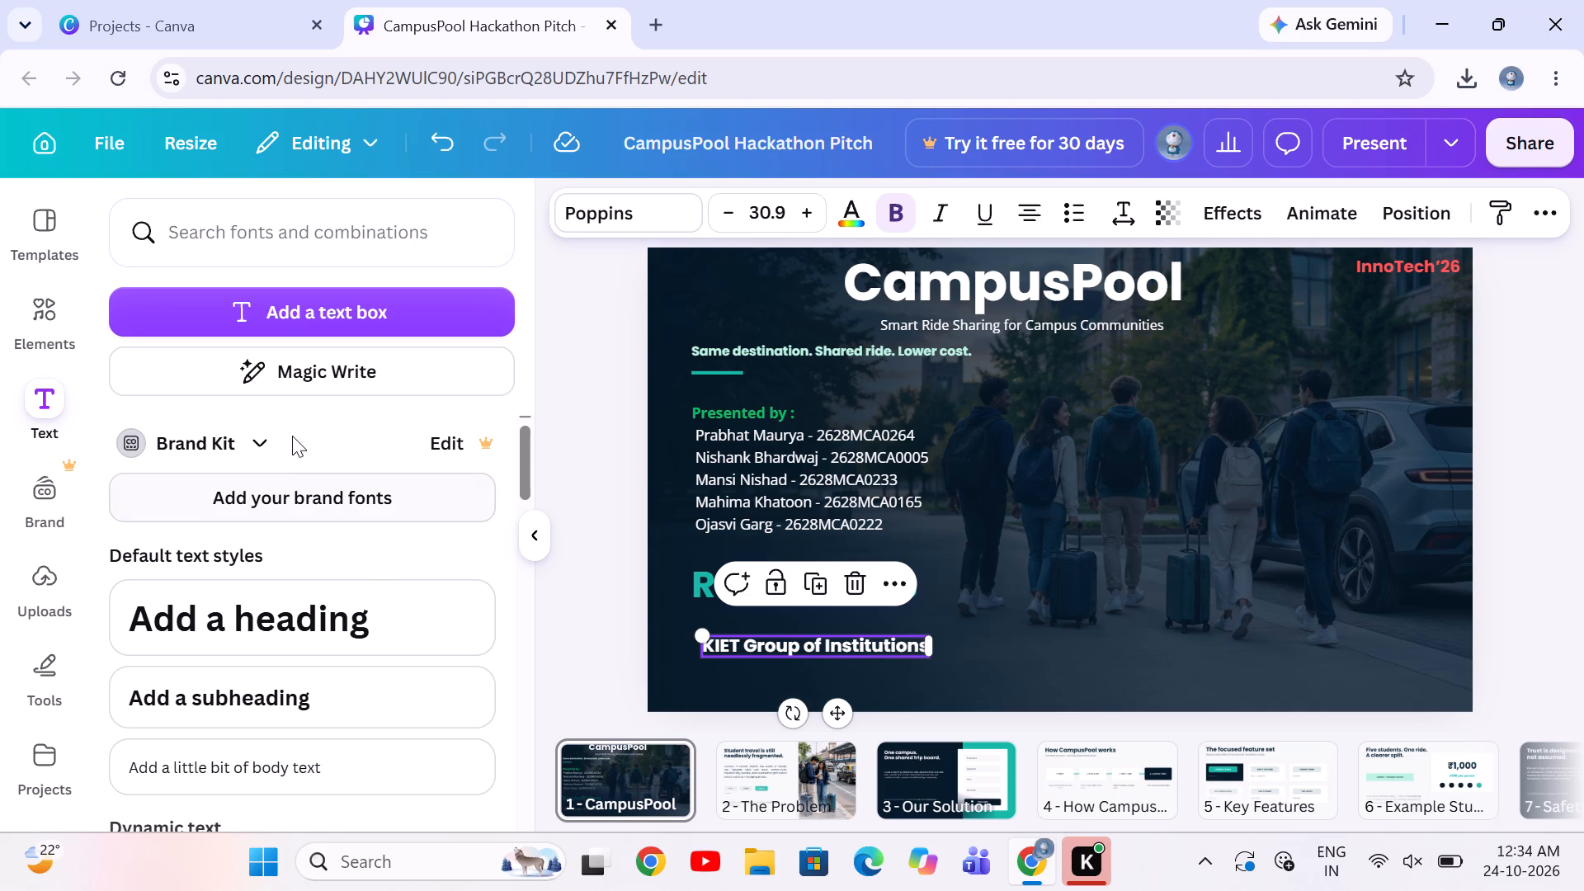
Remove bold from the whole "KIET Group of Institutions" text and recolor it with the turquoise-to-yellow default gradient.
{"action": "triple_click", "coordinate": [767, 639]}
{"action": "left_click", "coordinate": [767, 639]}
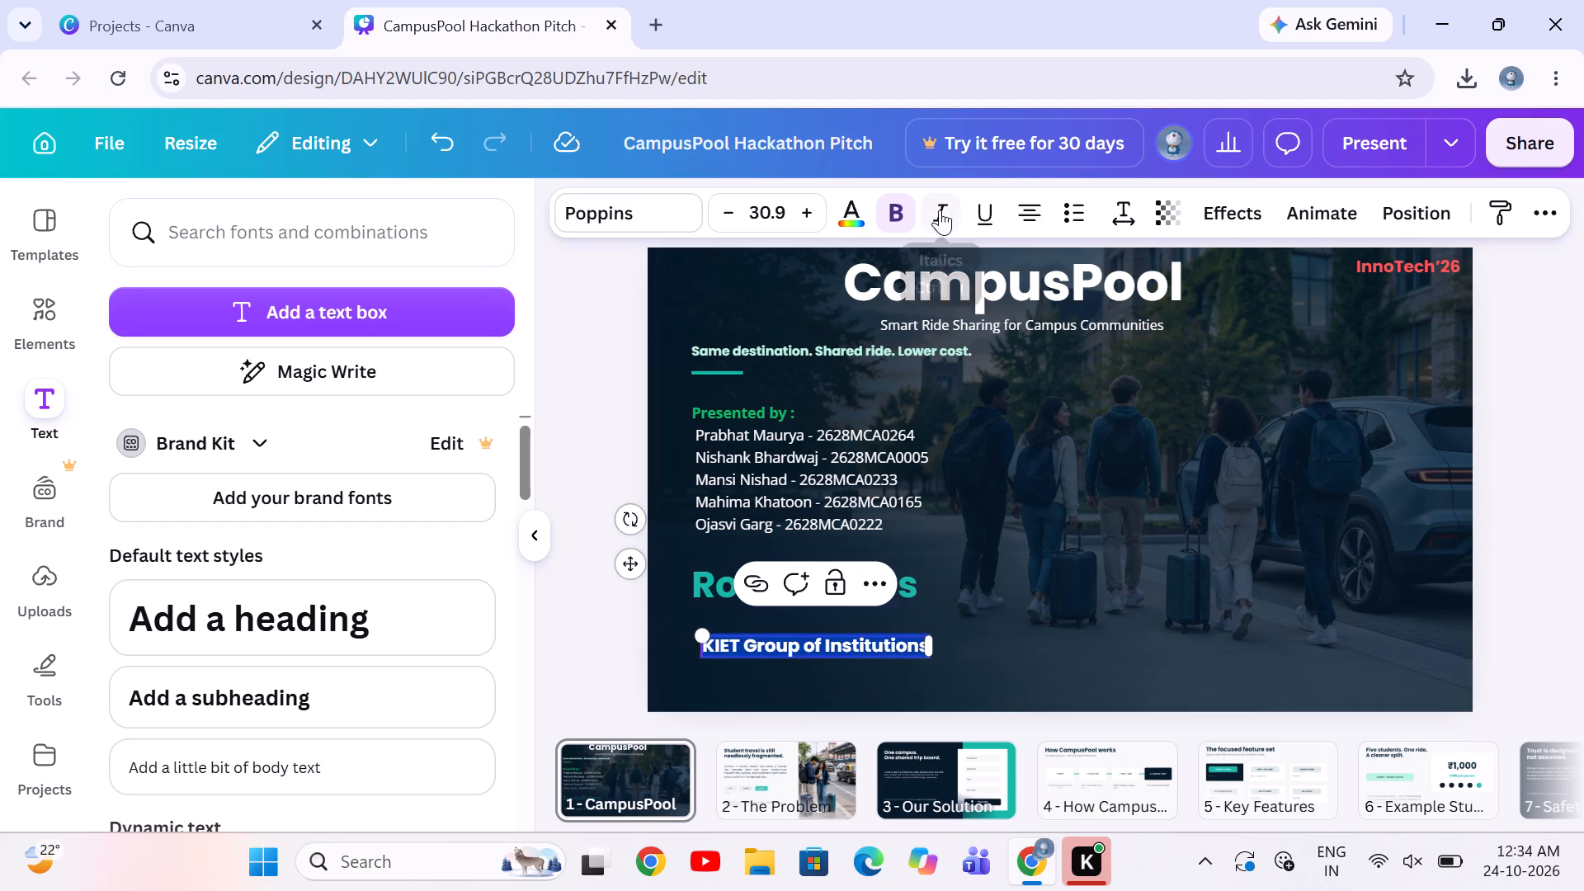
{"action": "left_click", "coordinate": [887, 218]}
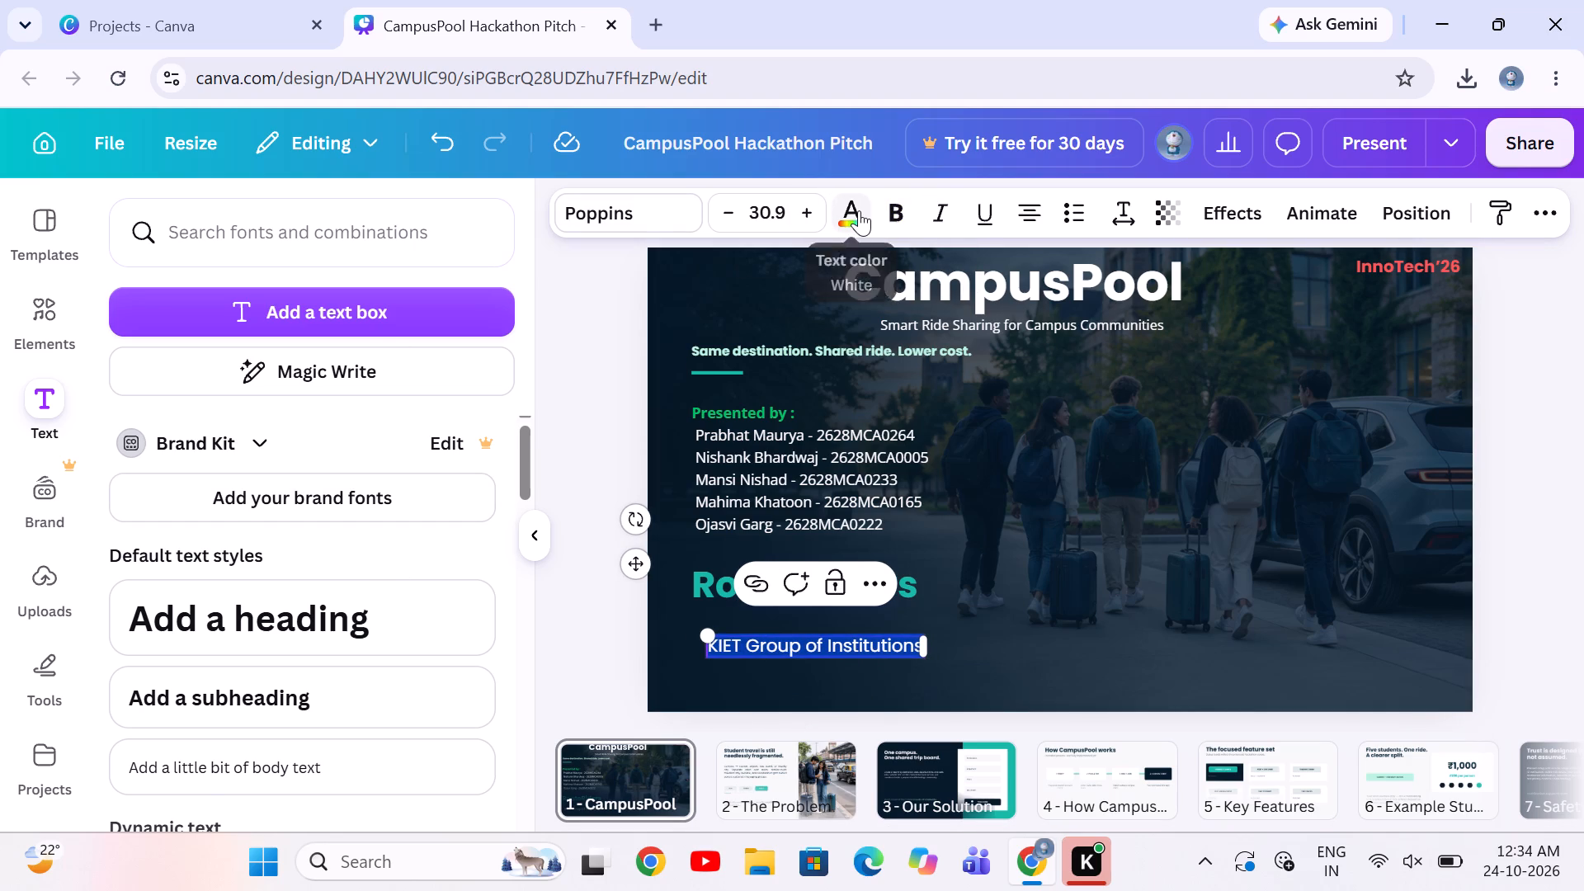
{"action": "left_click", "coordinate": [859, 210]}
{"action": "scroll", "coordinate": [290, 506], "scroll_direction": "down", "scroll_amount": 2}
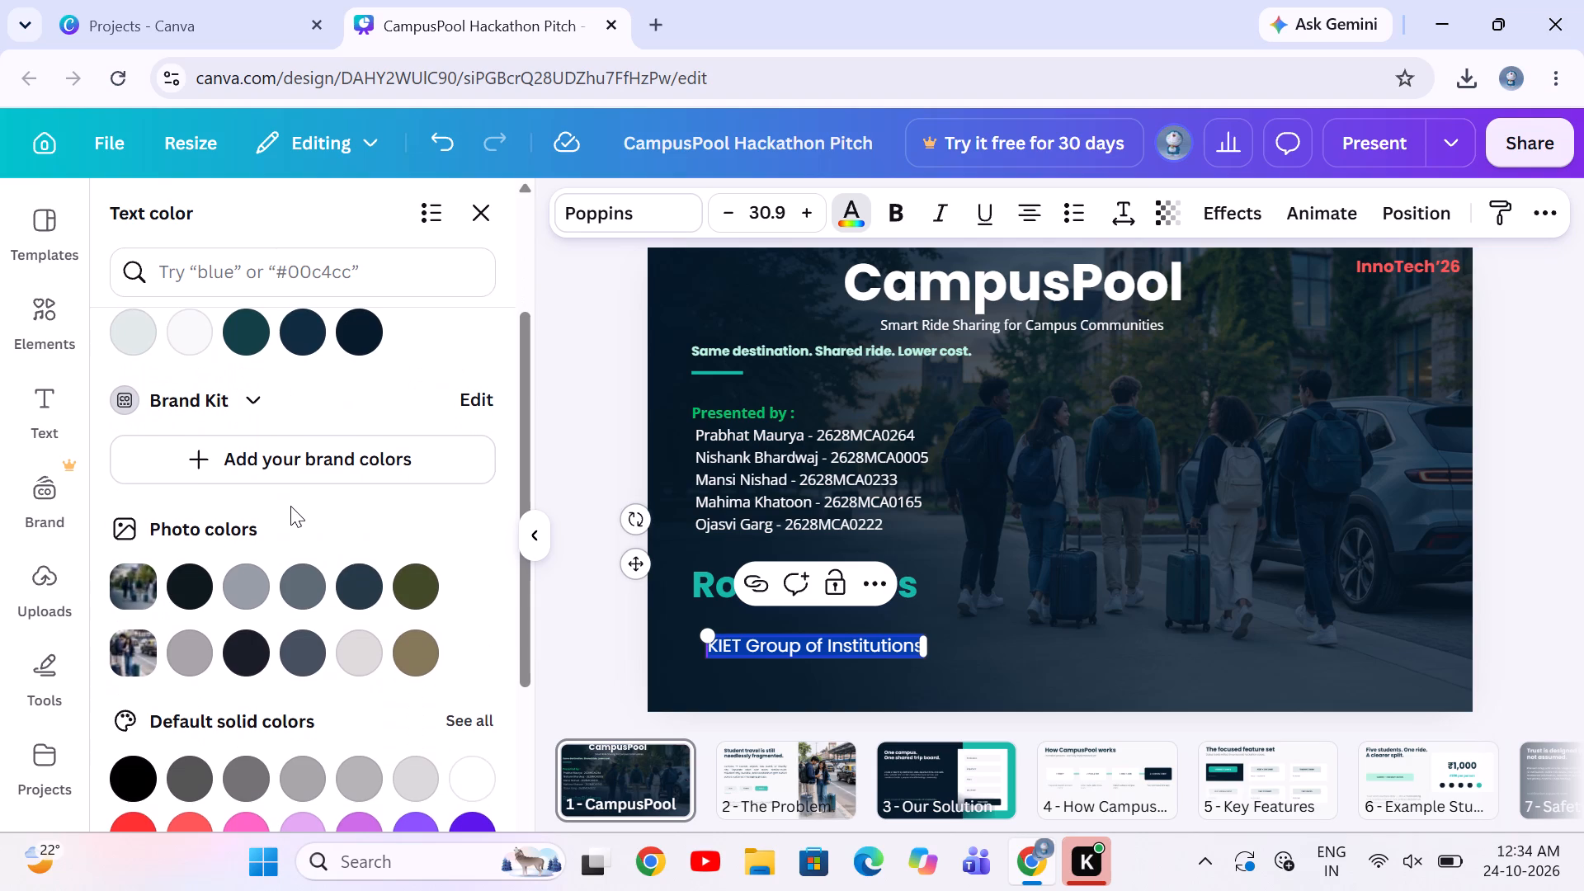
{"action": "scroll", "coordinate": [285, 554], "scroll_direction": "down", "scroll_amount": 2}
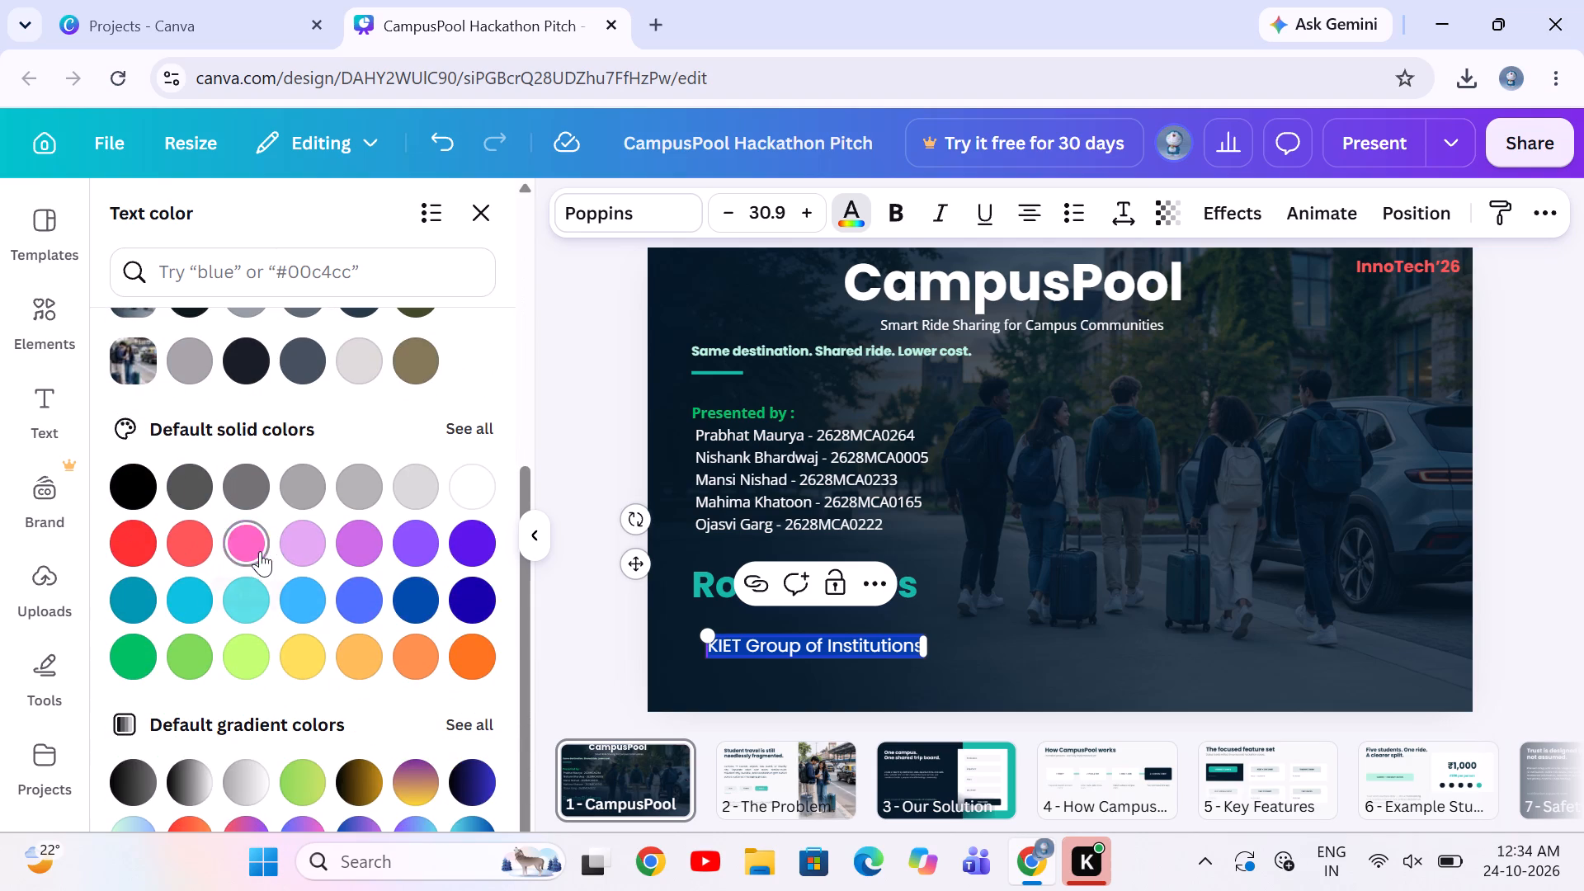
{"action": "left_click", "coordinate": [319, 550]}
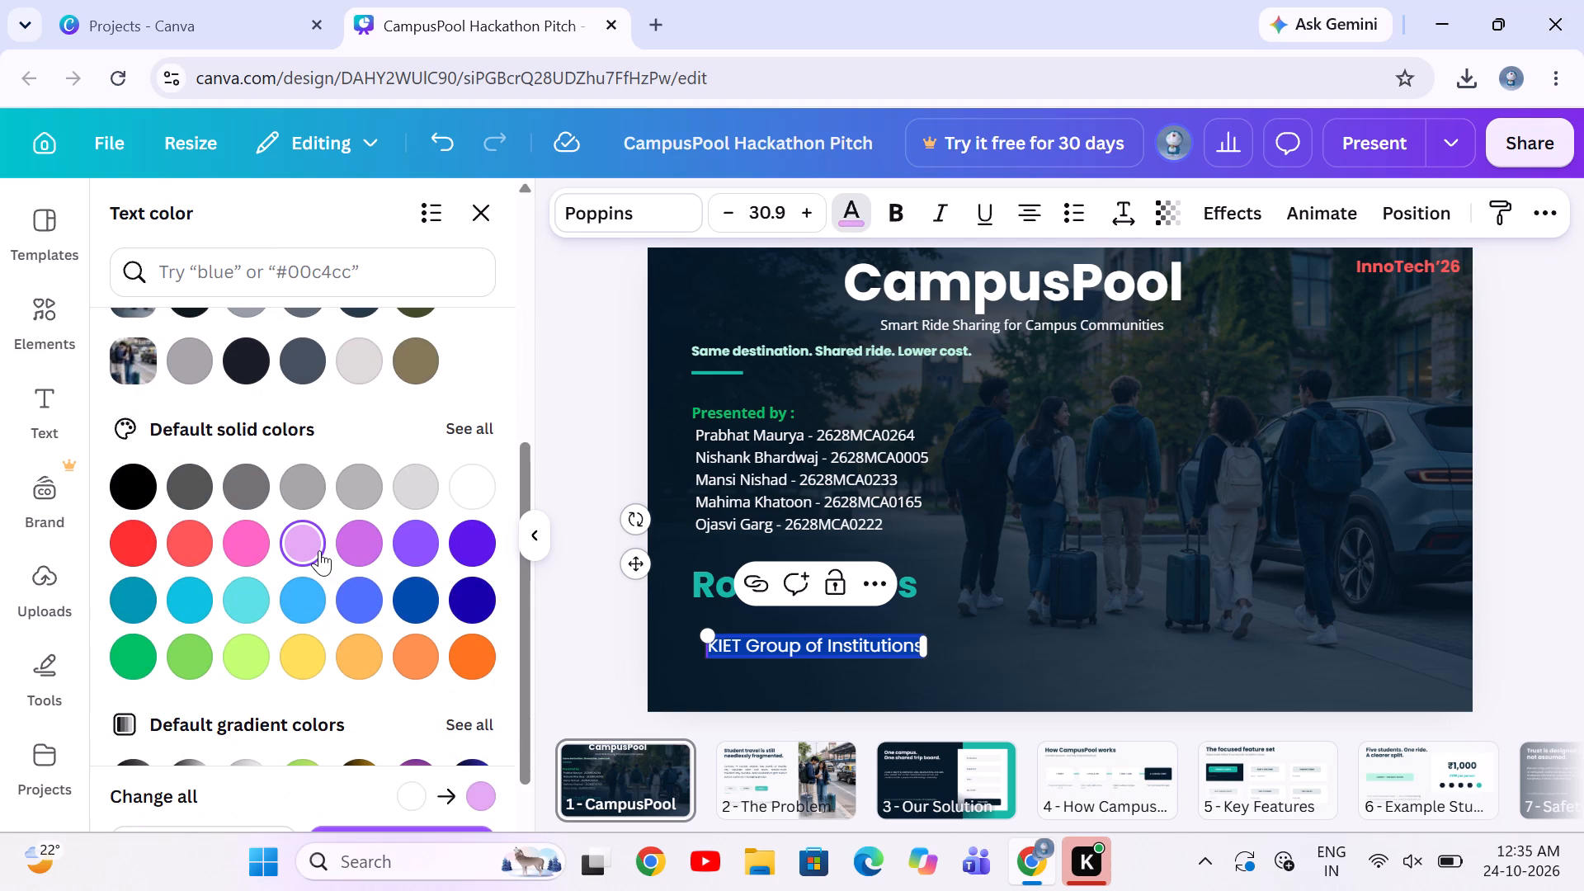
{"action": "scroll", "coordinate": [450, 655], "scroll_direction": "down", "scroll_amount": 1}
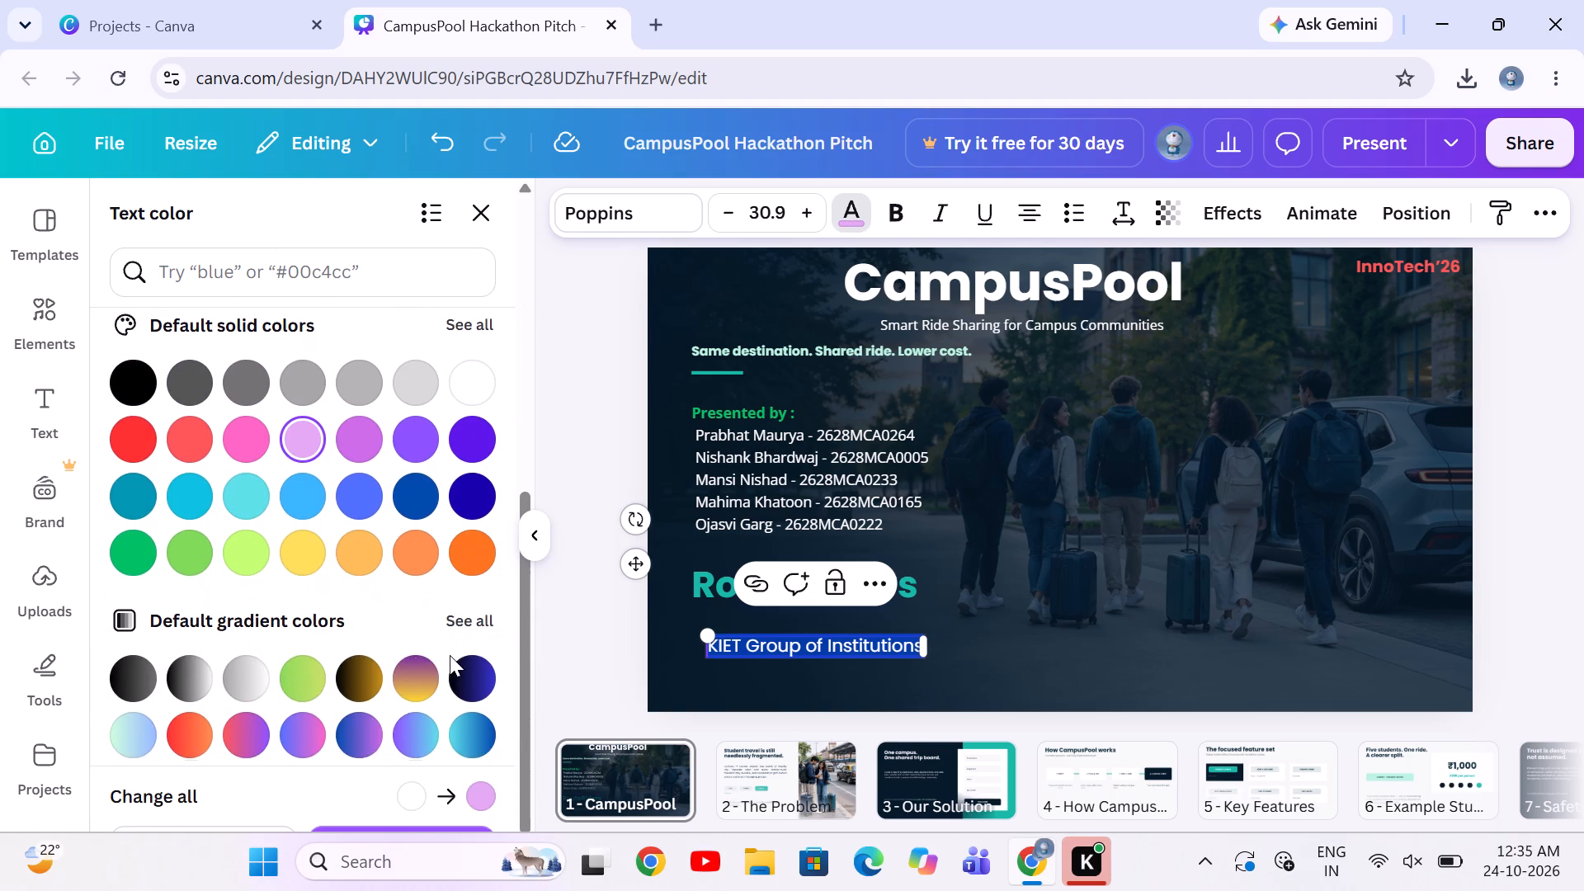
{"action": "scroll", "coordinate": [417, 681], "scroll_direction": "down", "scroll_amount": 2}
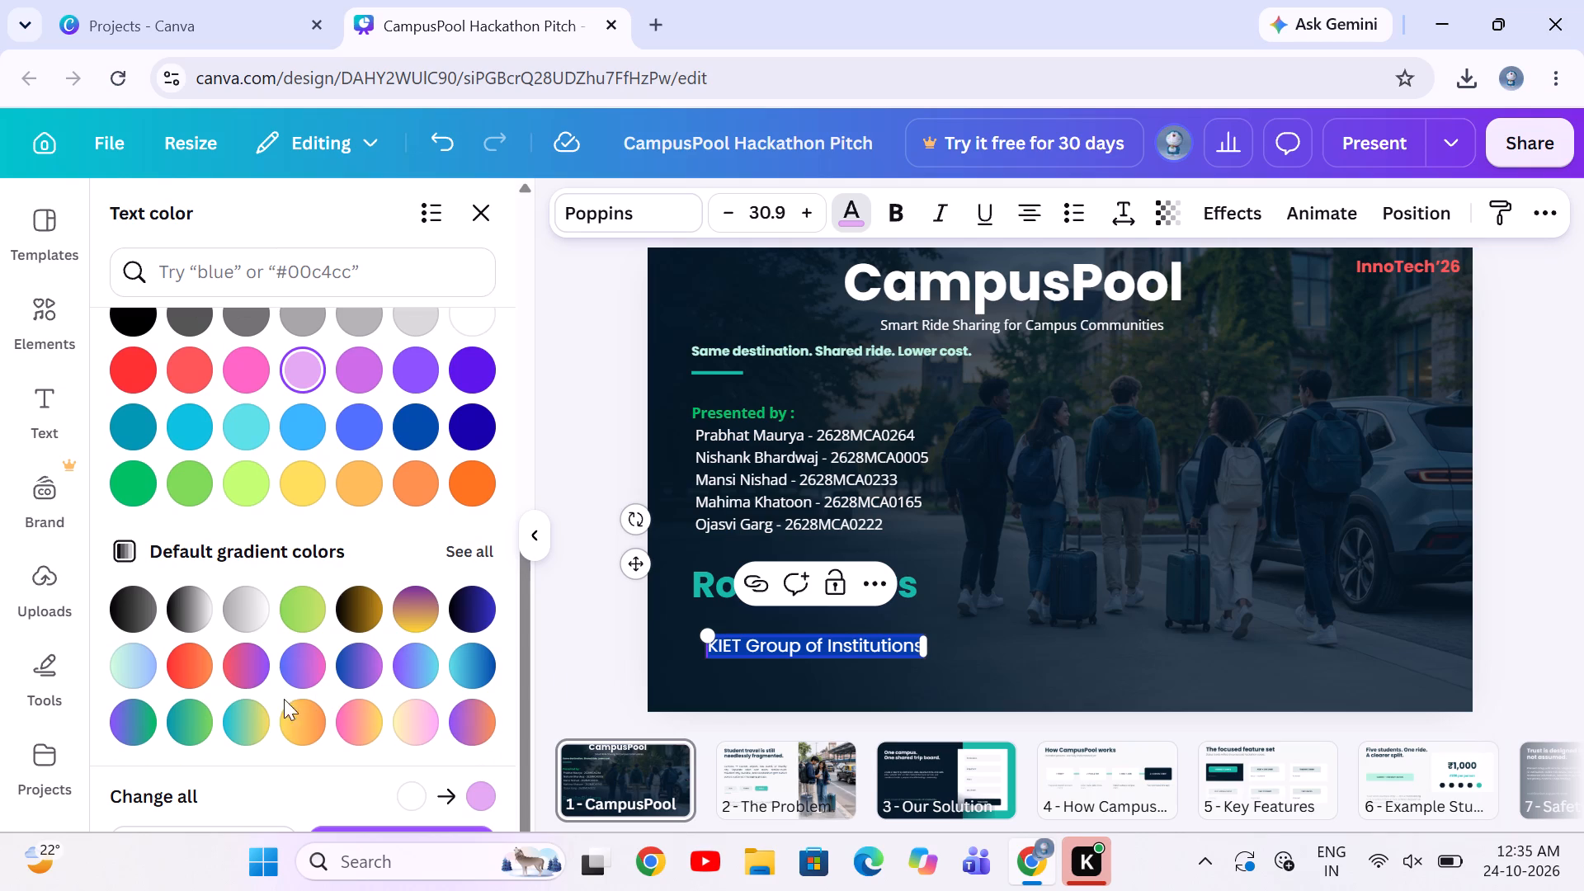
{"action": "left_click", "coordinate": [245, 724]}
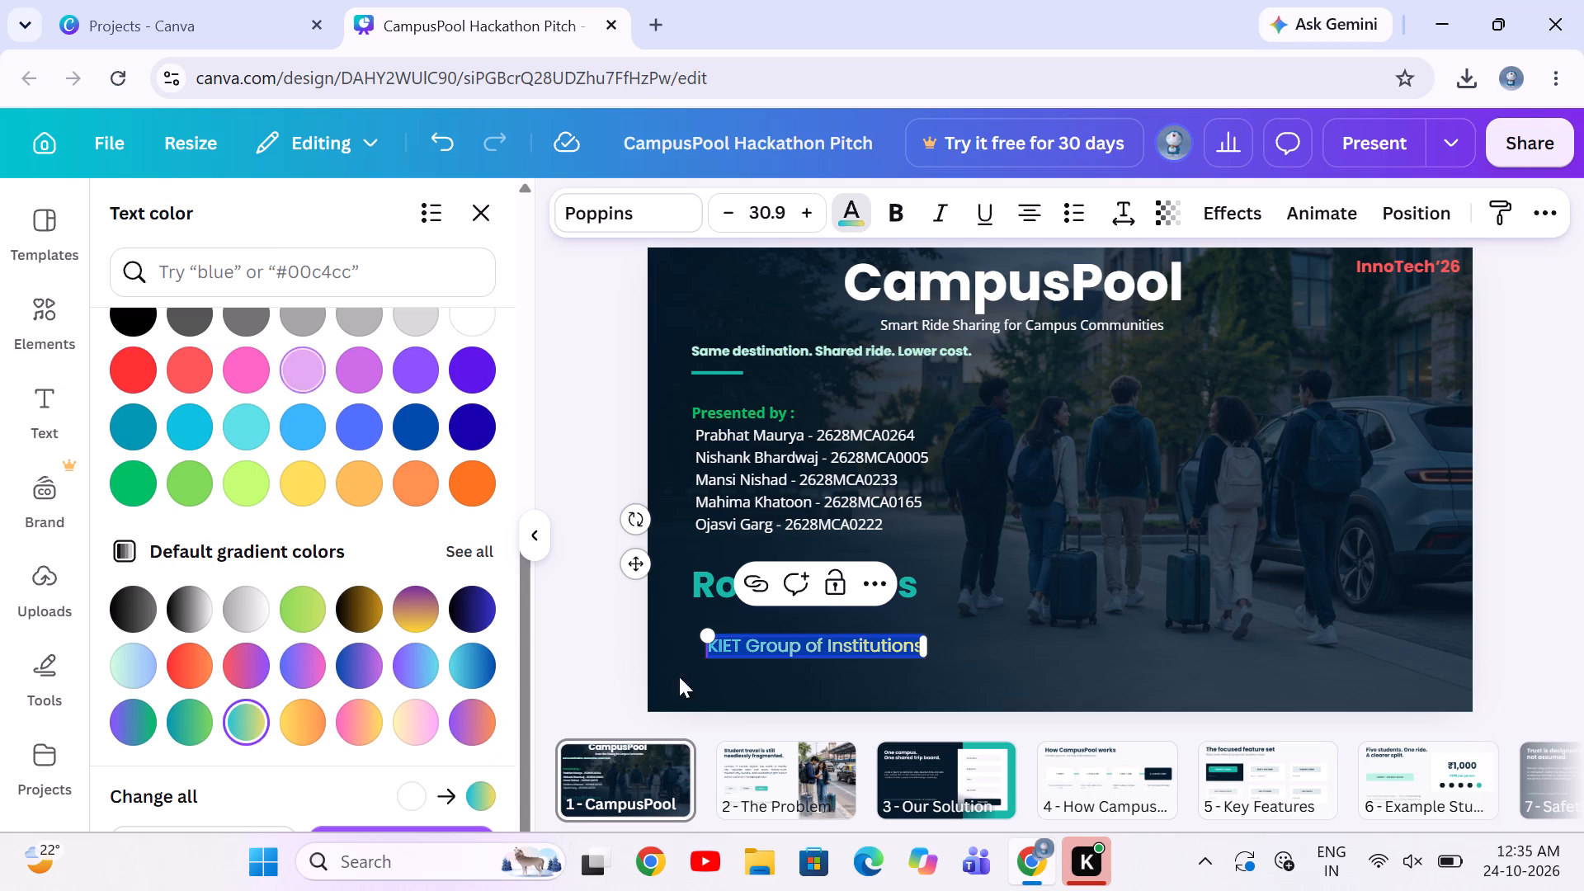
{"action": "left_click", "coordinate": [1057, 638]}
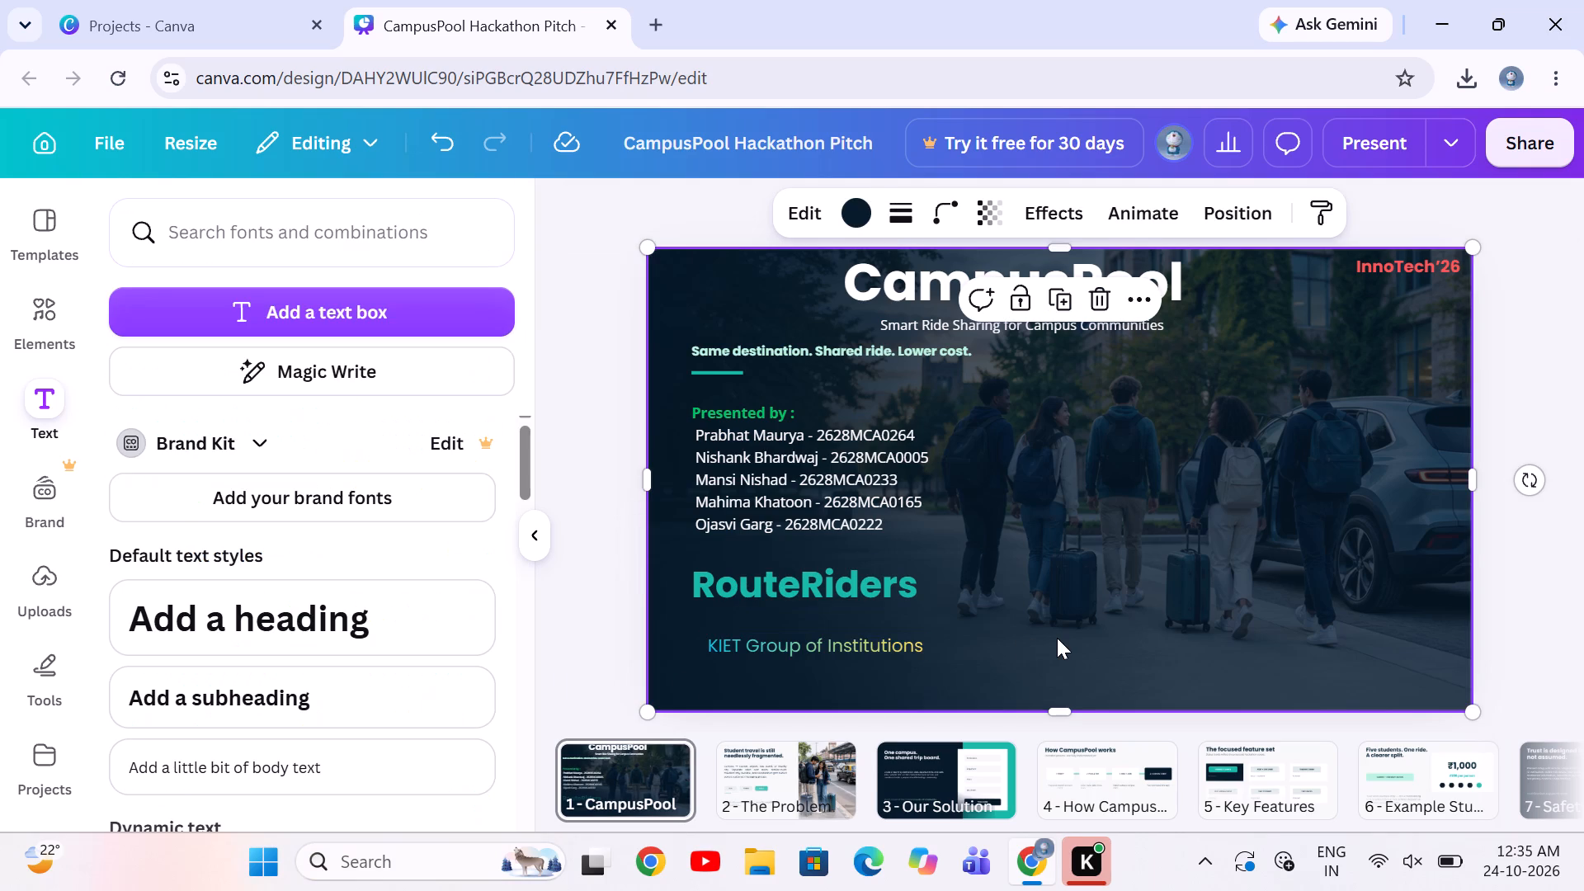
Shrink the "KIET Group of Institutions" text box to font size 26.9 and deselect everything.
{"action": "left_click", "coordinate": [829, 645]}
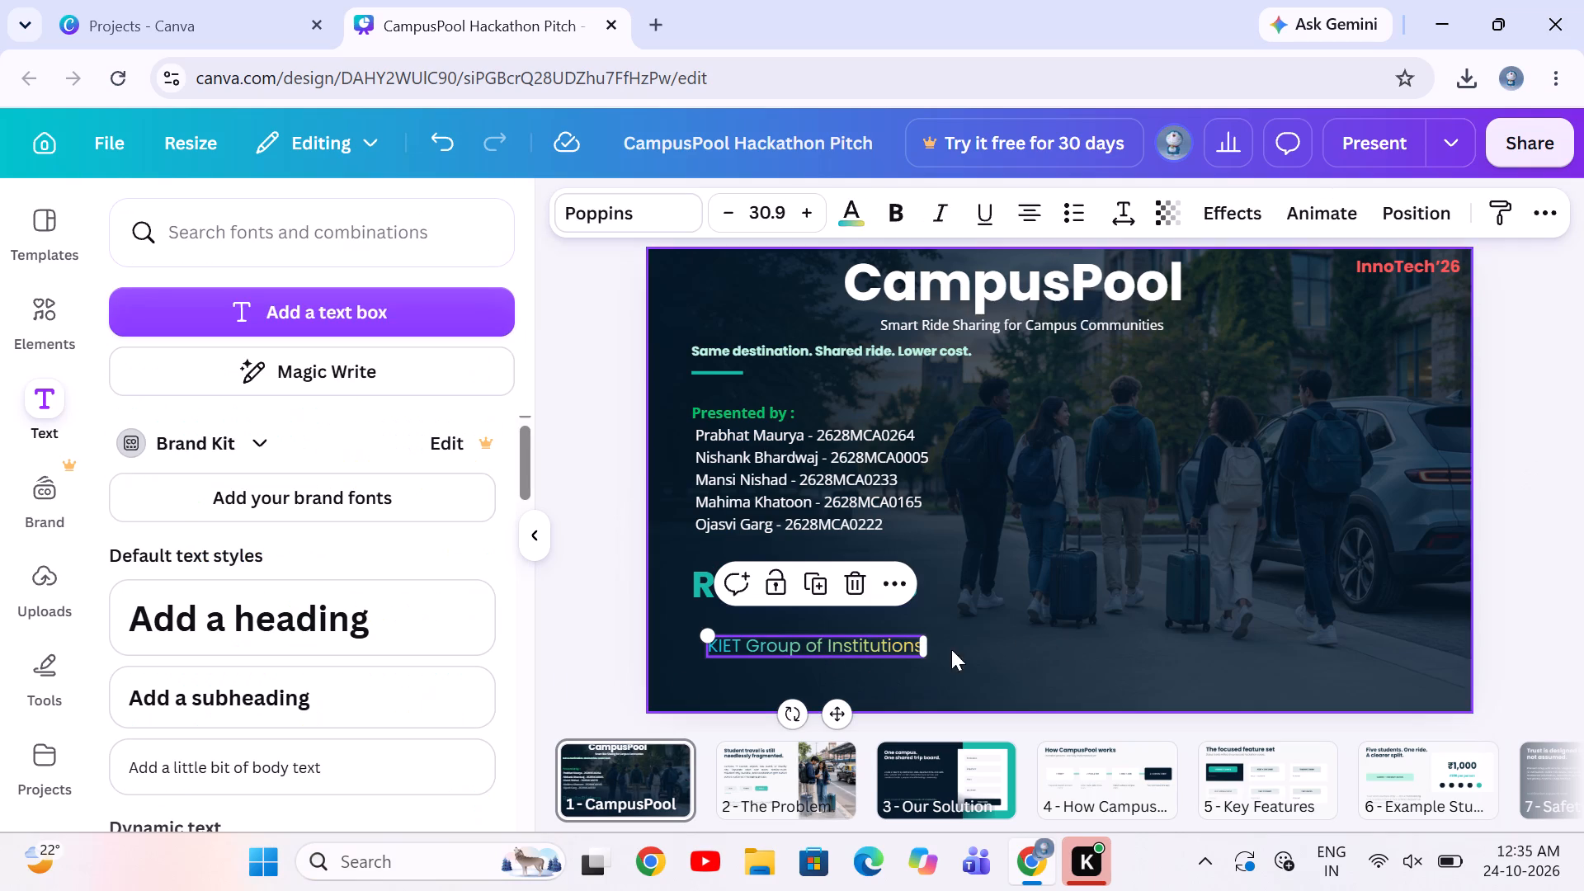
{"action": "left_click_drag", "start_coordinate": [921, 658], "coordinate": [895, 654]}
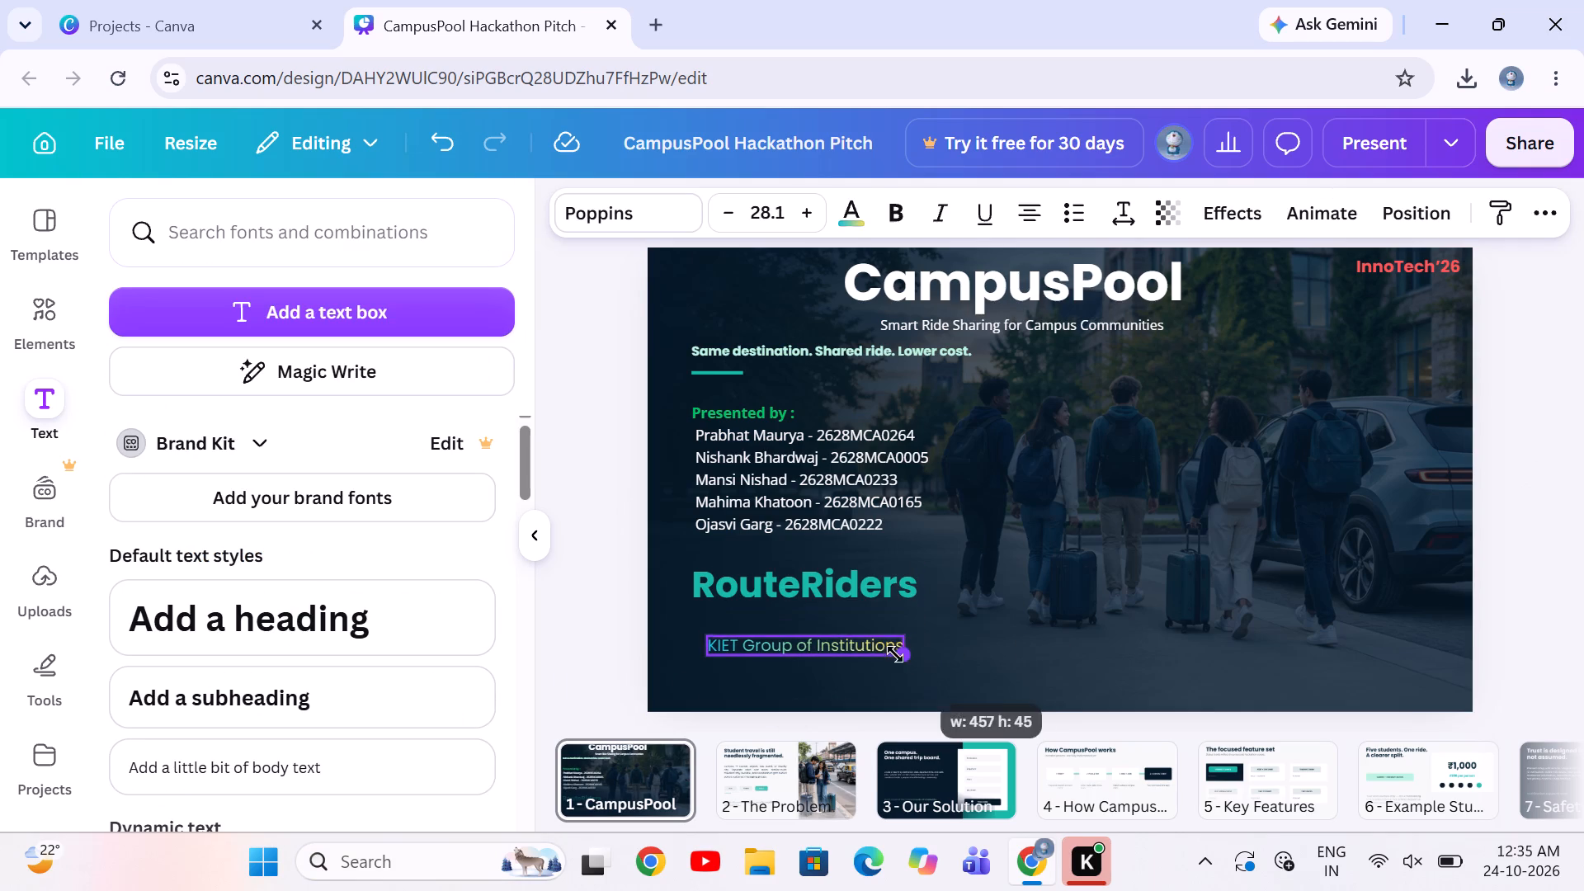
{"action": "left_click_drag", "start_coordinate": [895, 654], "coordinate": [898, 655]}
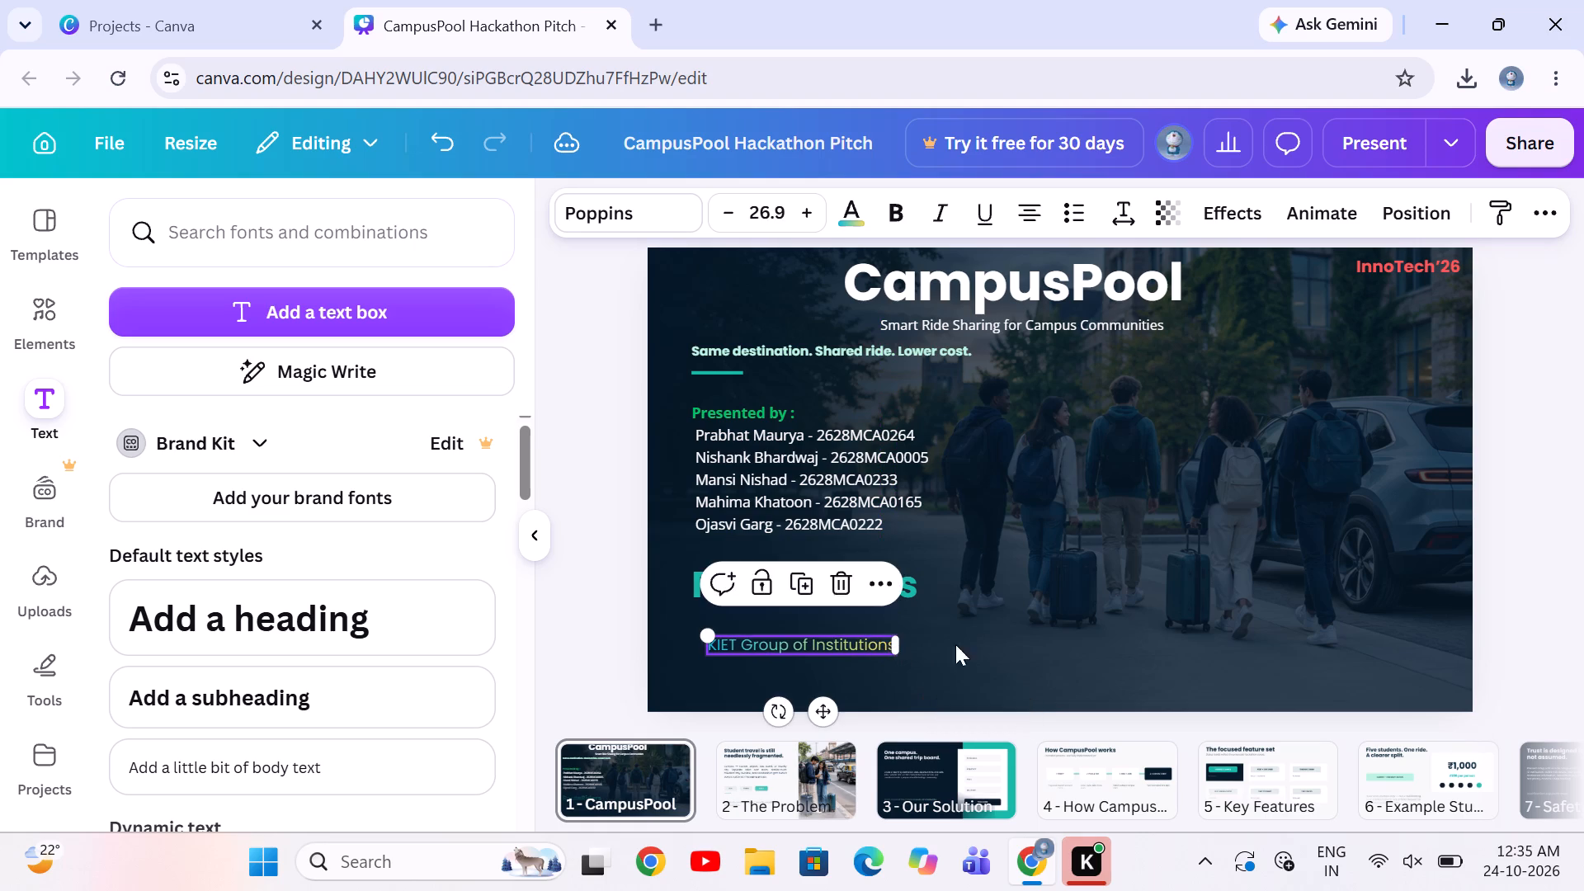
{"action": "left_click", "coordinate": [1143, 609]}
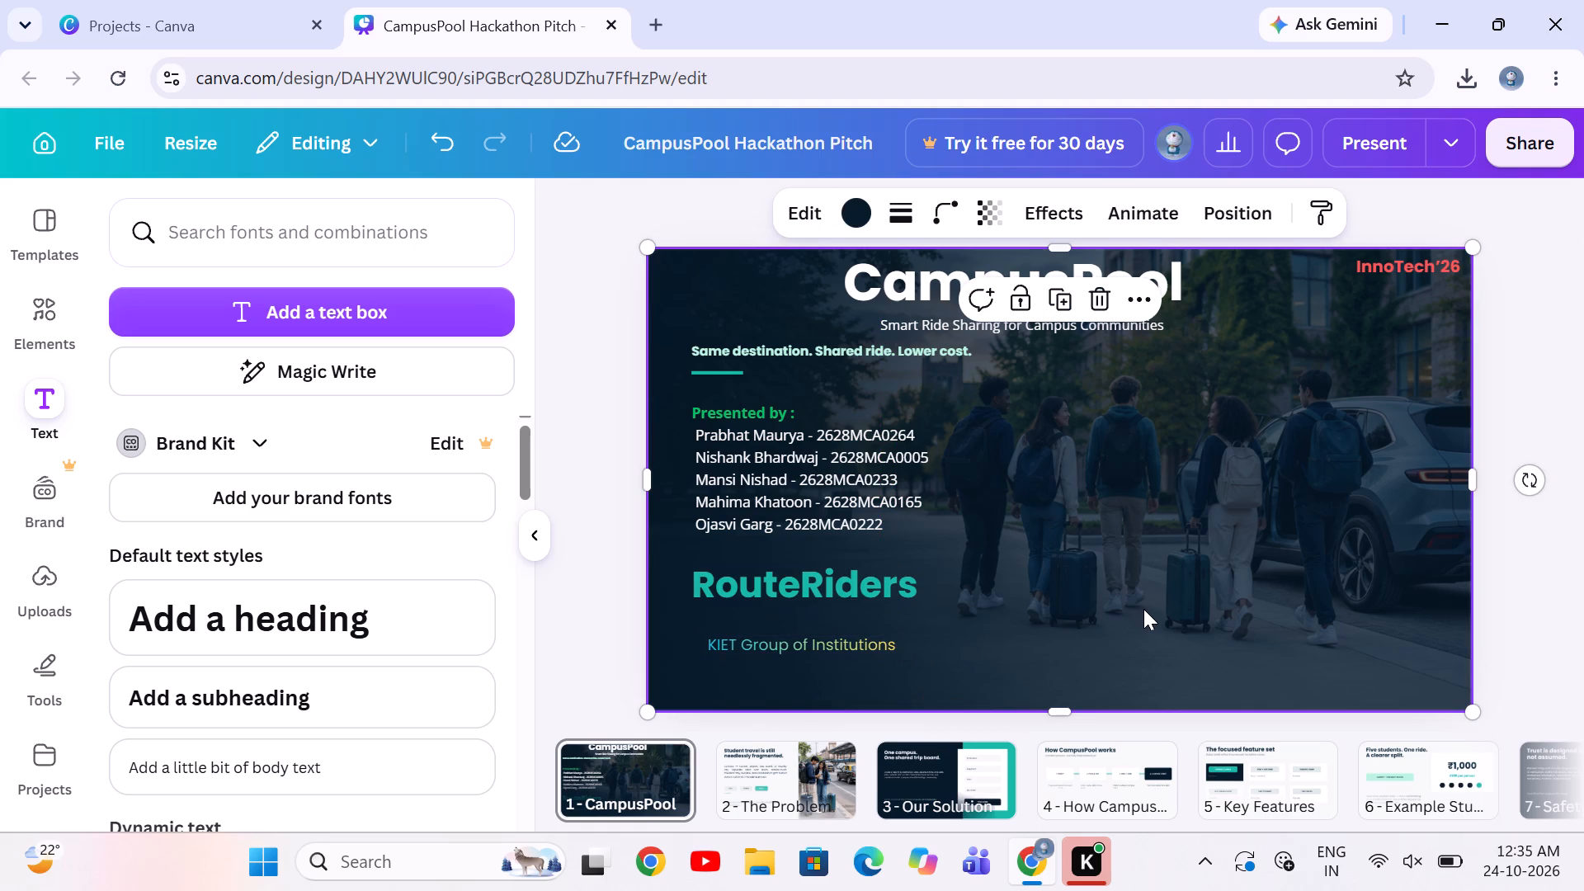
{"action": "left_click", "coordinate": [1511, 386]}
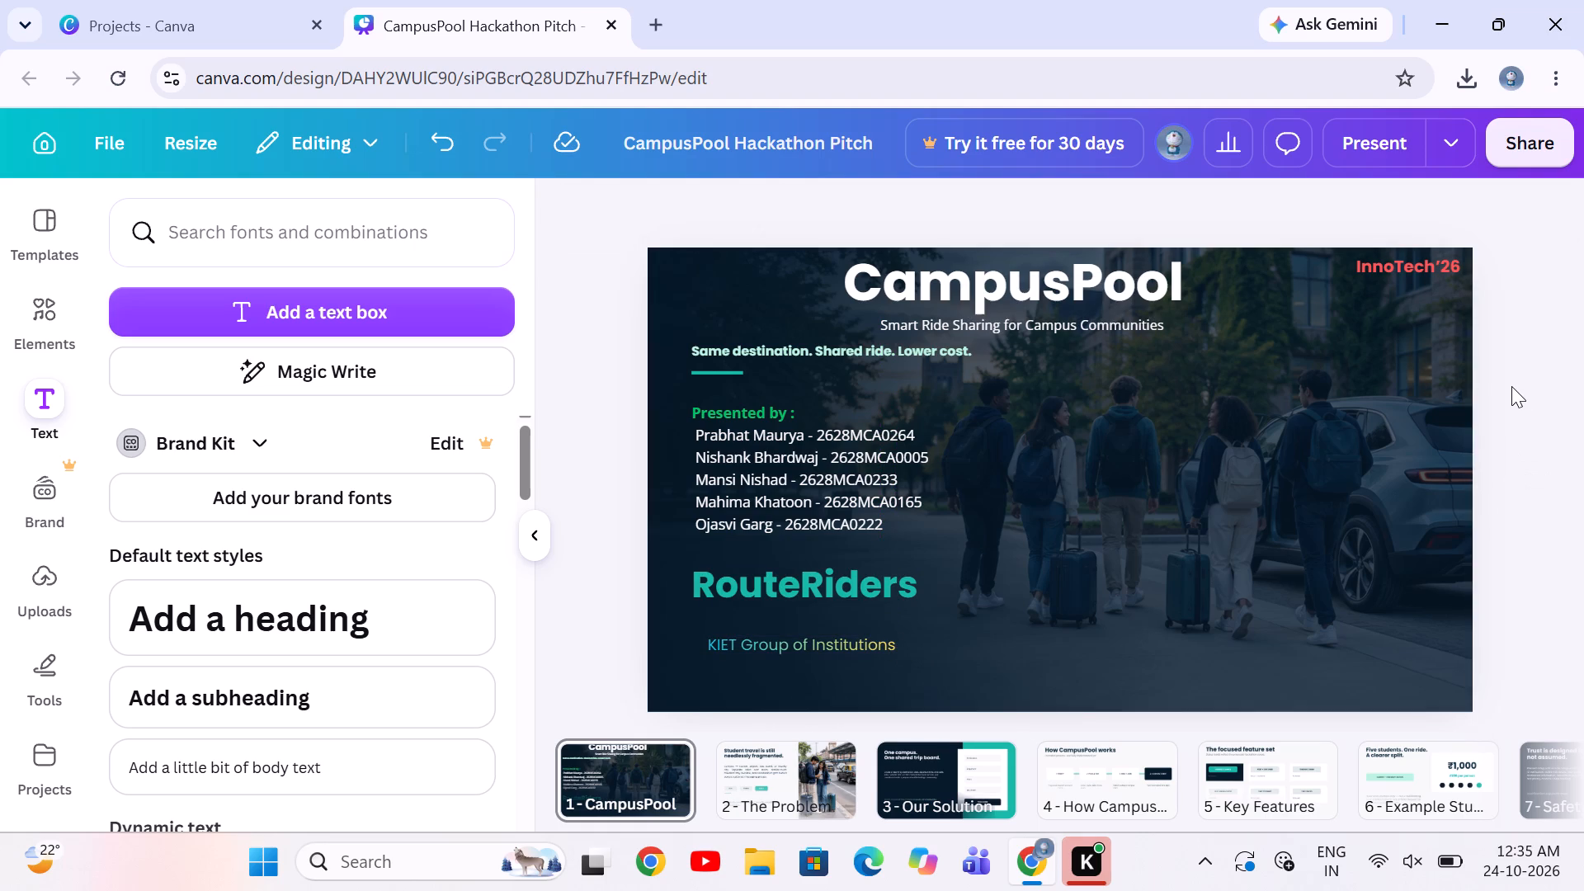
Open a new browser tab.
{"action": "left_click", "coordinate": [661, 21]}
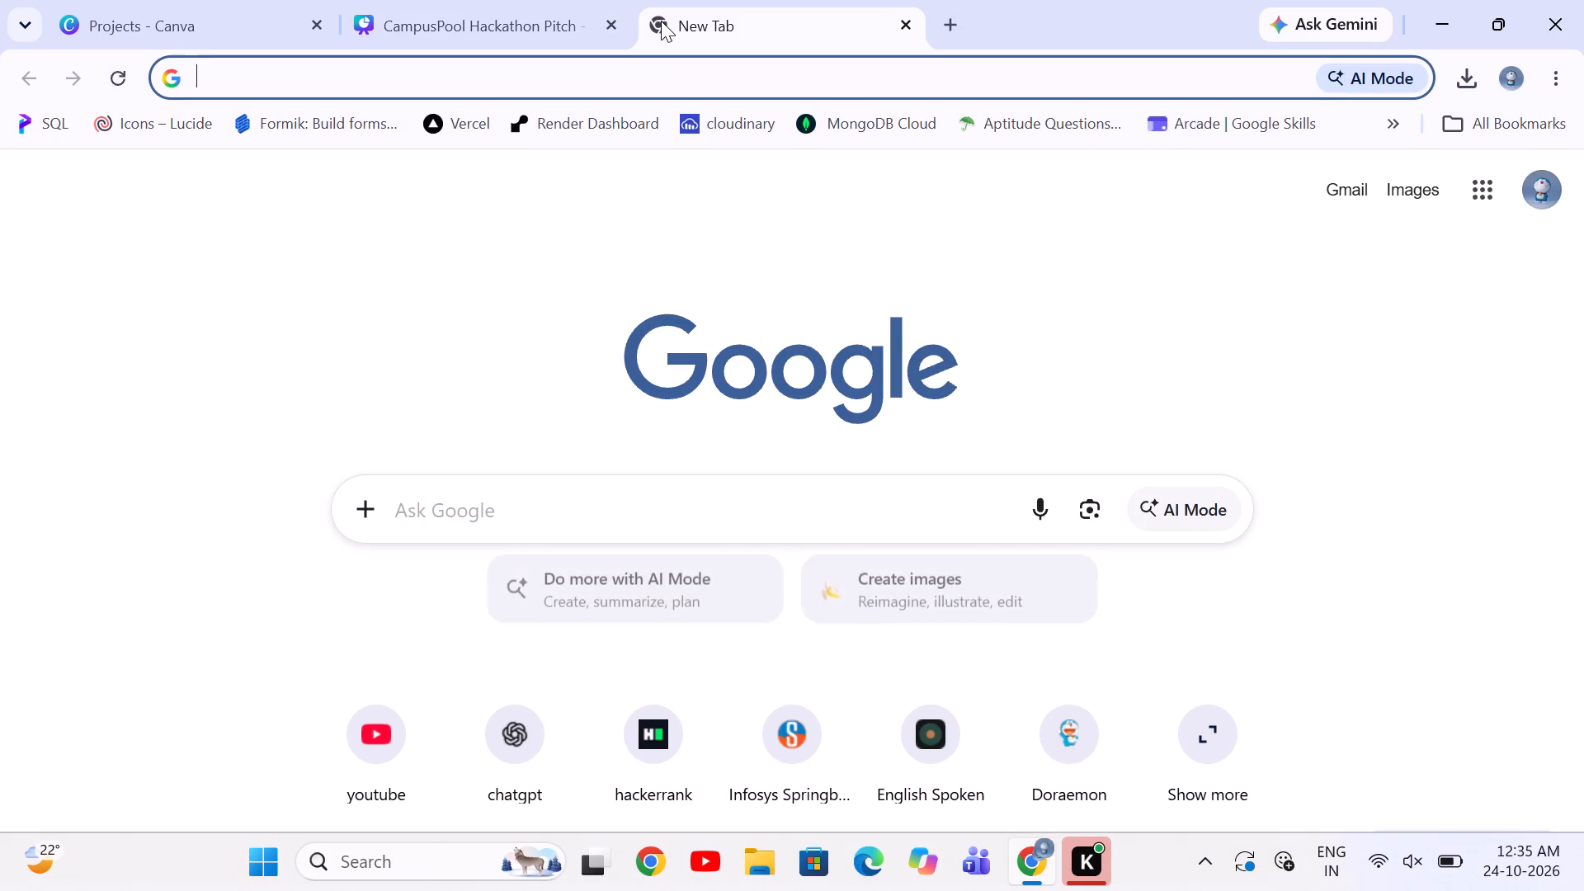
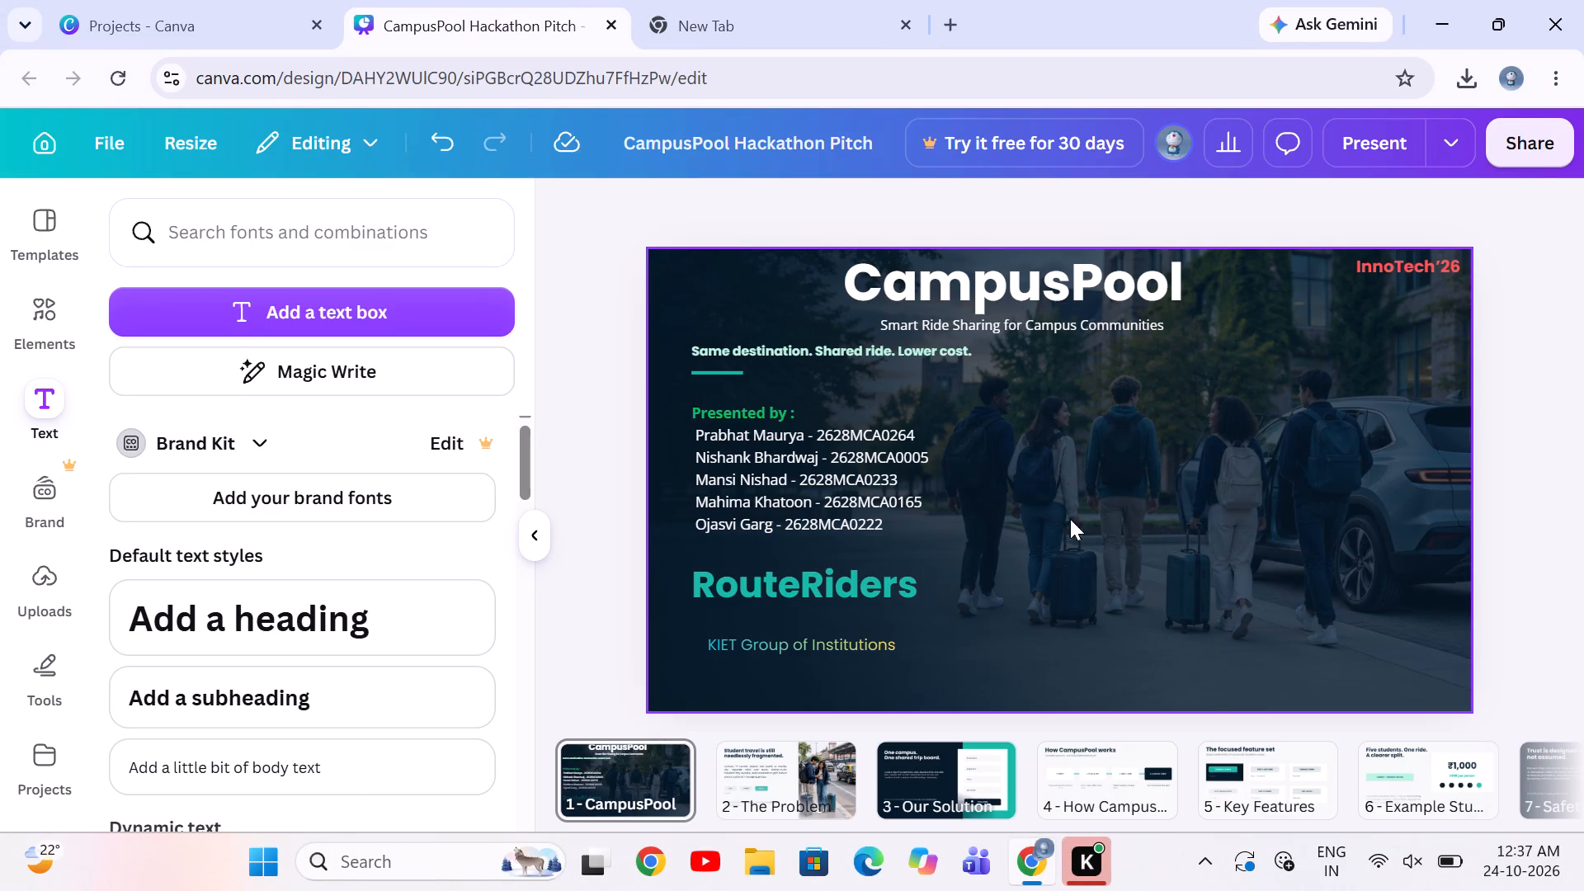
Nudge the "KIET Group of Institutions" text box slightly down on page 1, widening the gap below "RouteRiders".
{"action": "left_click", "coordinate": [821, 640]}
{"action": "key", "text": "Down"}
{"action": "key", "text": "Down"}
{"action": "key", "text": "Down"}
{"action": "key", "text": "Down"}
{"action": "key", "text": "Down"}
{"action": "key", "text": "Down"}
{"action": "key", "text": "Down"}
{"action": "key", "text": "Down"}
{"action": "key", "text": "Down"}
{"action": "key", "text": "Down"}
{"action": "key", "text": "Down"}
{"action": "key", "text": "Down"}
{"action": "key", "text": "Down"}
{"action": "key", "text": "Down"}
{"action": "key", "text": "Down"}
{"action": "key", "text": "Down"}
{"action": "key", "text": "Down"}
{"action": "key", "text": "Down"}
{"action": "key", "text": "Down"}
{"action": "key", "text": "Down"}
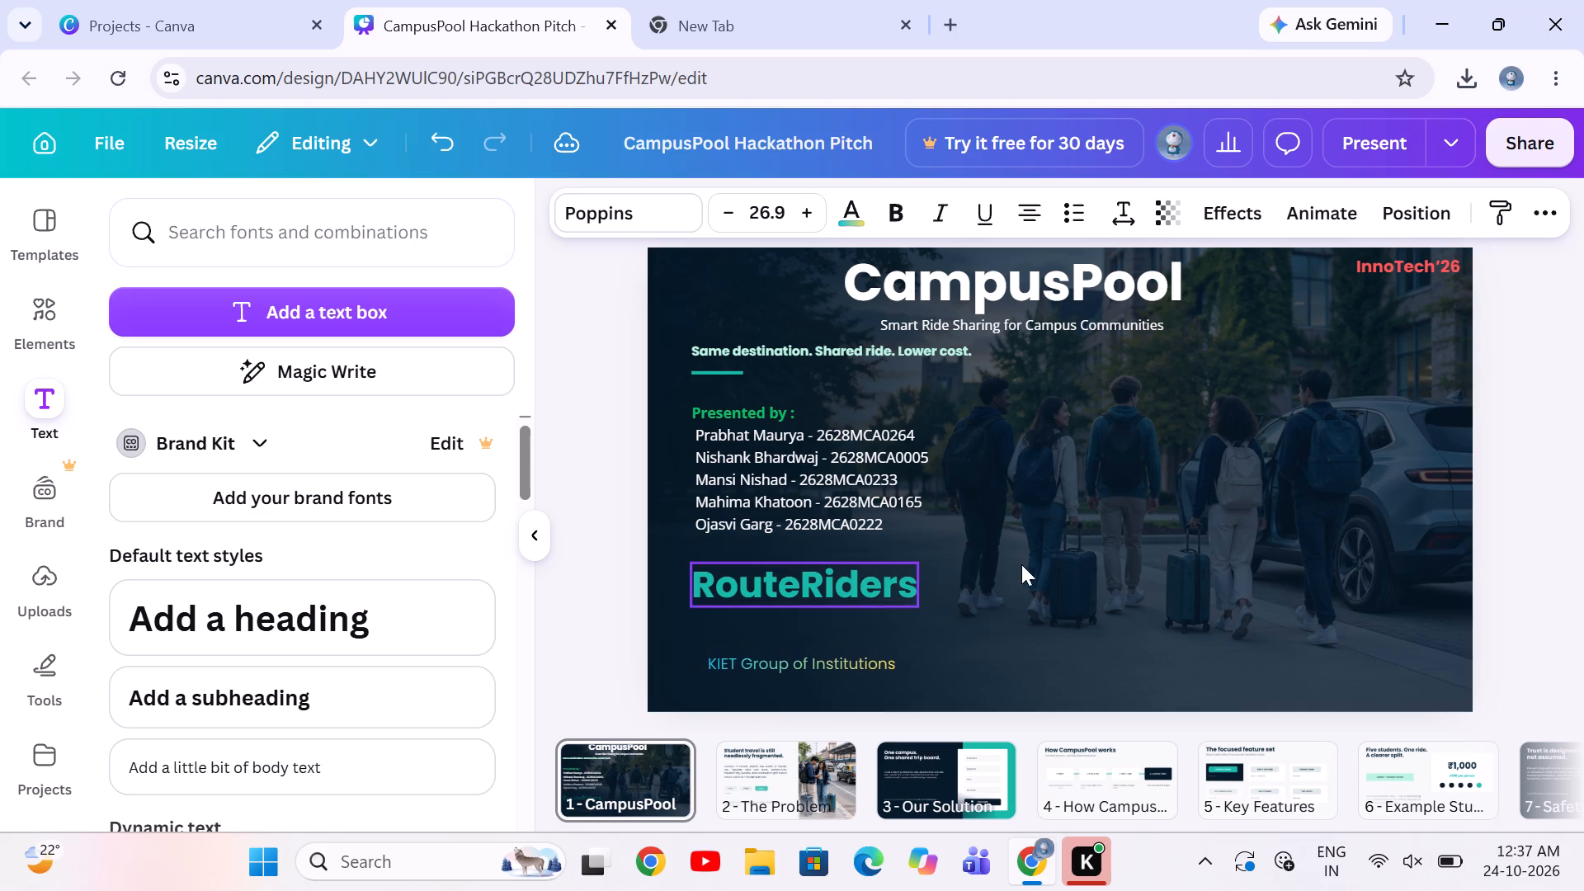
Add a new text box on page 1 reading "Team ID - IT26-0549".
{"action": "left_click", "coordinate": [280, 321]}
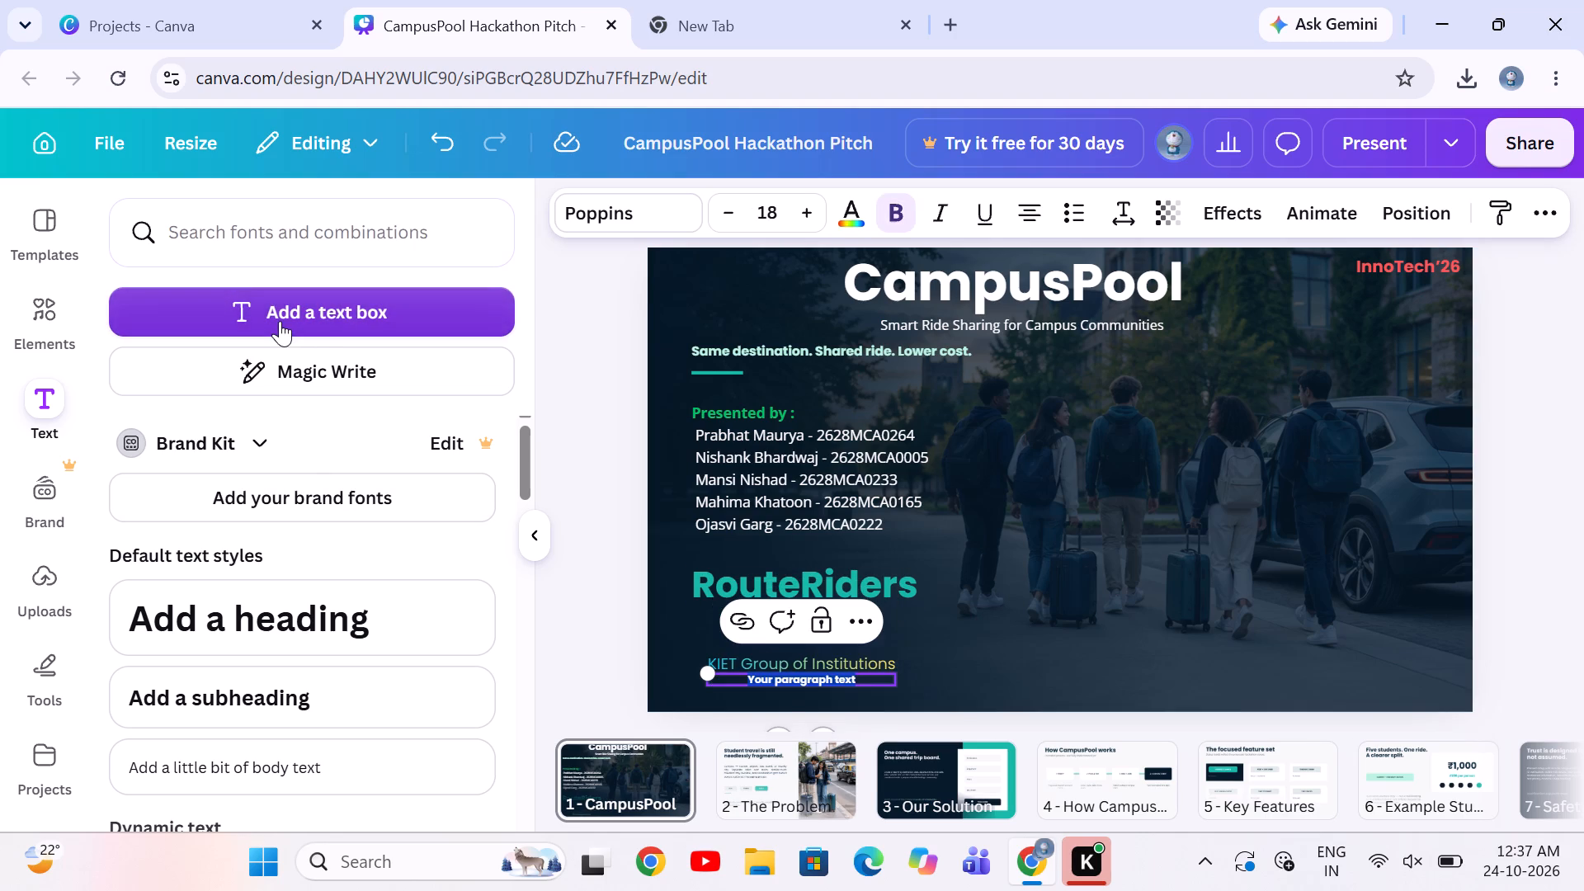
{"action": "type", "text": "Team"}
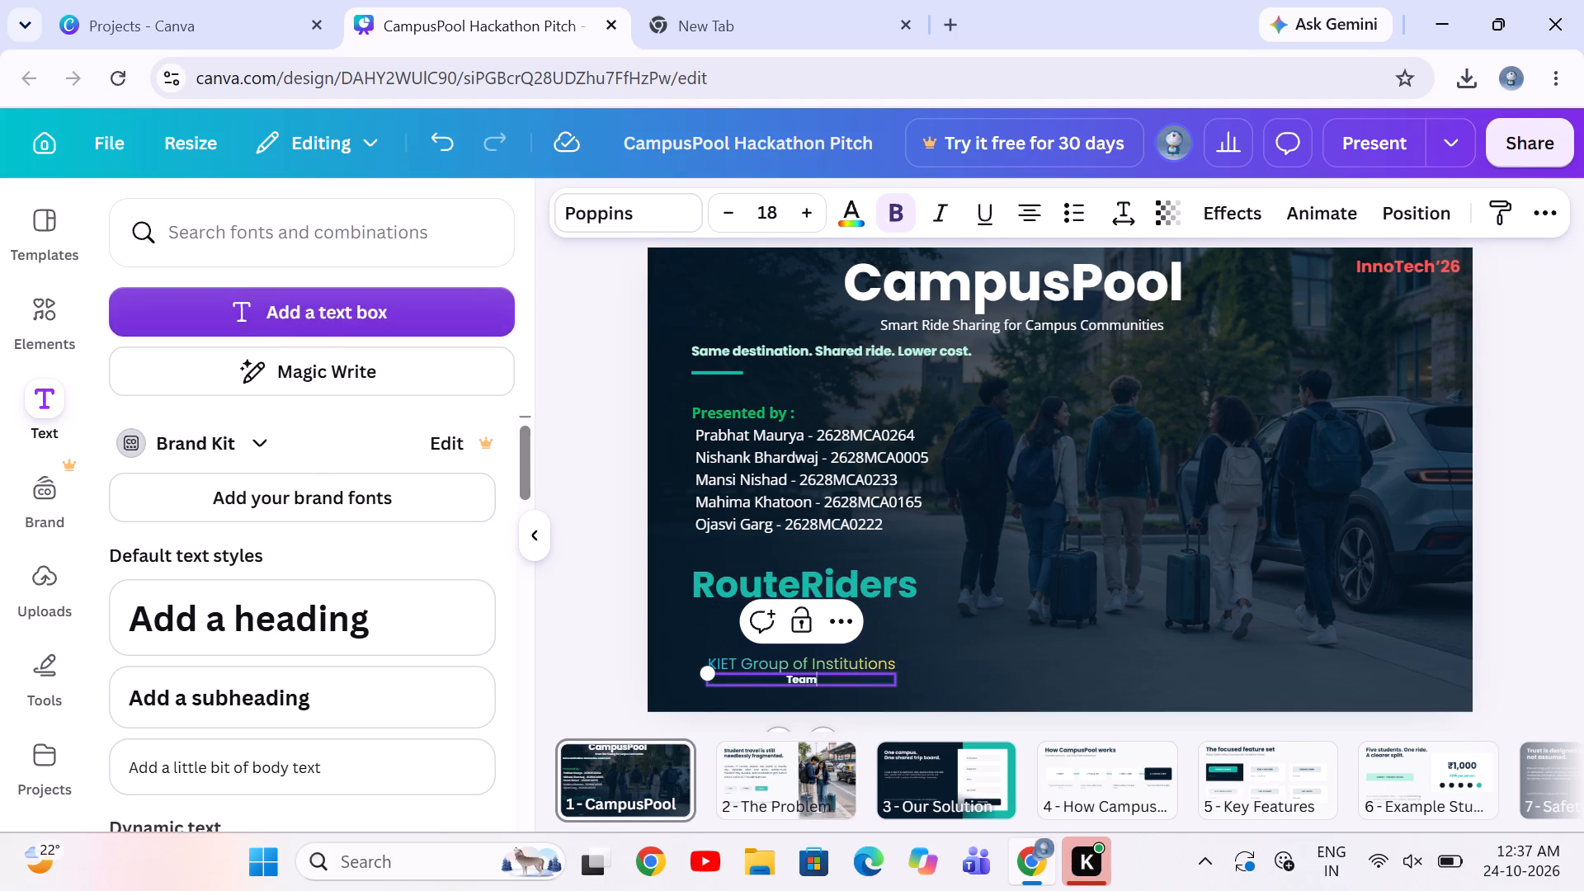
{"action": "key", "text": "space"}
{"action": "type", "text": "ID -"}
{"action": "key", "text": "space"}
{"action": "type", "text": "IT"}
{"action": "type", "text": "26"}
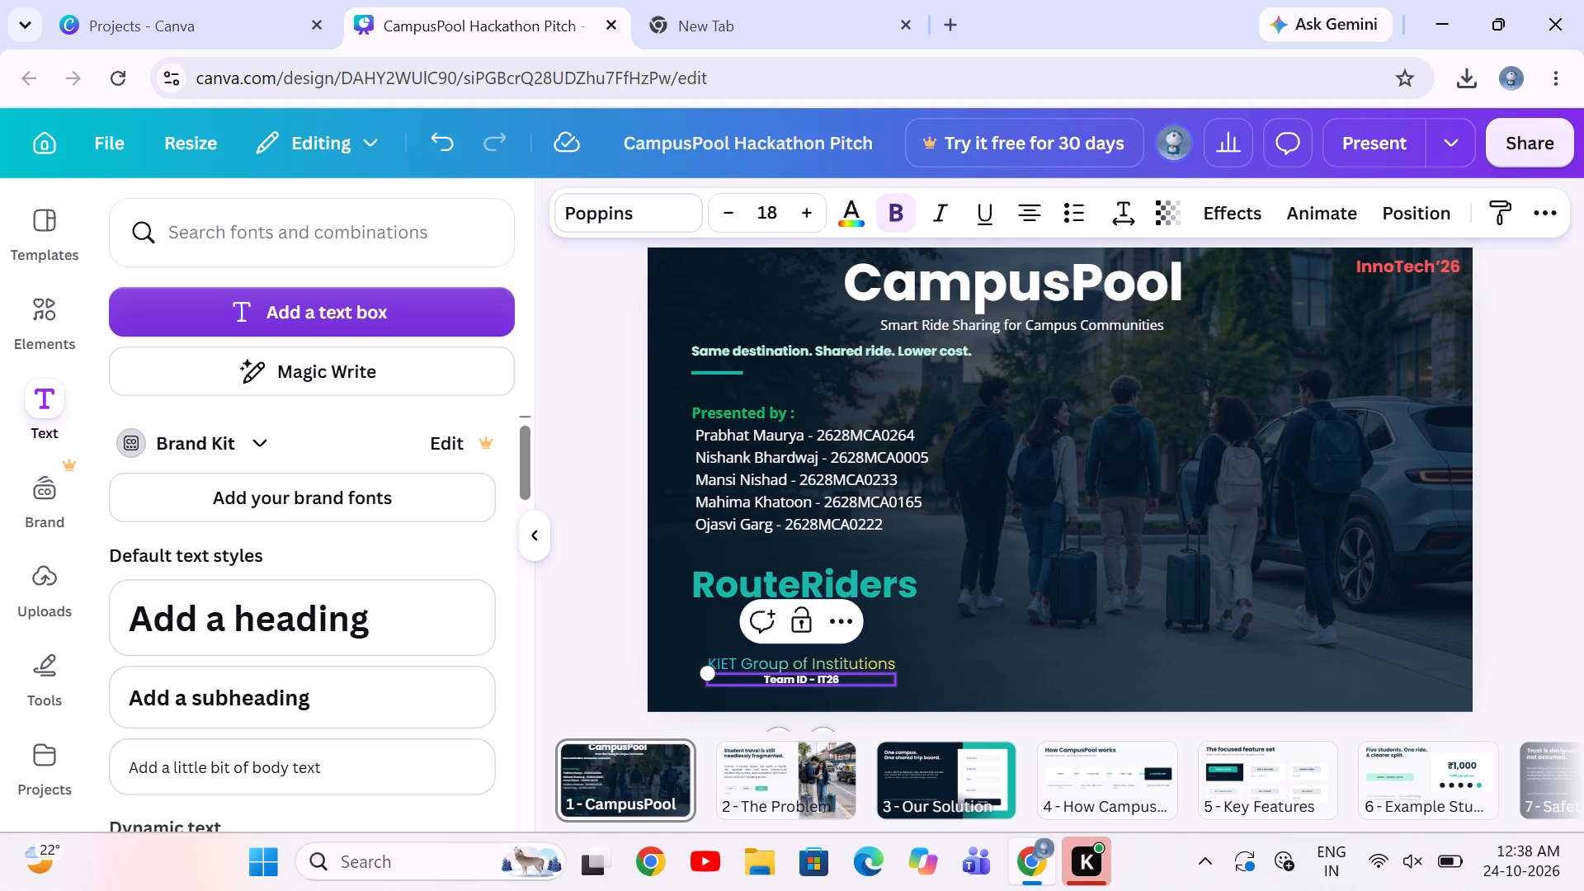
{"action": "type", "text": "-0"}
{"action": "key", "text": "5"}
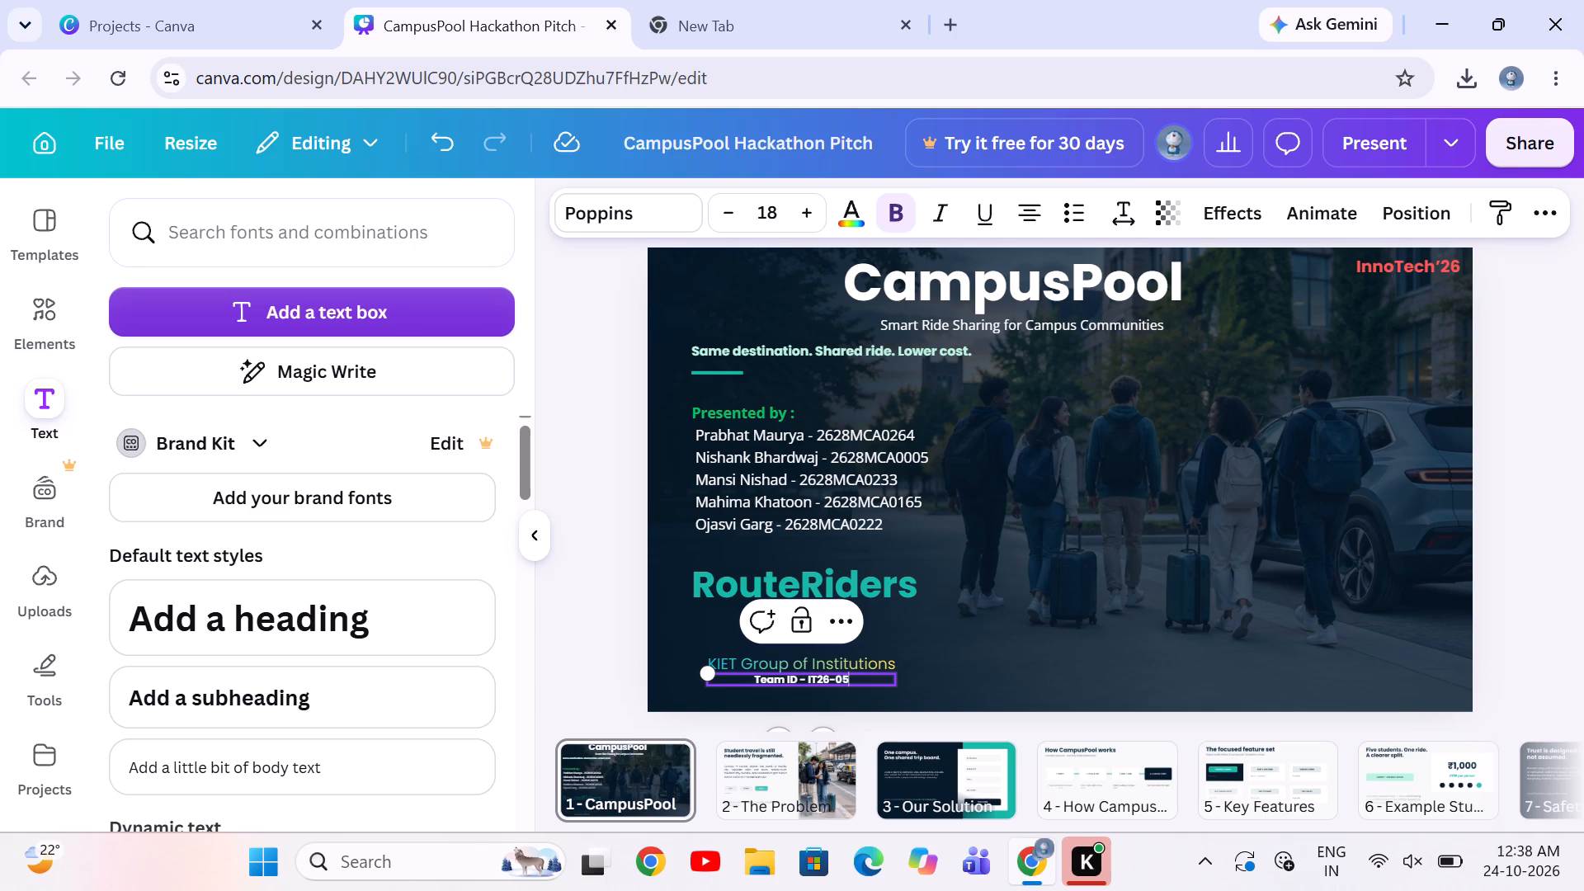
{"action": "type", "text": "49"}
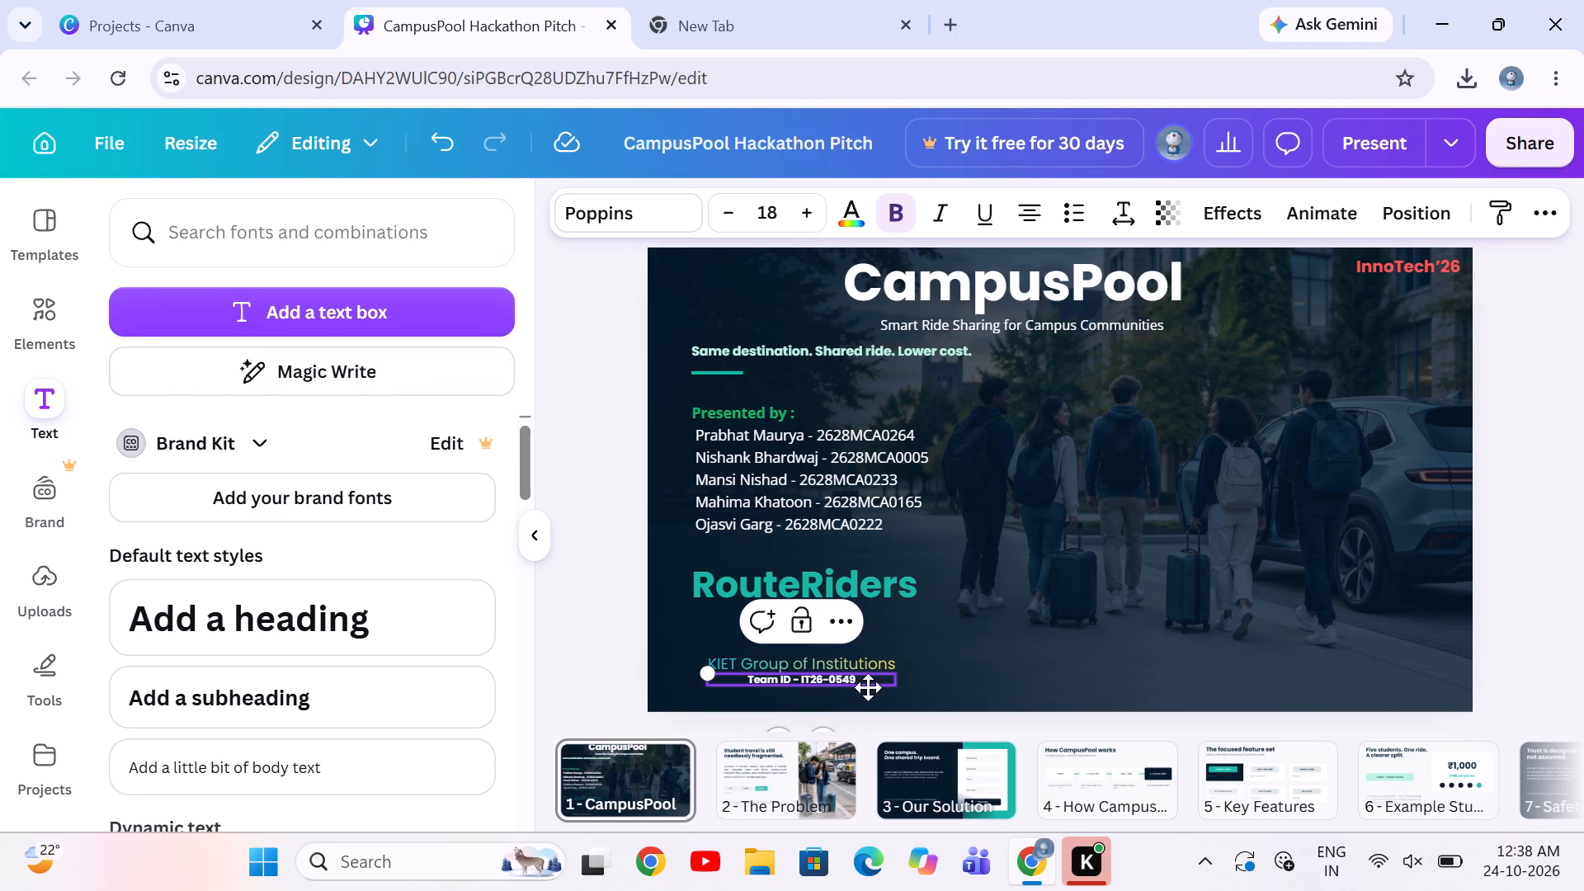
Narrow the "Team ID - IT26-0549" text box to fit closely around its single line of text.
{"action": "left_click_drag", "start_coordinate": [898, 684], "coordinate": [837, 692]}
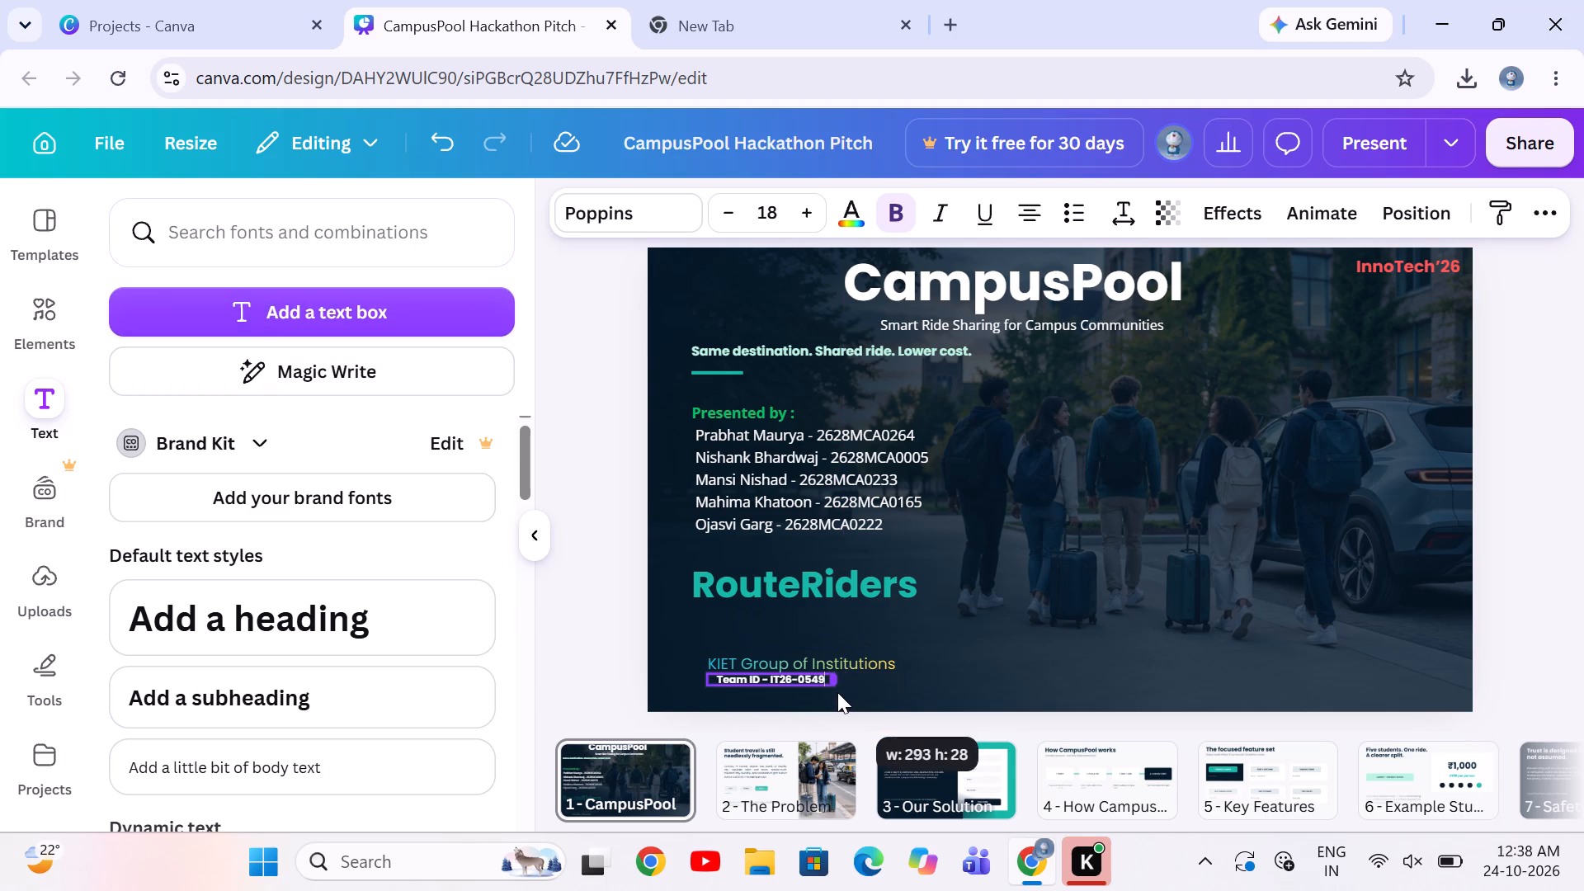
{"action": "left_click_drag", "start_coordinate": [837, 692], "coordinate": [824, 698]}
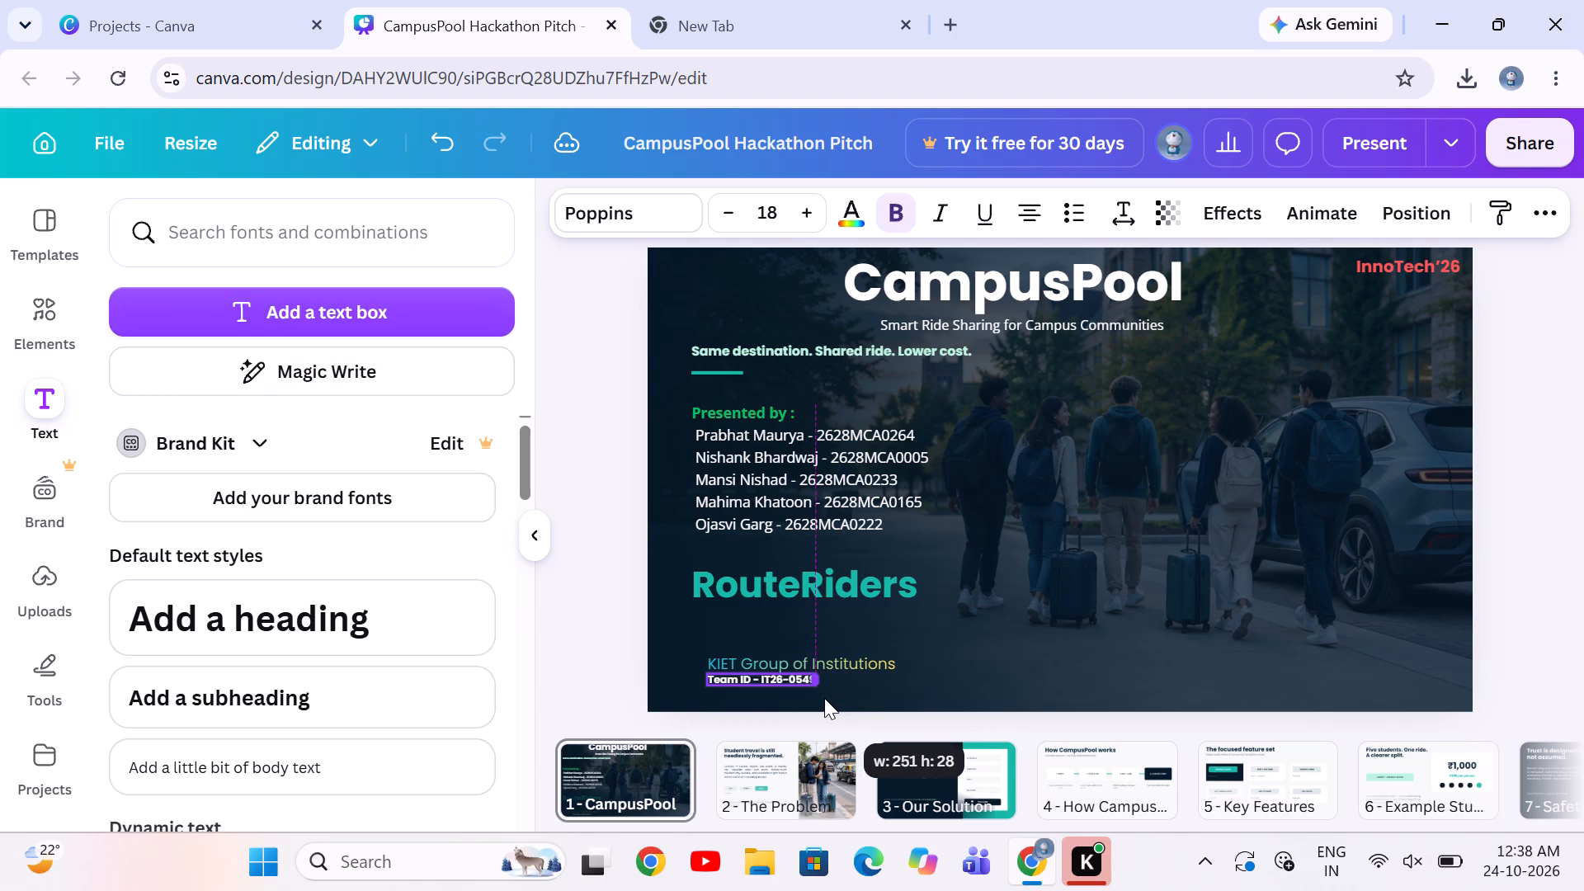
{"action": "left_click_drag", "start_coordinate": [824, 698], "coordinate": [834, 697]}
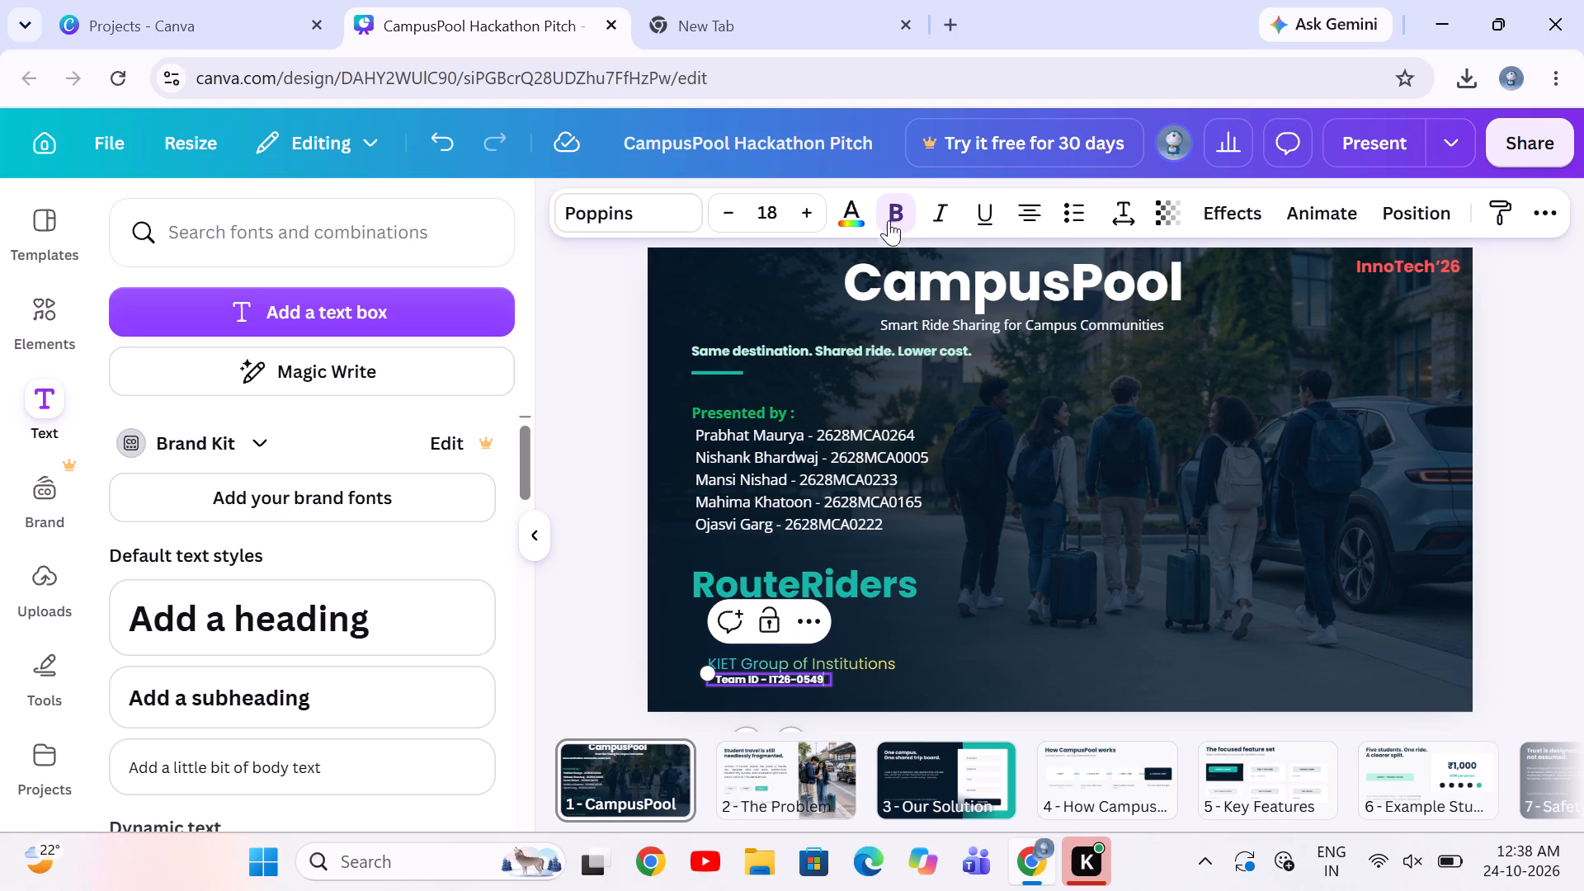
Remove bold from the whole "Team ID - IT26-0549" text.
{"action": "left_click", "coordinate": [897, 214]}
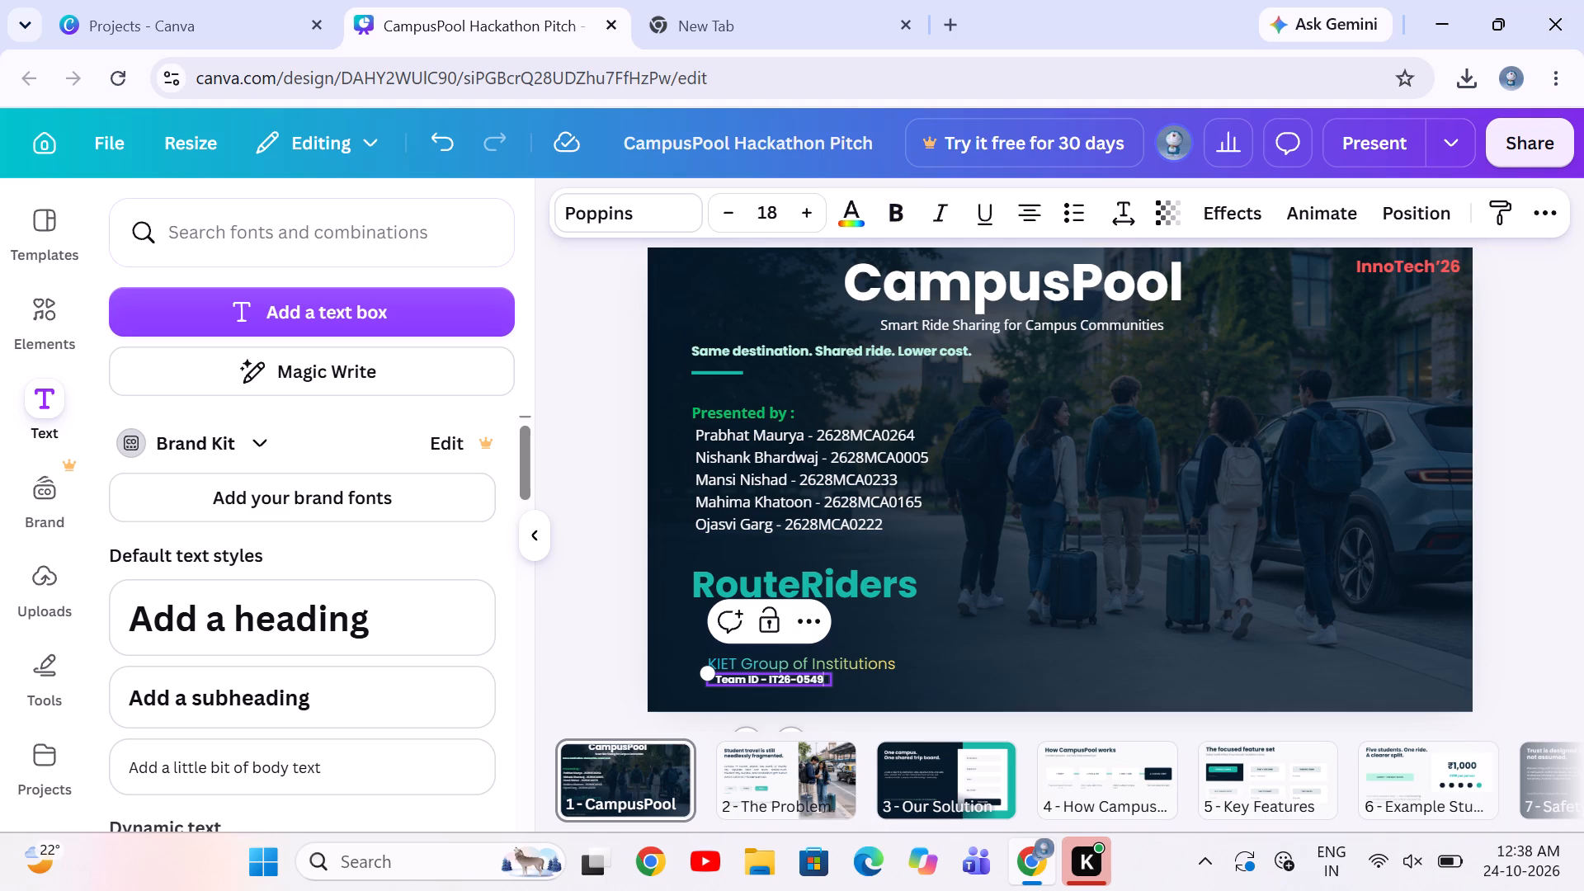
{"action": "triple_click", "coordinate": [799, 681]}
{"action": "left_click", "coordinate": [799, 681]}
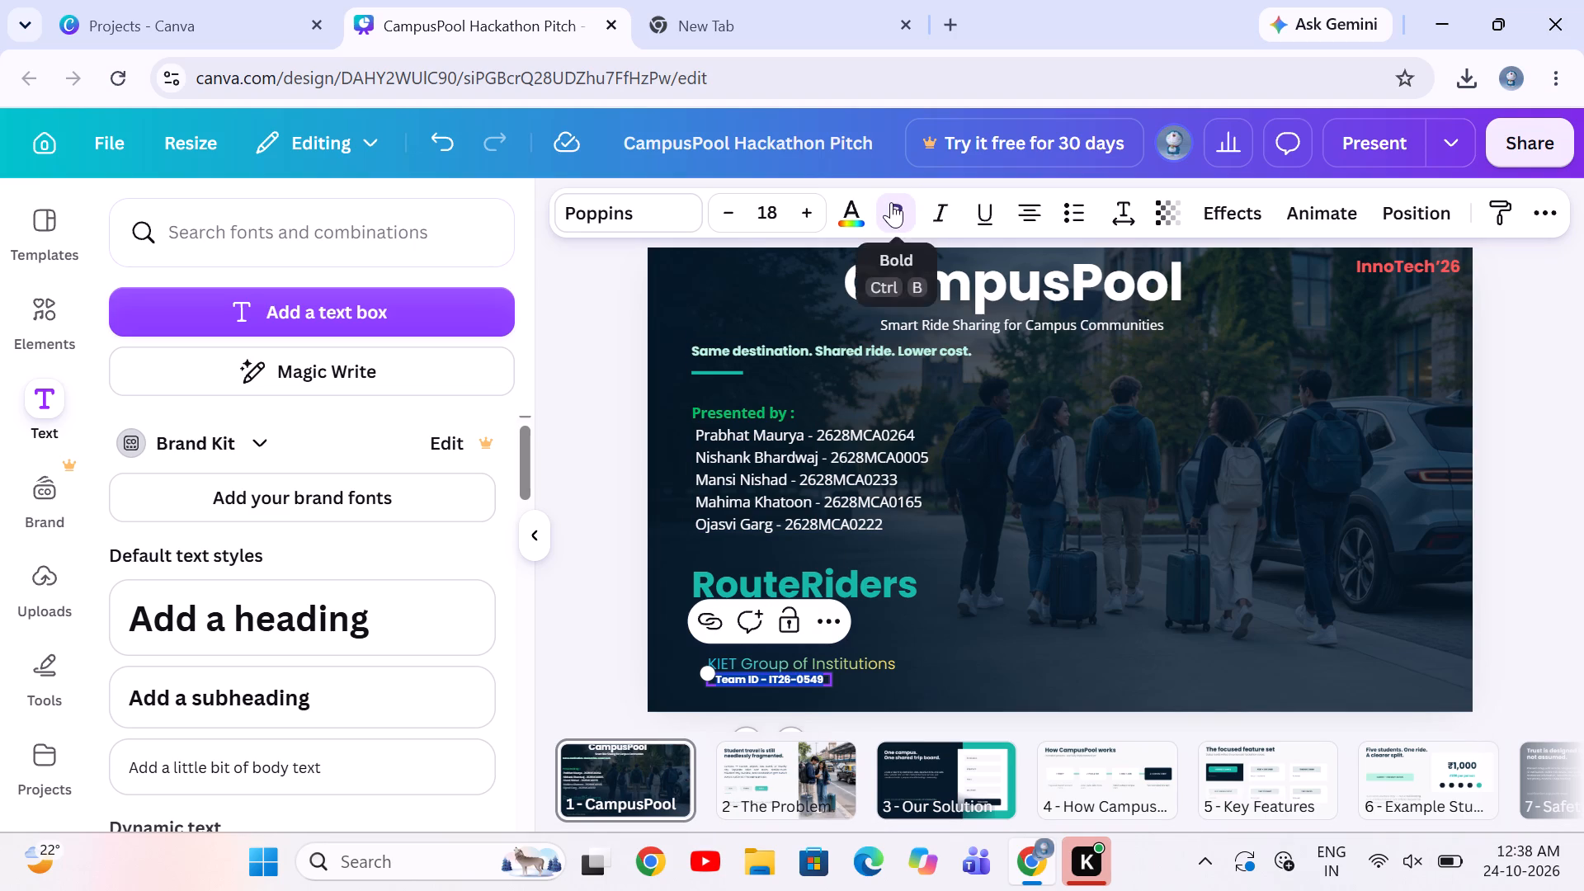
{"action": "left_click", "coordinate": [891, 202]}
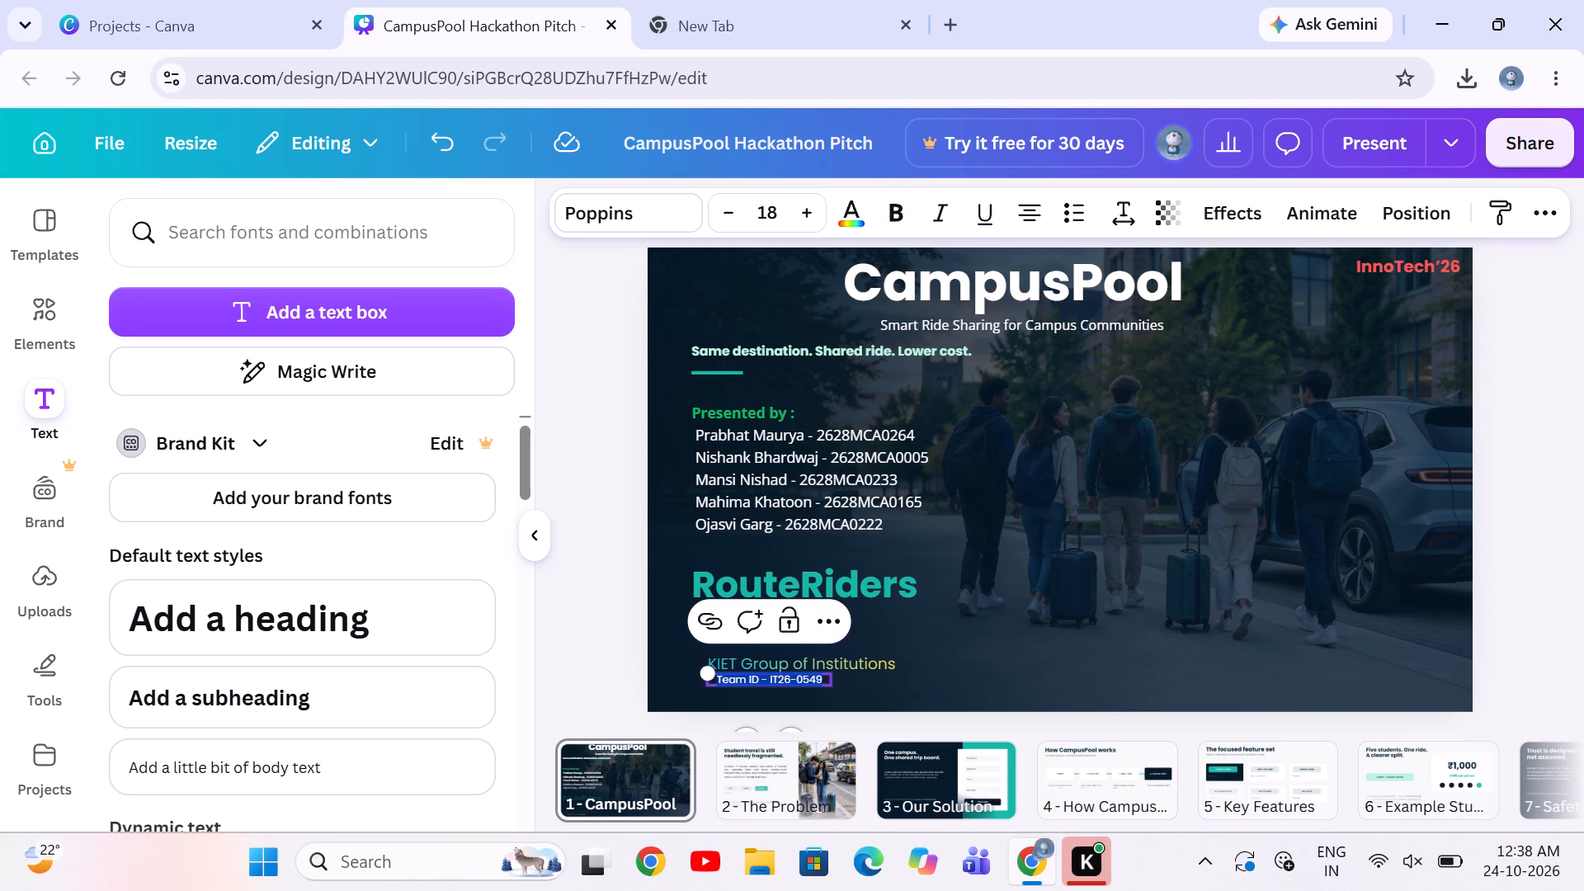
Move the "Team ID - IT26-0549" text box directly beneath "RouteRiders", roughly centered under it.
{"action": "left_click_drag", "start_coordinate": [780, 686], "coordinate": [804, 619]}
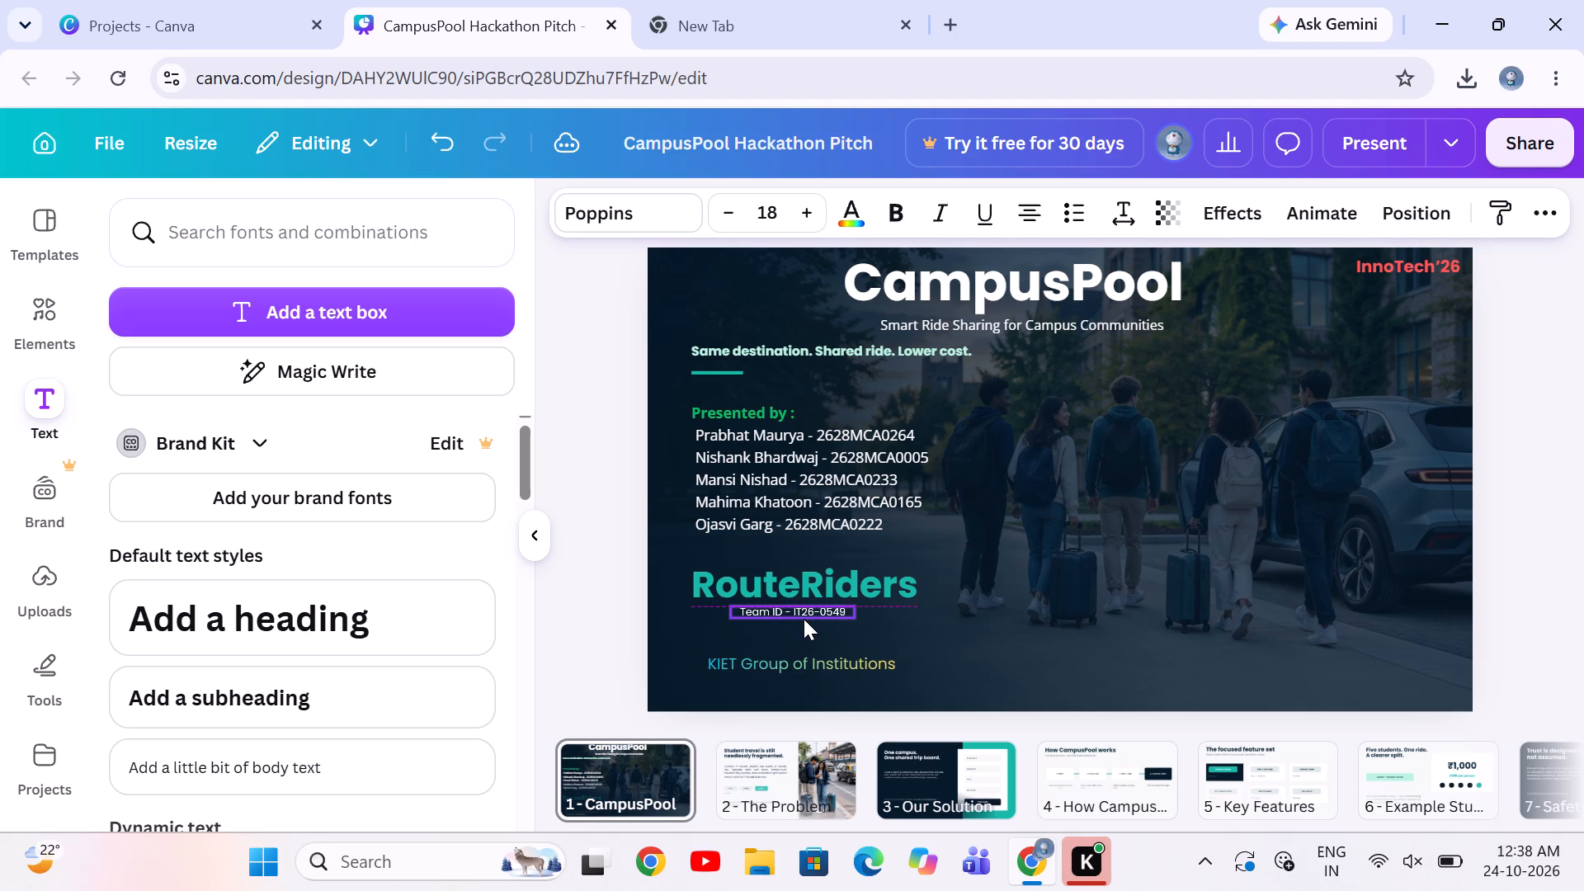
{"action": "left_click_drag", "start_coordinate": [804, 619], "coordinate": [808, 620]}
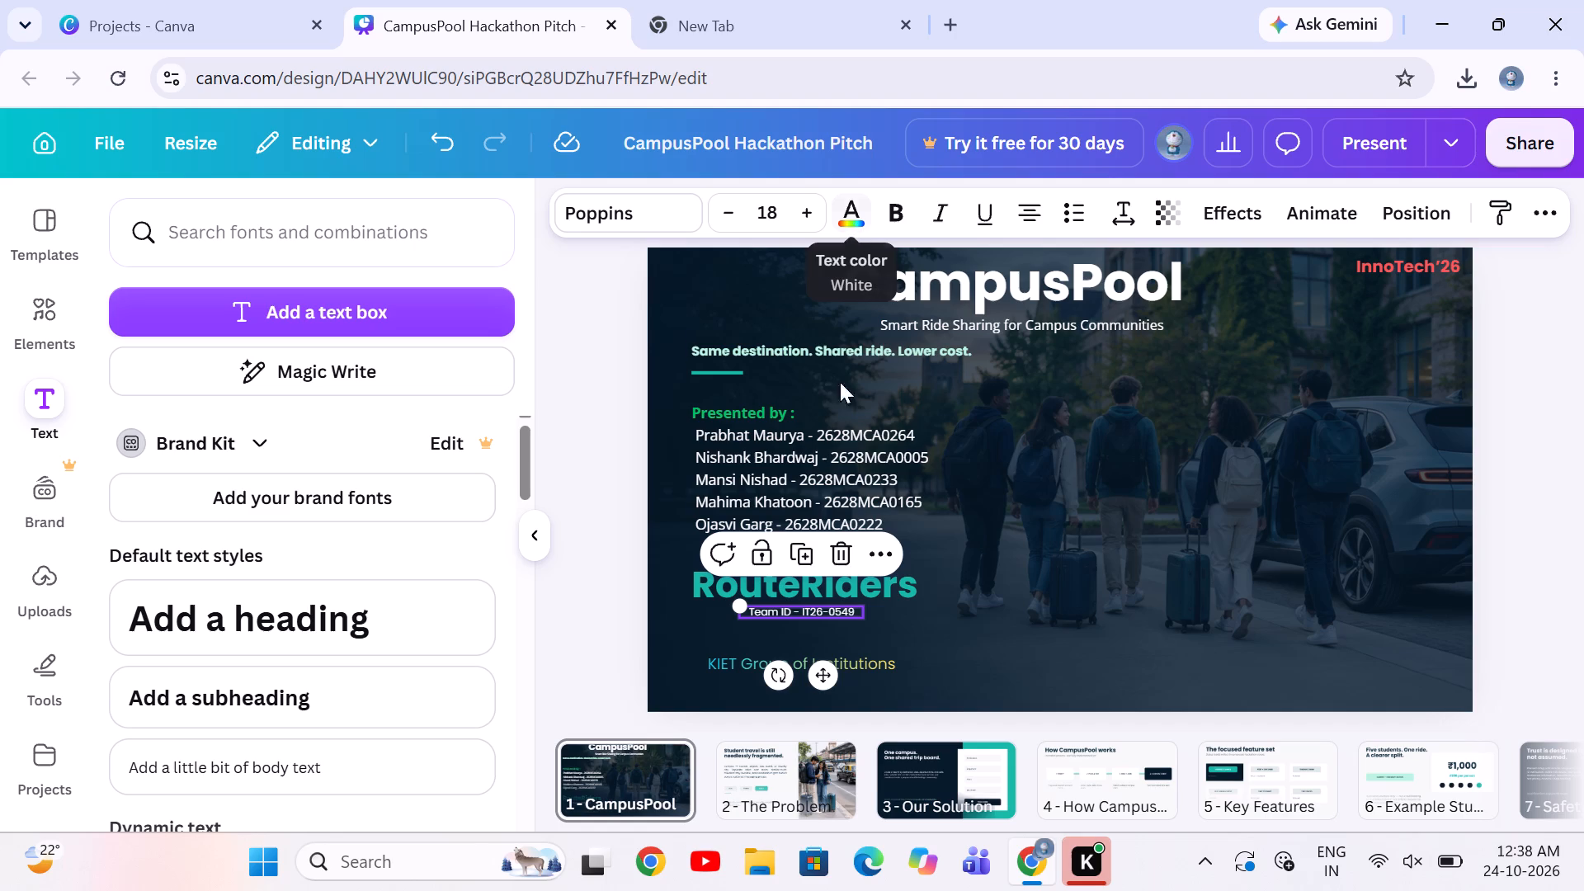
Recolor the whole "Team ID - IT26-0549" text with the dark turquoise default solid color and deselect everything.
{"action": "triple_click", "coordinate": [828, 610]}
{"action": "left_click", "coordinate": [828, 610]}
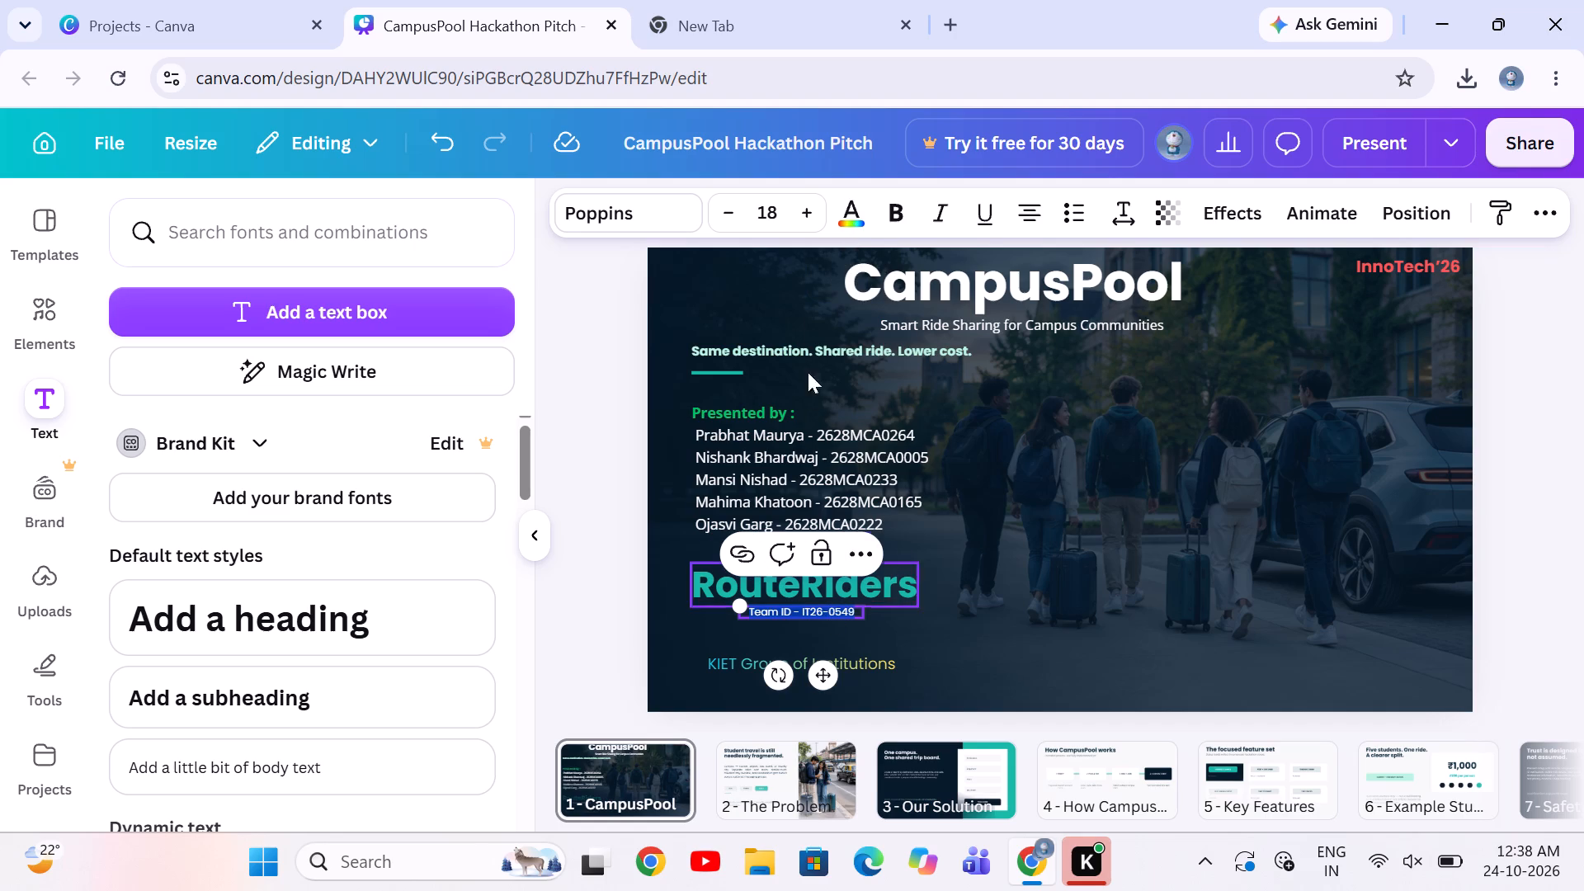
{"action": "left_click", "coordinate": [851, 211]}
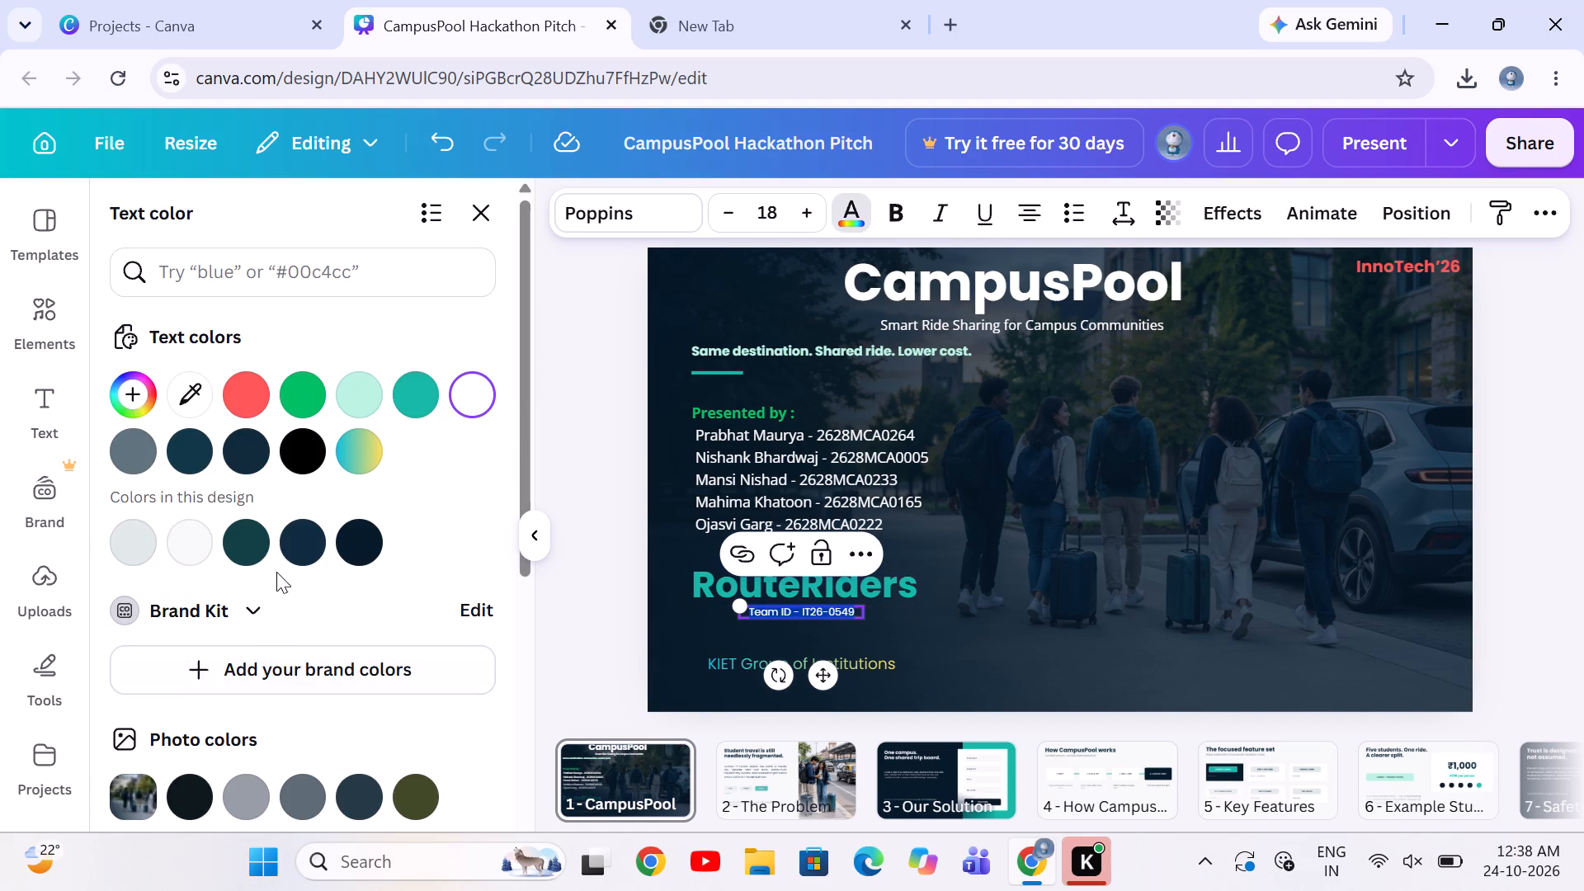
{"action": "scroll", "coordinate": [247, 556], "scroll_direction": "down", "scroll_amount": 3}
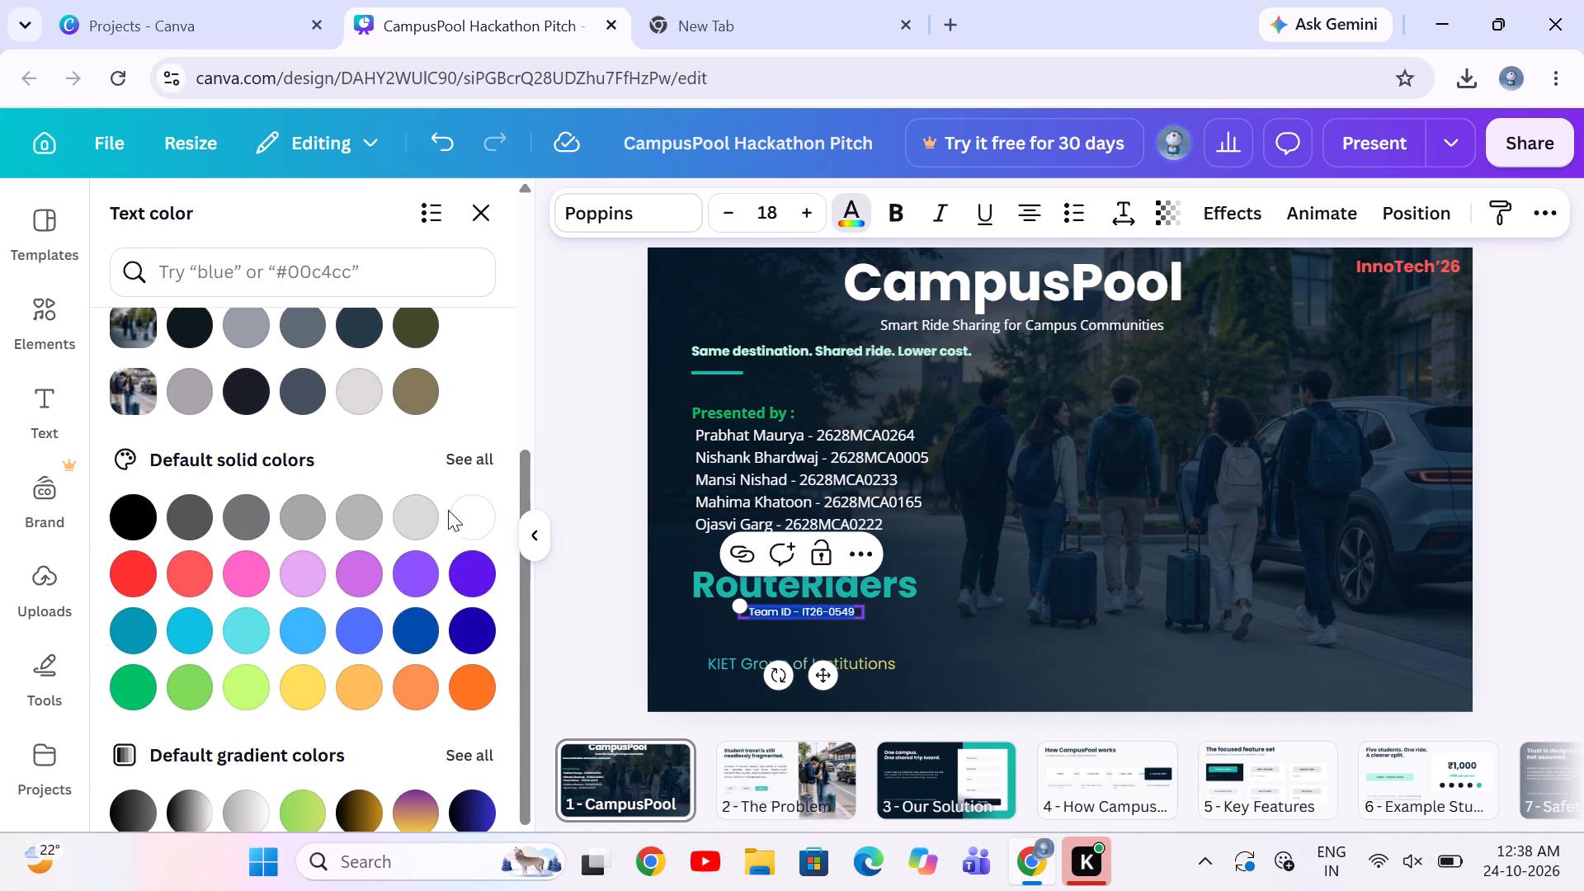
{"action": "left_click", "coordinate": [478, 519]}
{"action": "scroll", "coordinate": [468, 652], "scroll_direction": "down", "scroll_amount": 2}
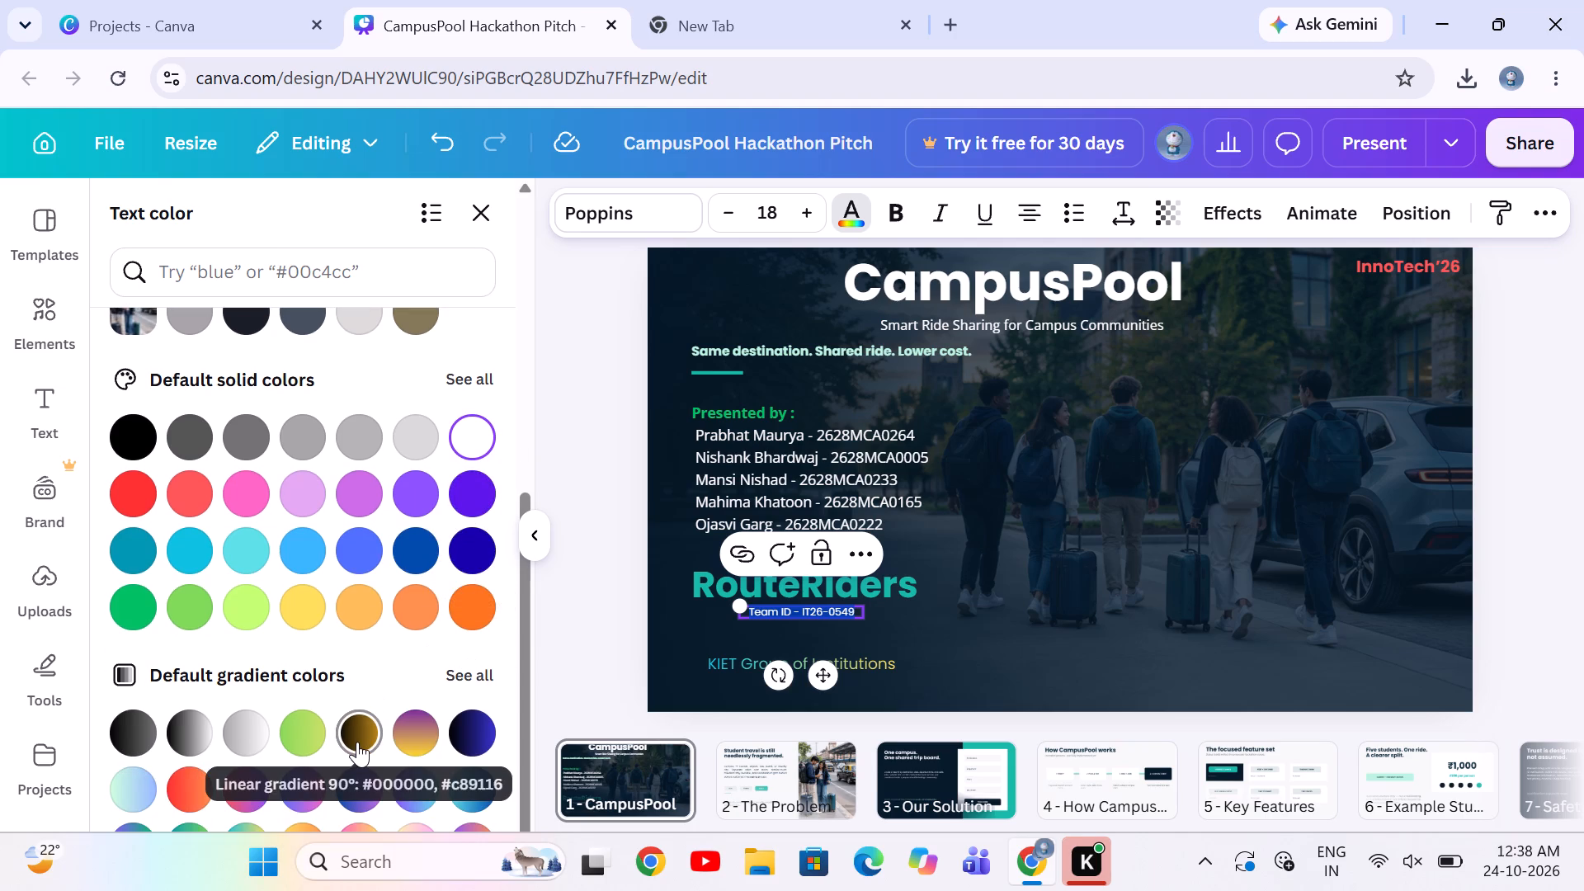
{"action": "scroll", "coordinate": [357, 742], "scroll_direction": "down", "scroll_amount": 4}
{"action": "scroll", "coordinate": [357, 742], "scroll_direction": "up", "scroll_amount": 1}
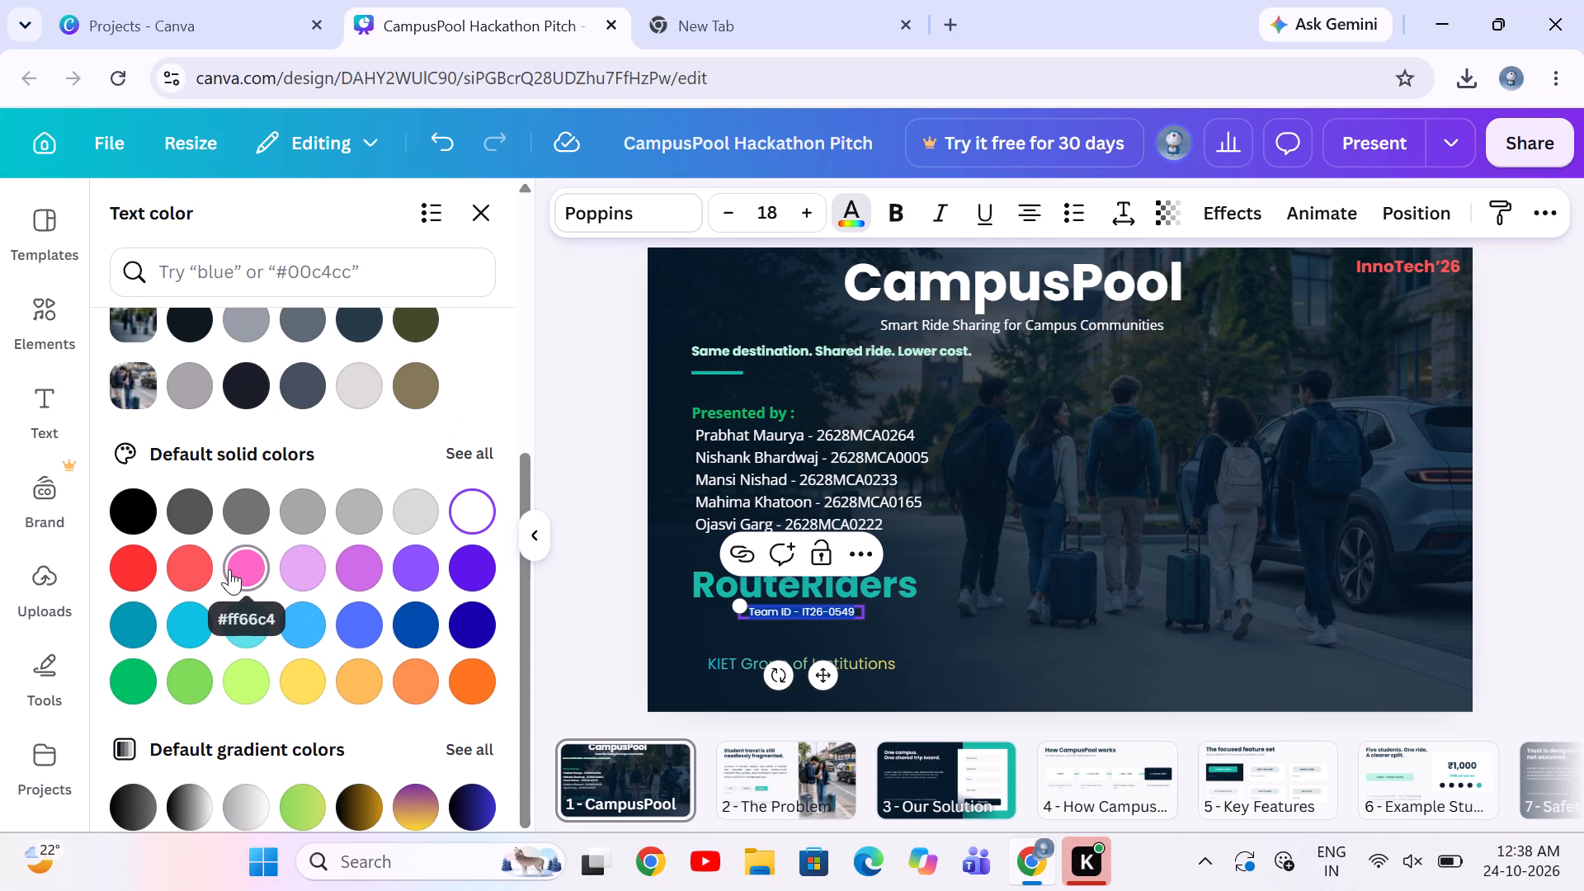
{"action": "left_click", "coordinate": [133, 619]}
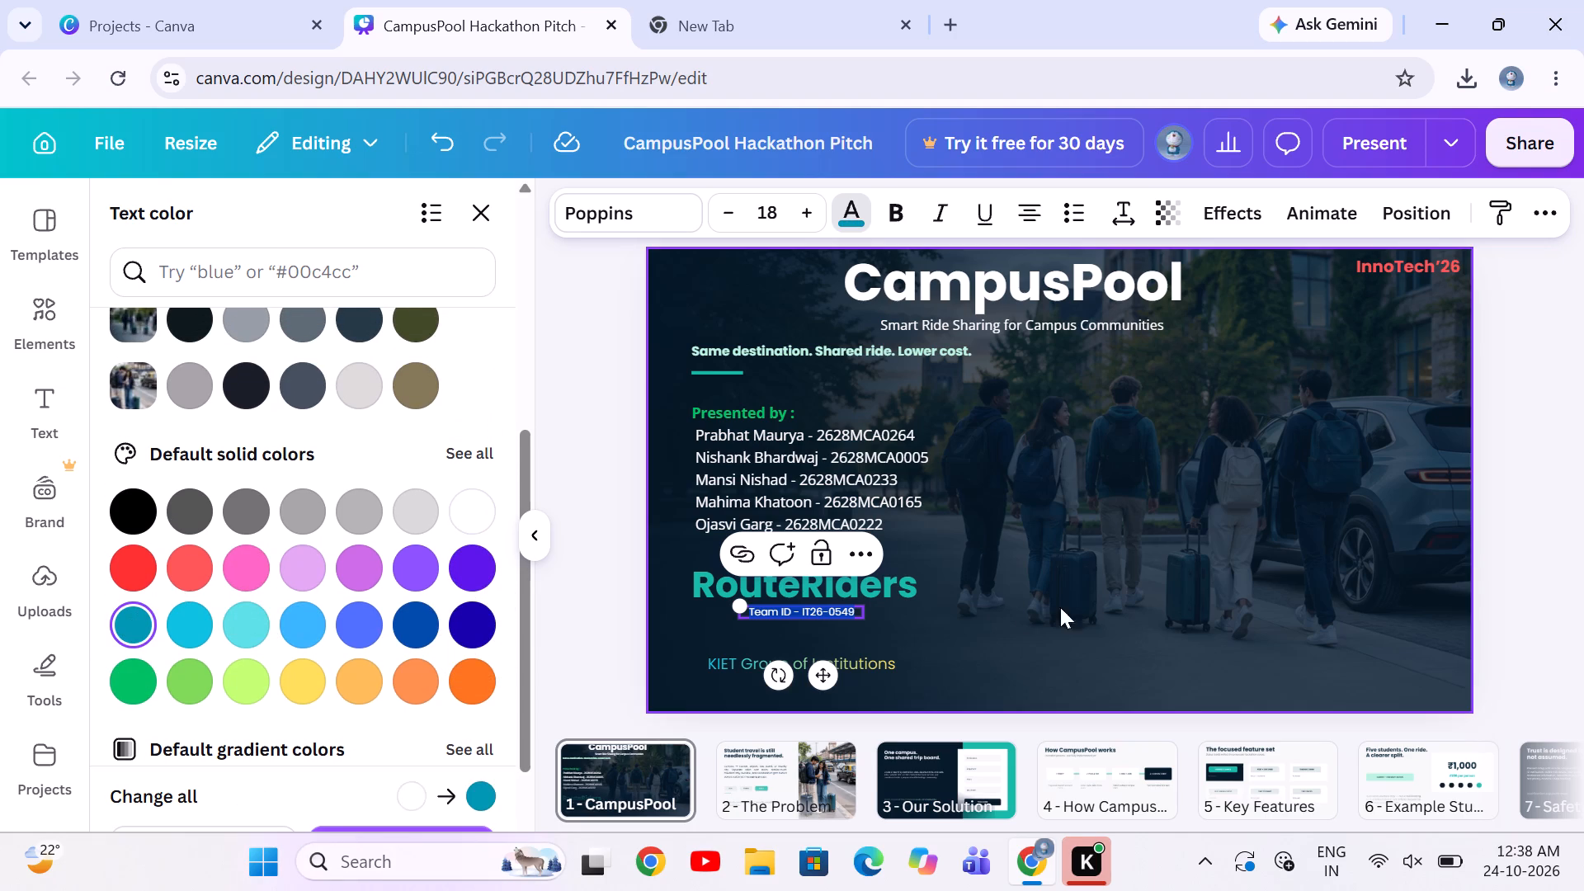
{"action": "left_click", "coordinate": [1076, 604]}
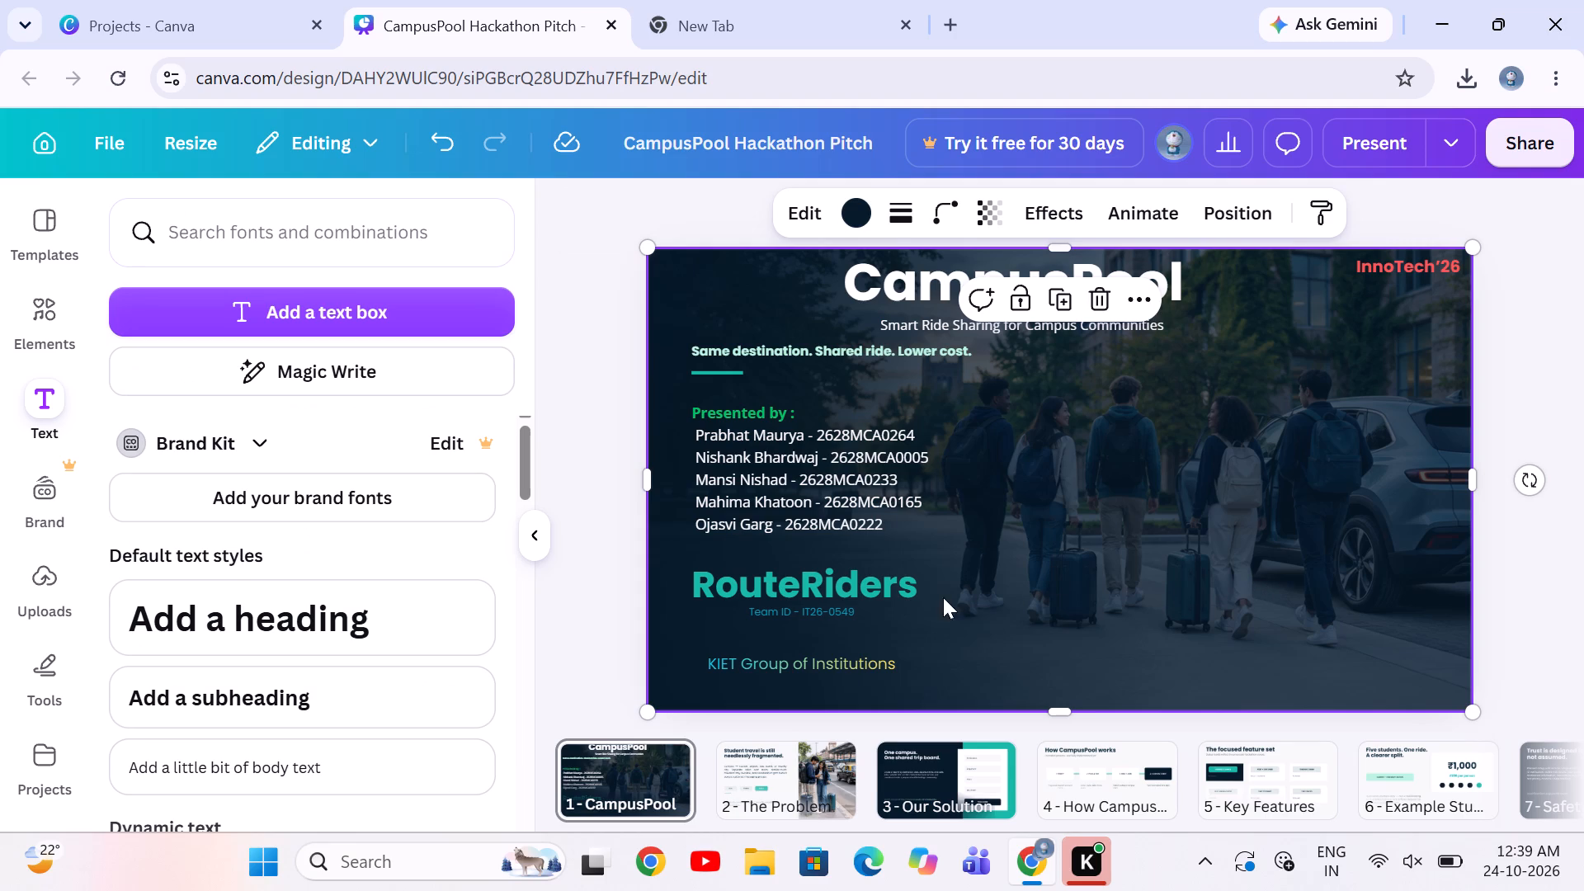
{"action": "left_click", "coordinate": [1510, 358]}
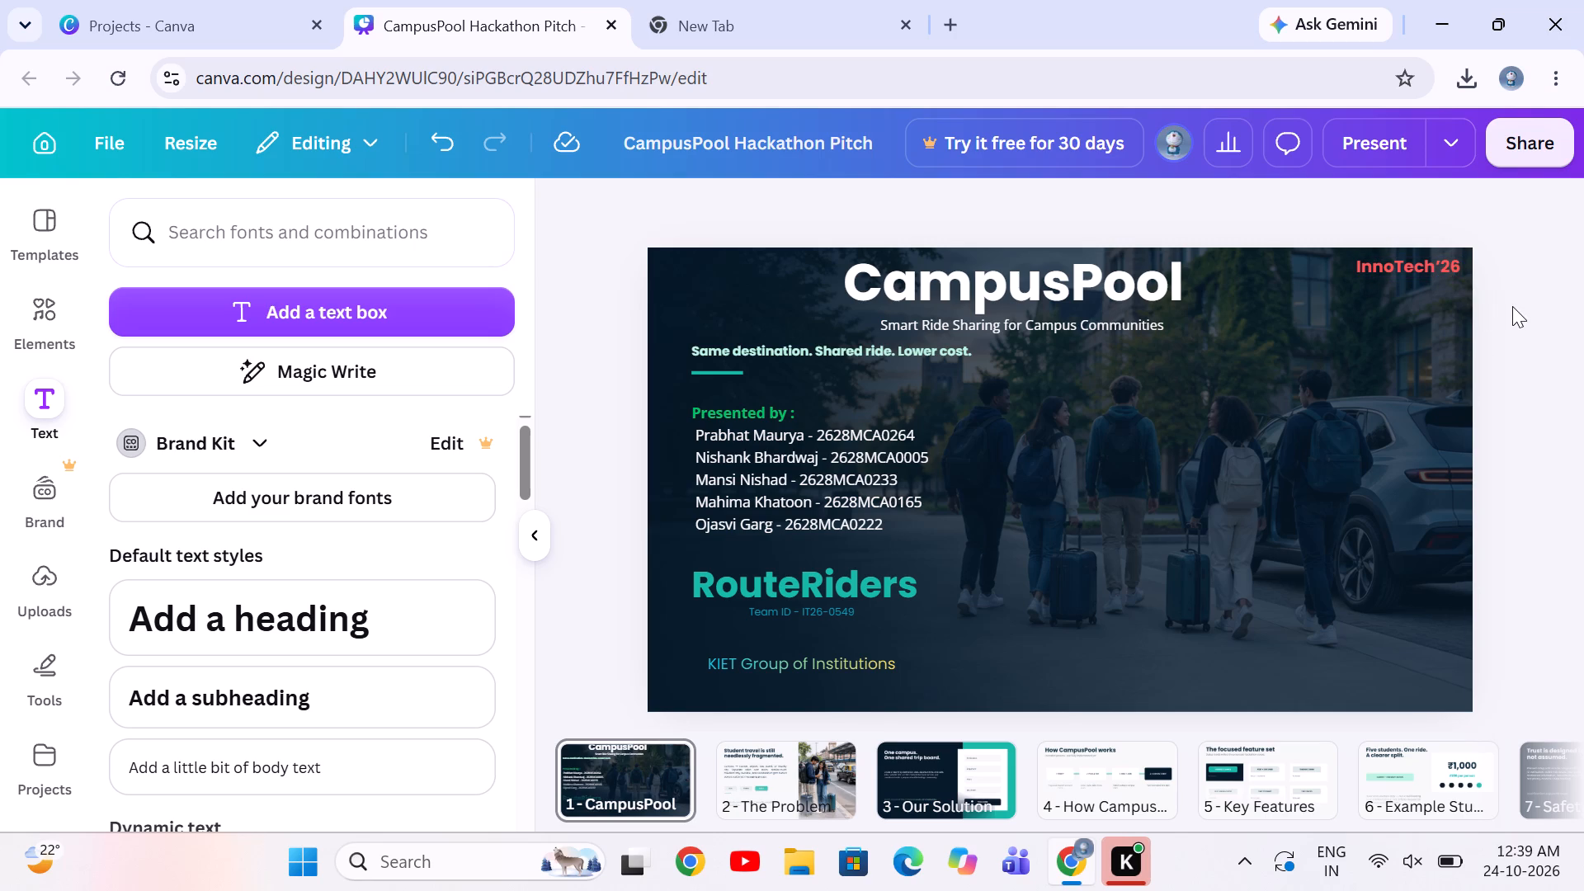
Review pages 2 through 8 of the presentation, ending on the Technology page.
{"action": "left_click", "coordinate": [789, 799]}
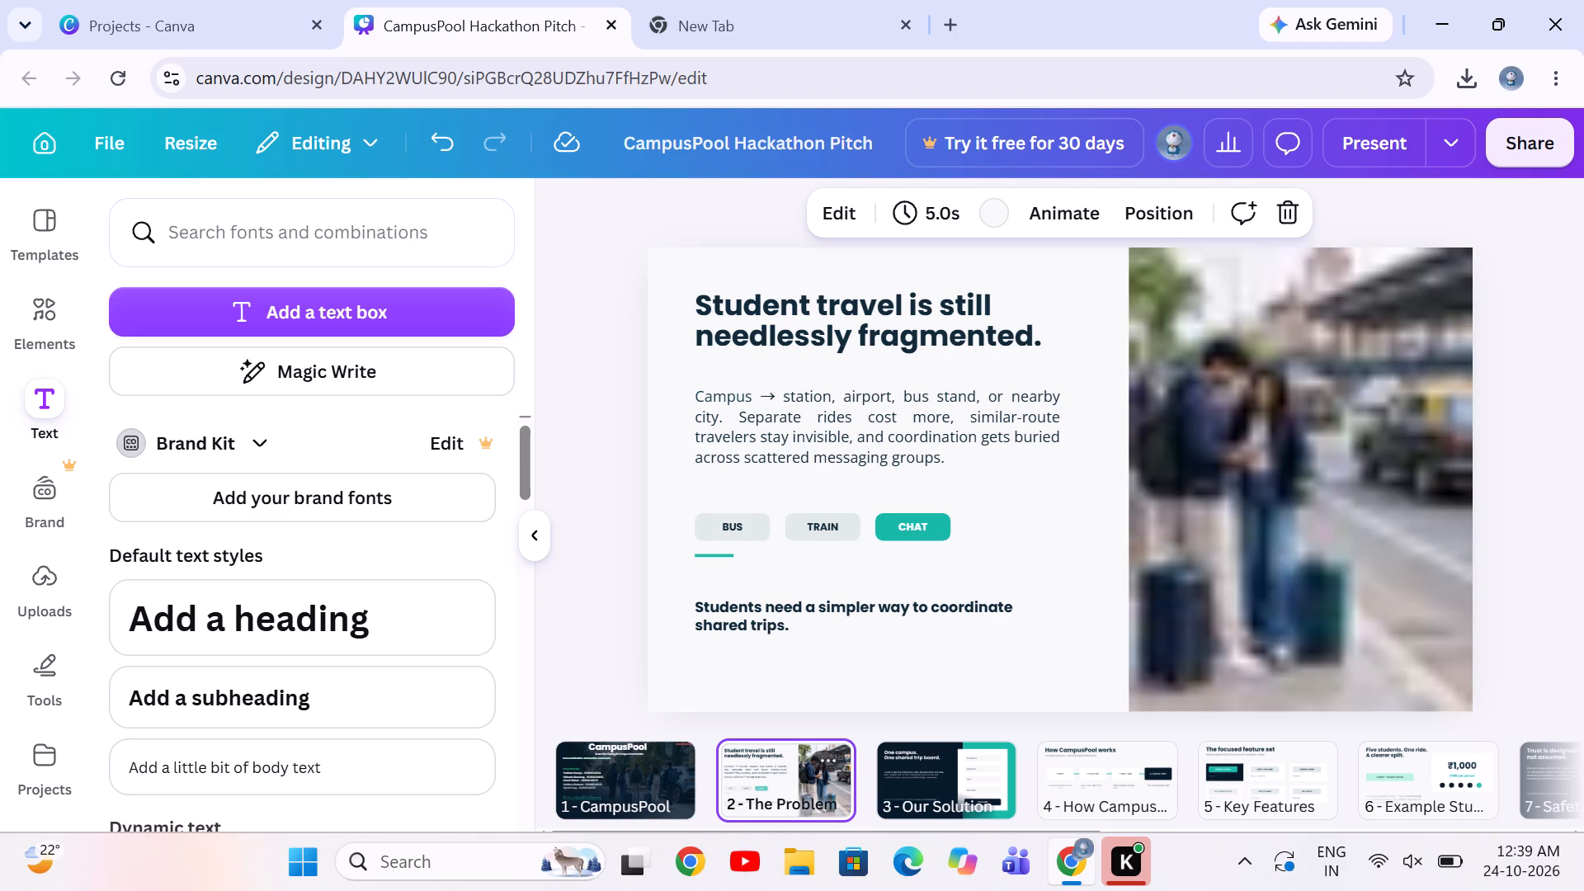
{"action": "left_click", "coordinate": [923, 790]}
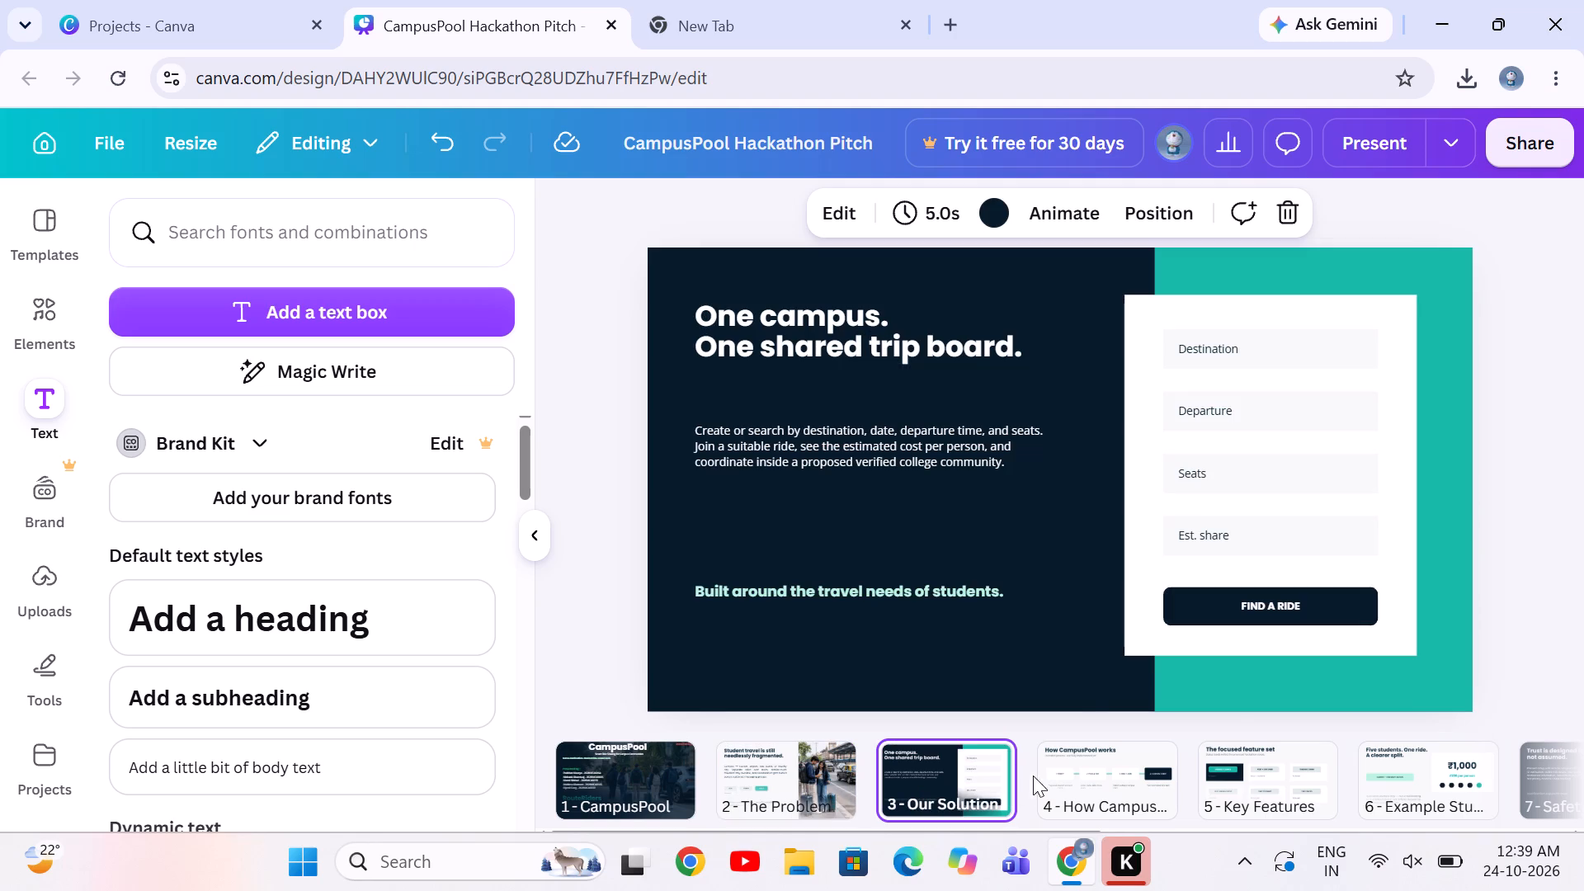
{"action": "left_click", "coordinate": [1047, 776]}
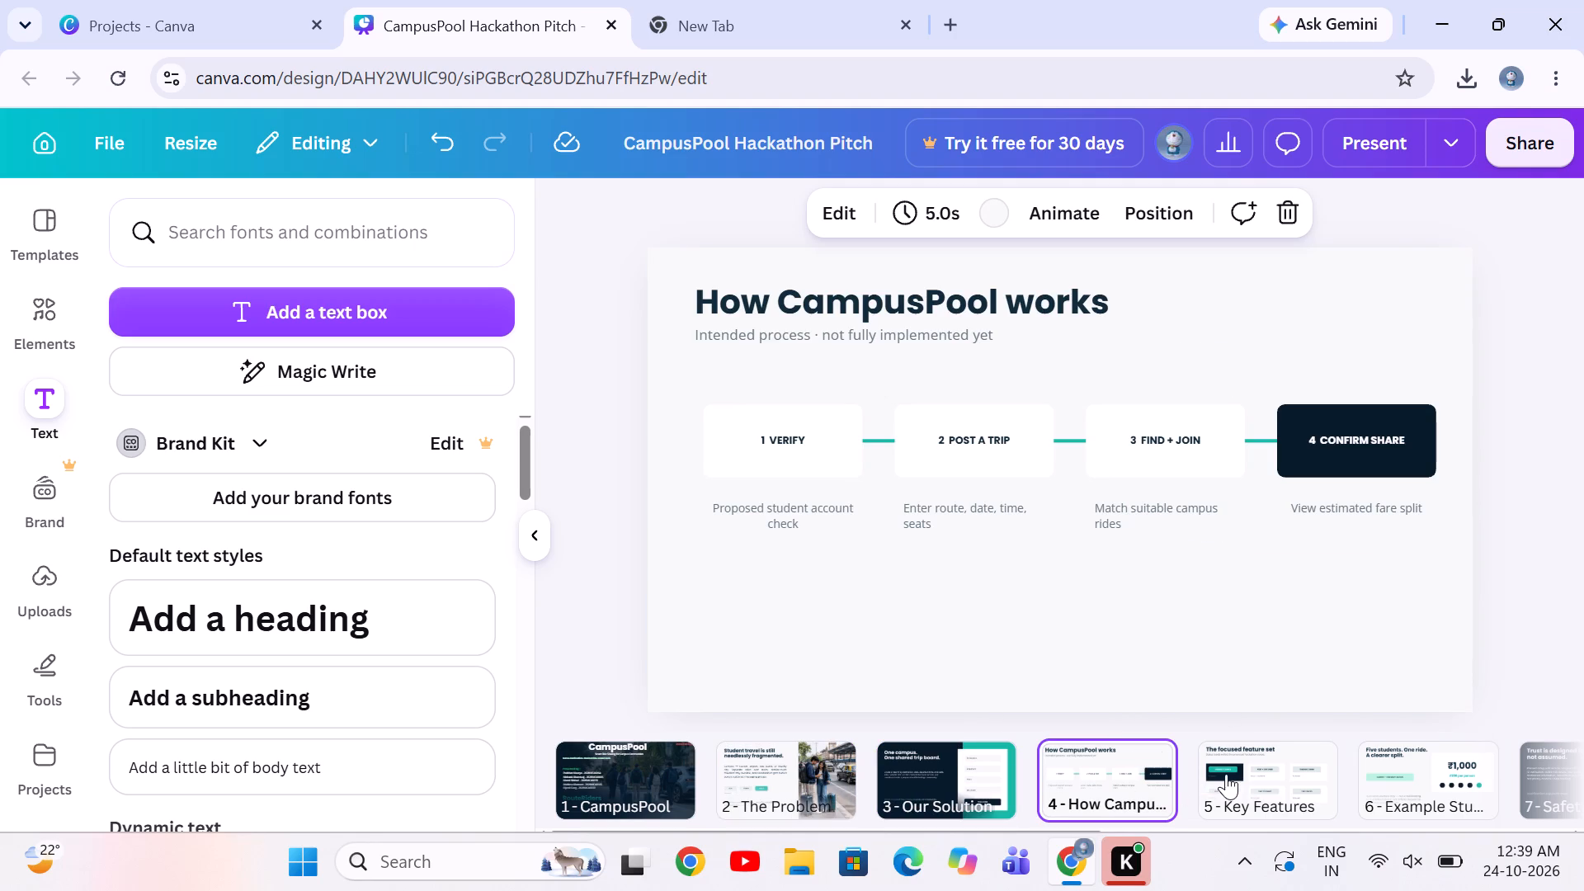
{"action": "left_click", "coordinate": [1226, 774]}
{"action": "left_click", "coordinate": [1384, 765]}
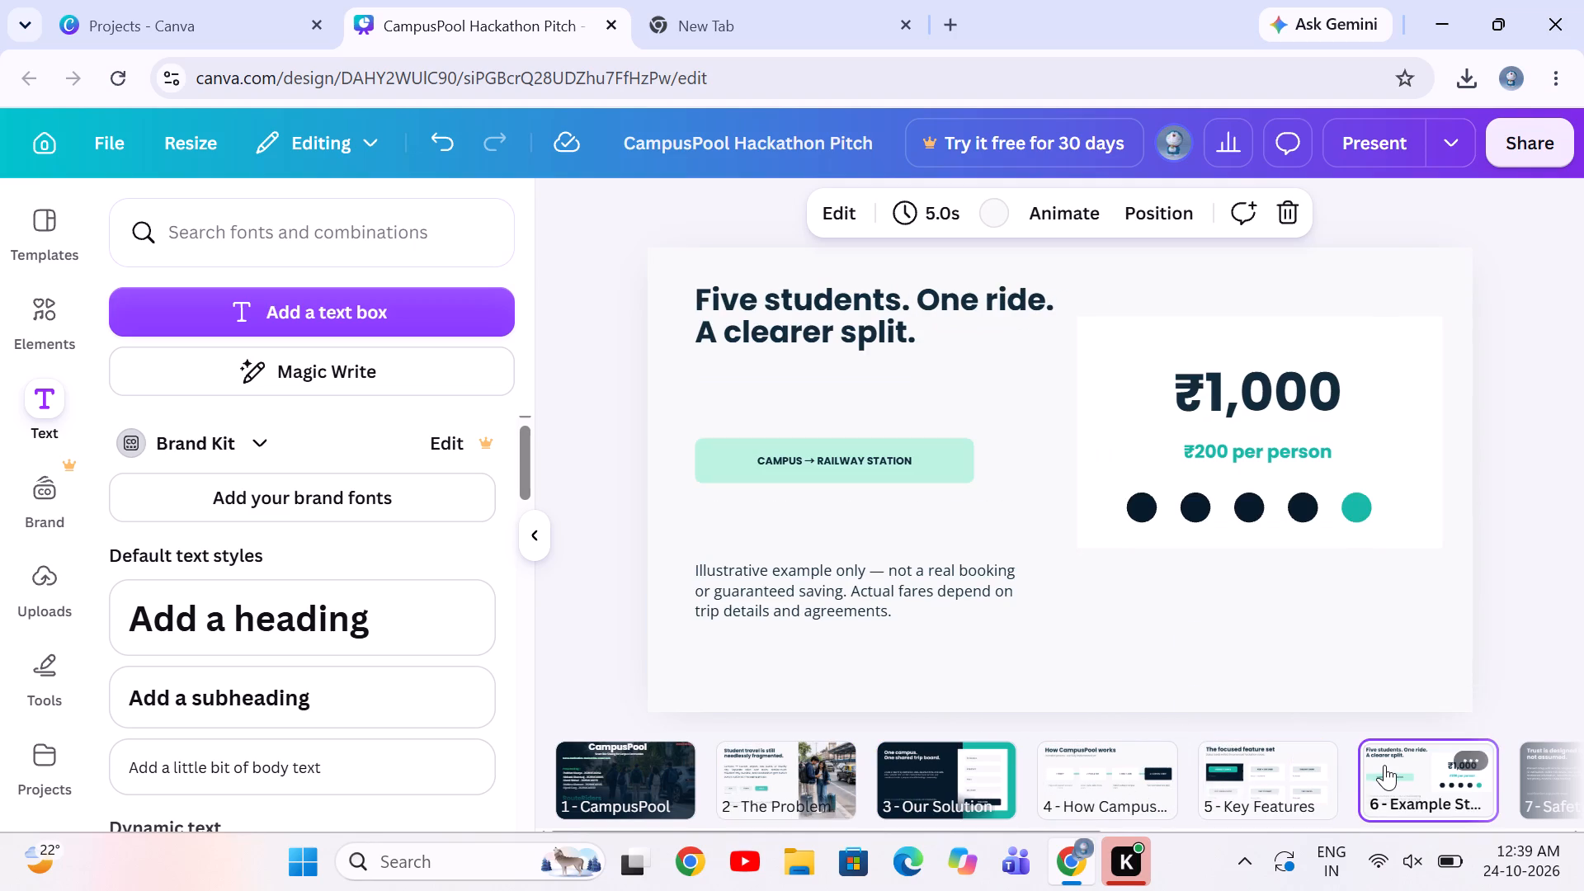
{"action": "scroll", "coordinate": [1384, 765], "scroll_direction": "left", "scroll_amount": 3}
{"action": "left_click", "coordinate": [1243, 771]}
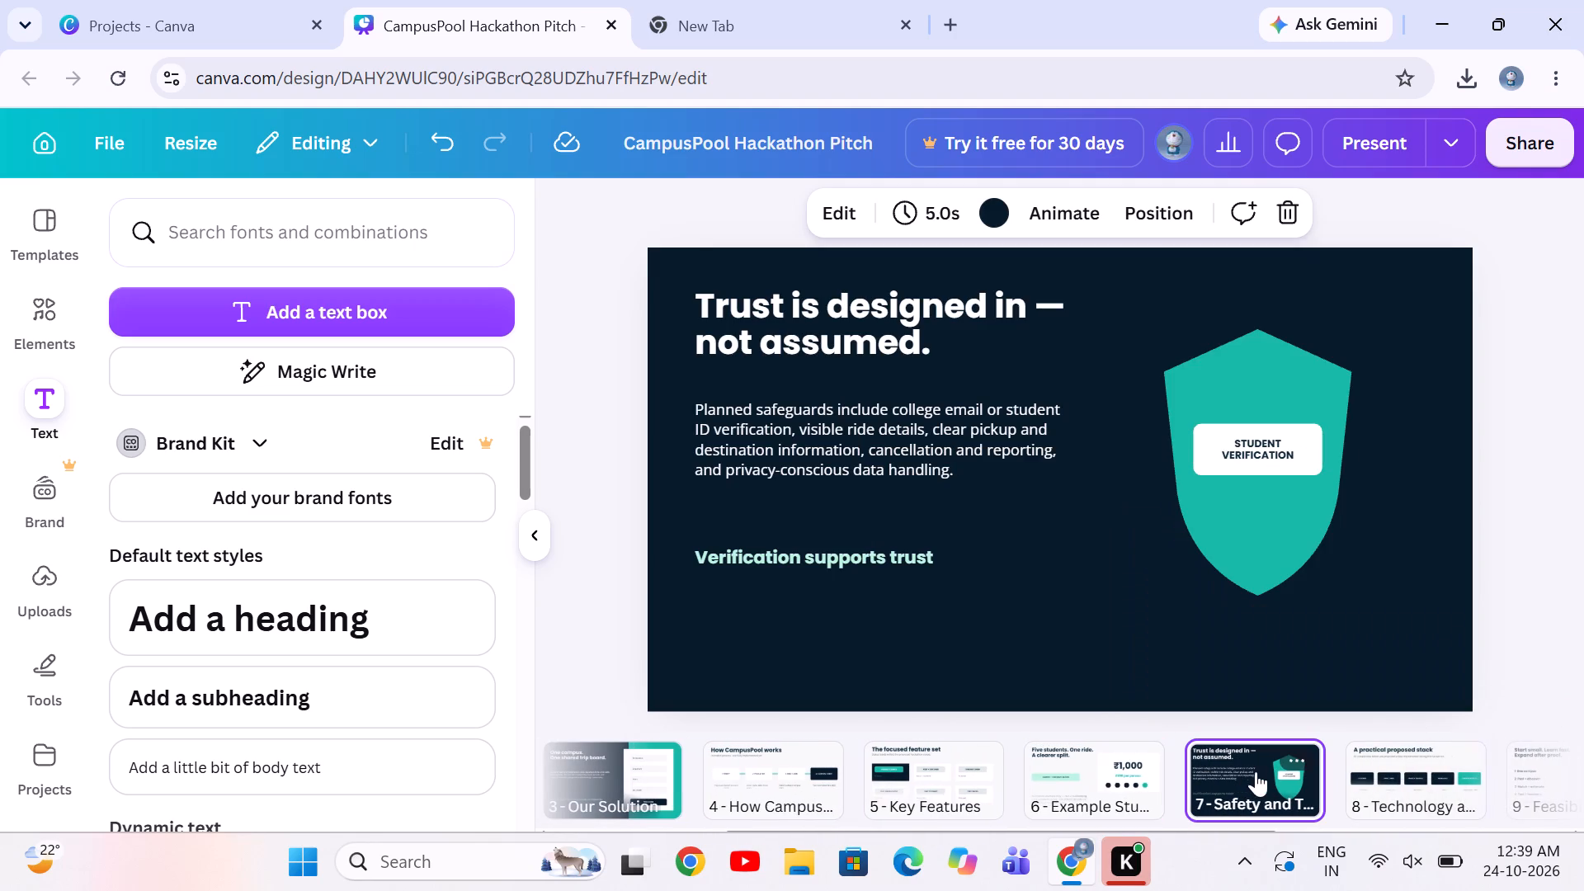
{"action": "left_click", "coordinate": [1427, 747]}
{"action": "scroll", "coordinate": [1427, 747], "scroll_direction": "left", "scroll_amount": 2}
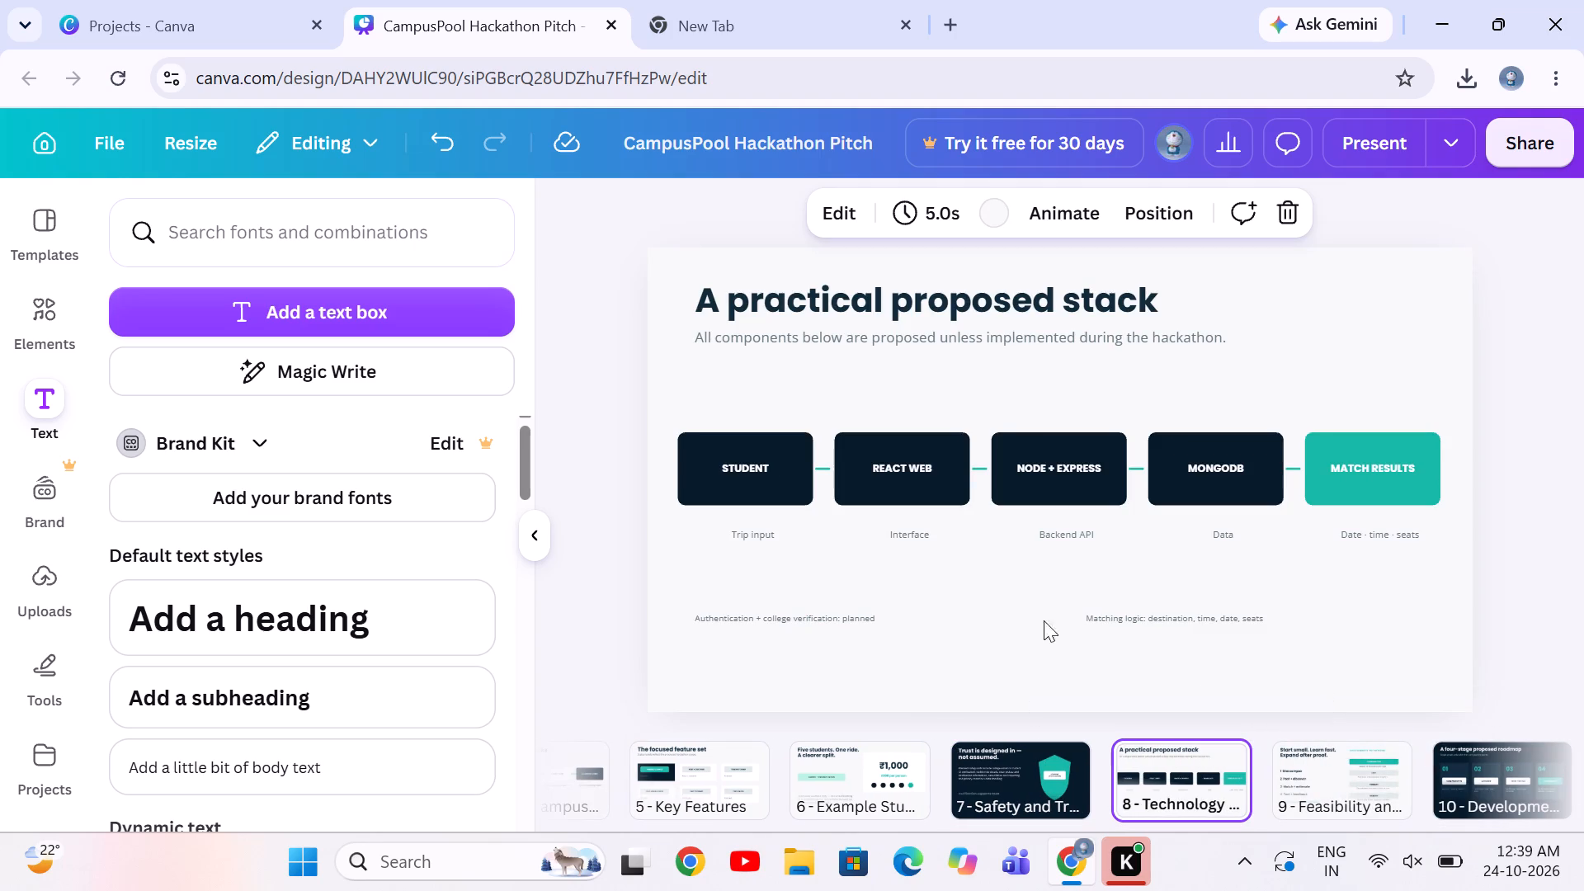
Delete the subtitle "All components below are proposed unless implemented during the hackathon." from page 8.
{"action": "left_click", "coordinate": [1082, 336]}
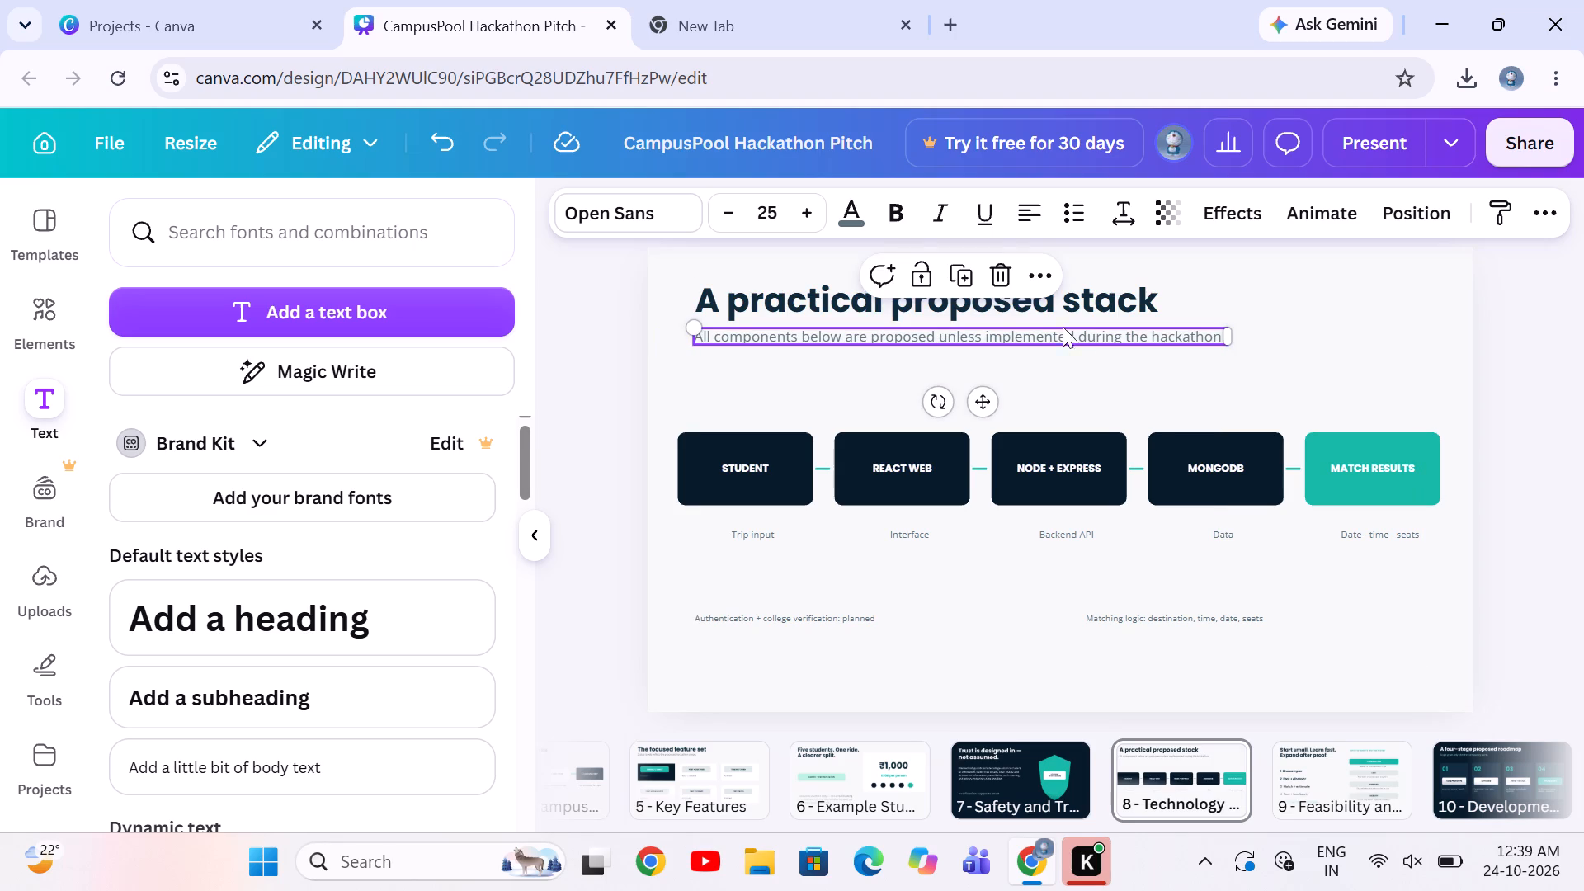
{"action": "left_click", "coordinate": [999, 267]}
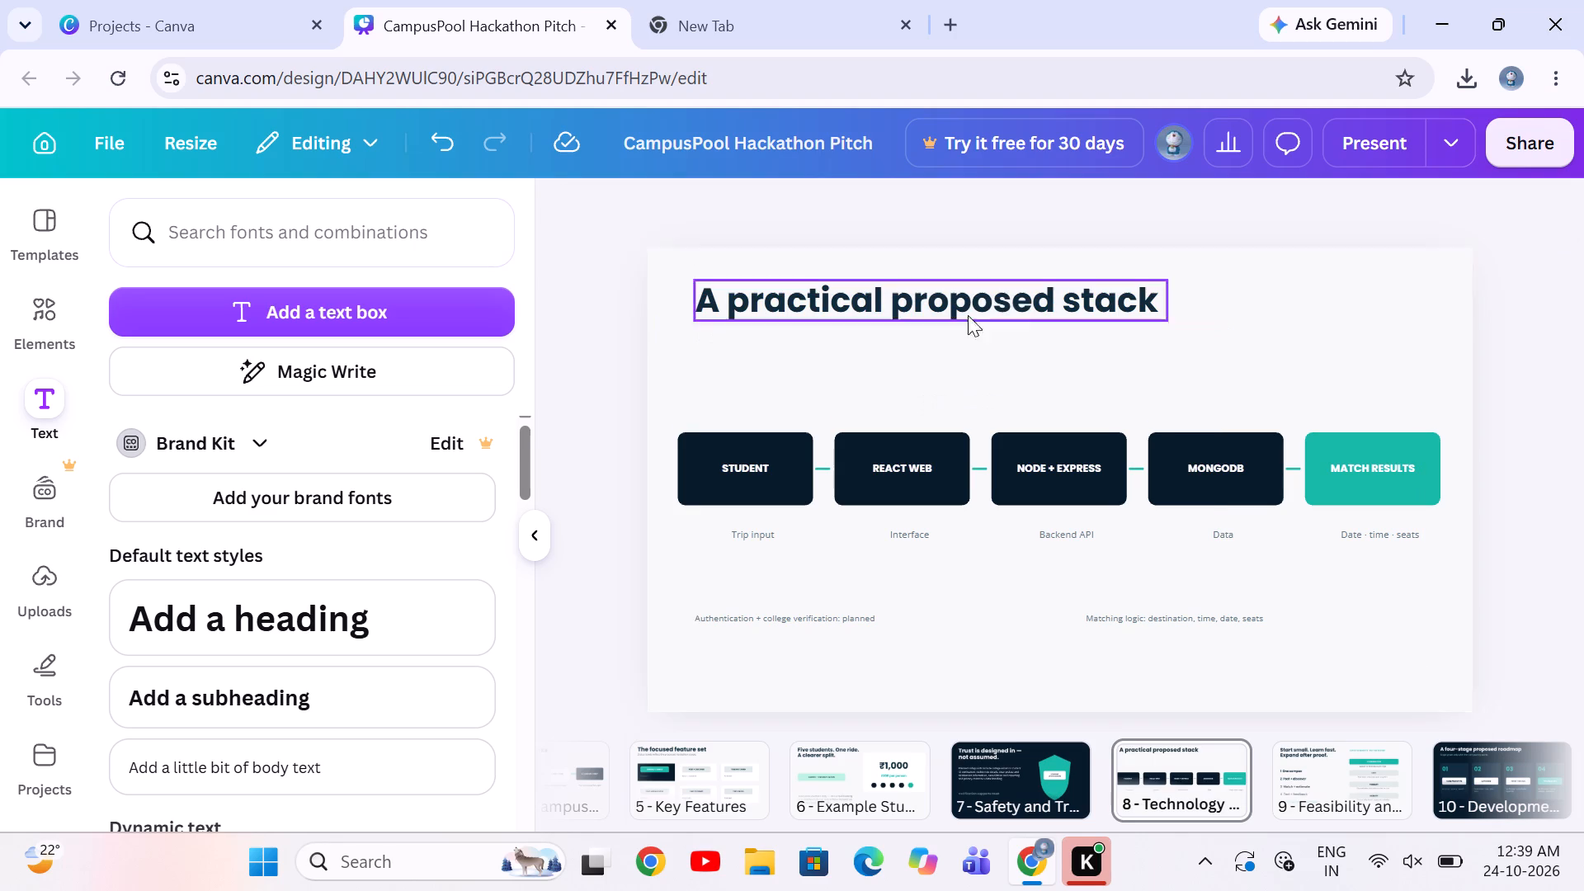
{"action": "left_click", "coordinate": [1243, 336]}
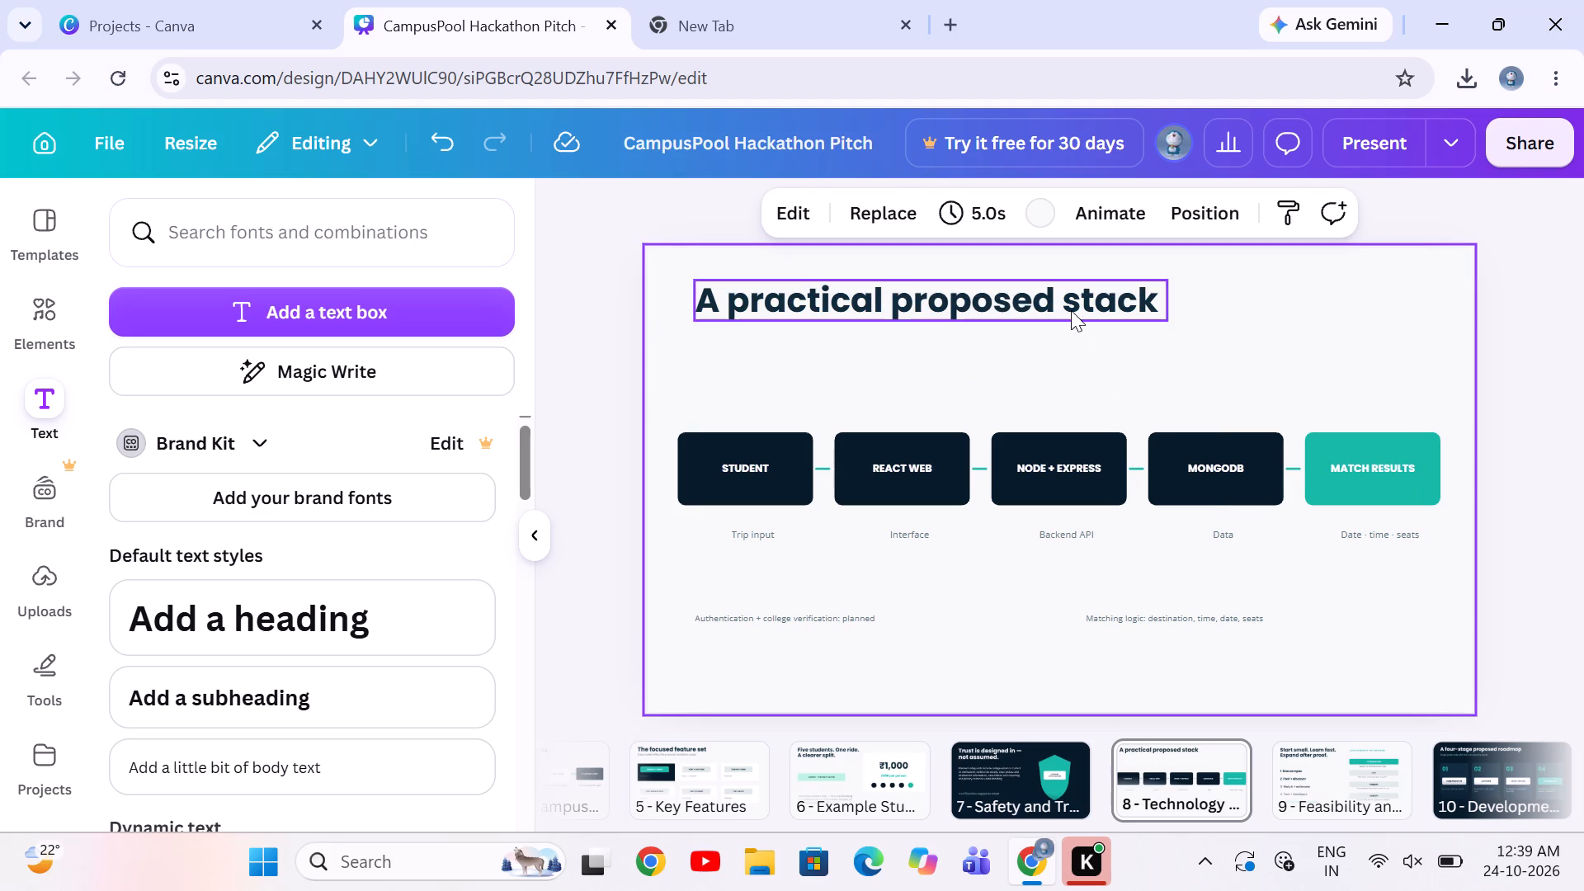
Enlarge the heading "A practical proposed stack" on page 8 until it spans roughly 70 percent of the slide's width.
{"action": "left_click", "coordinate": [1071, 310]}
{"action": "left_click_drag", "start_coordinate": [1168, 325], "coordinate": [1255, 369]}
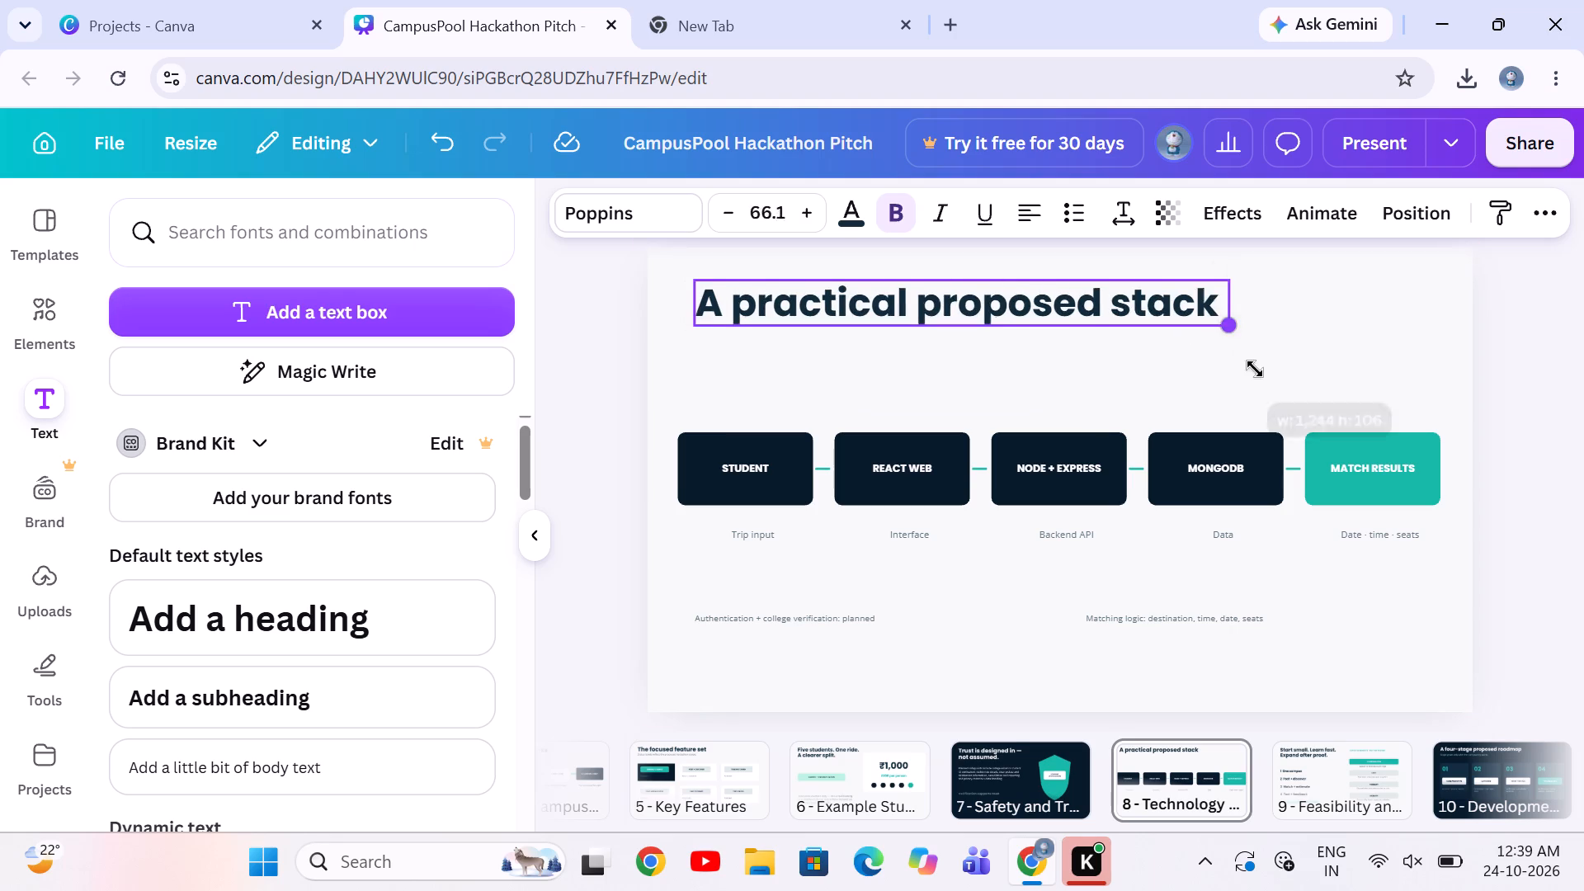
{"action": "left_click_drag", "start_coordinate": [1255, 369], "coordinate": [1276, 377]}
{"action": "left_click", "coordinate": [1392, 384]}
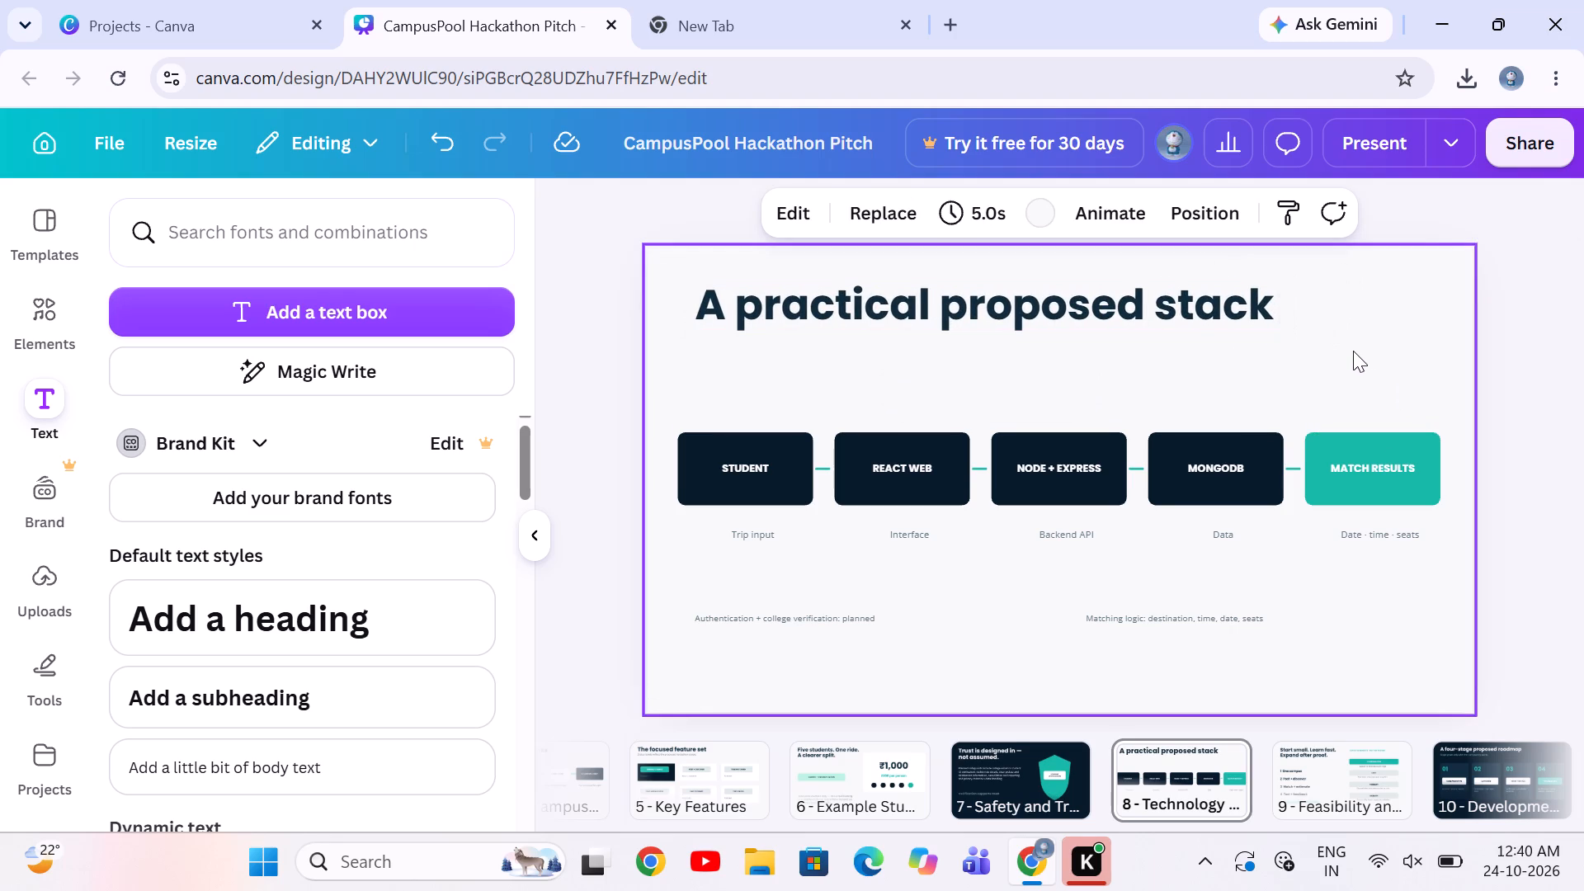
Delete the placeholder line "TEAM NAMES · COLLEGE NAME · CONTACT INFO" from page 11, the Thank You slide.
{"action": "scroll", "coordinate": [1237, 790], "scroll_direction": "left", "scroll_amount": 7}
{"action": "left_click", "coordinate": [1343, 795]}
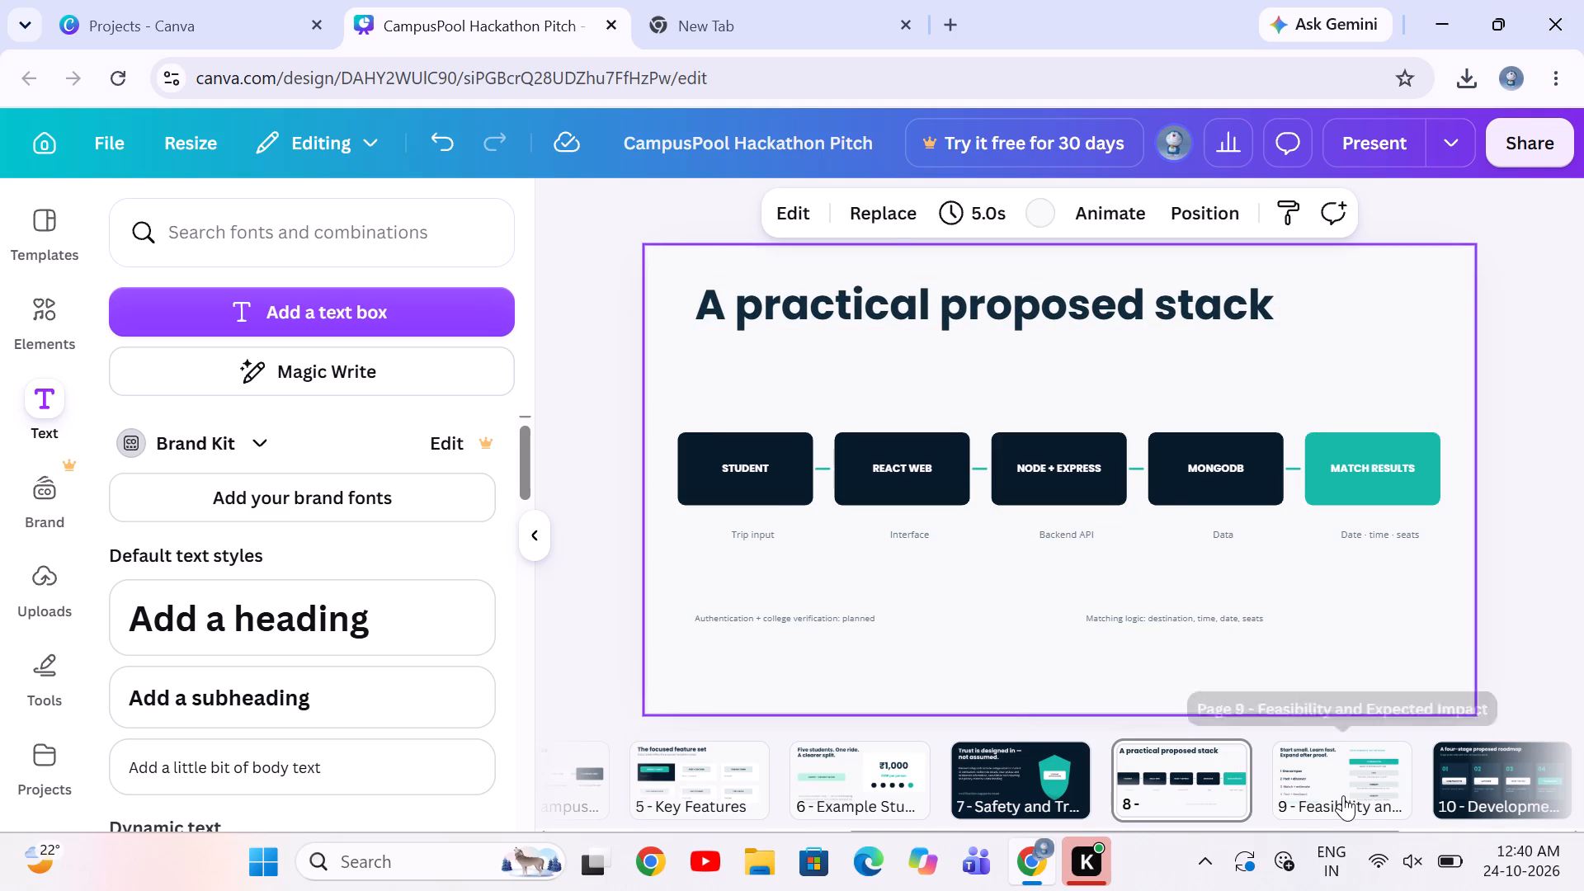
{"action": "left_click", "coordinate": [1495, 787]}
{"action": "scroll", "coordinate": [1495, 787], "scroll_direction": "left", "scroll_amount": 4}
{"action": "left_click", "coordinate": [1315, 802]}
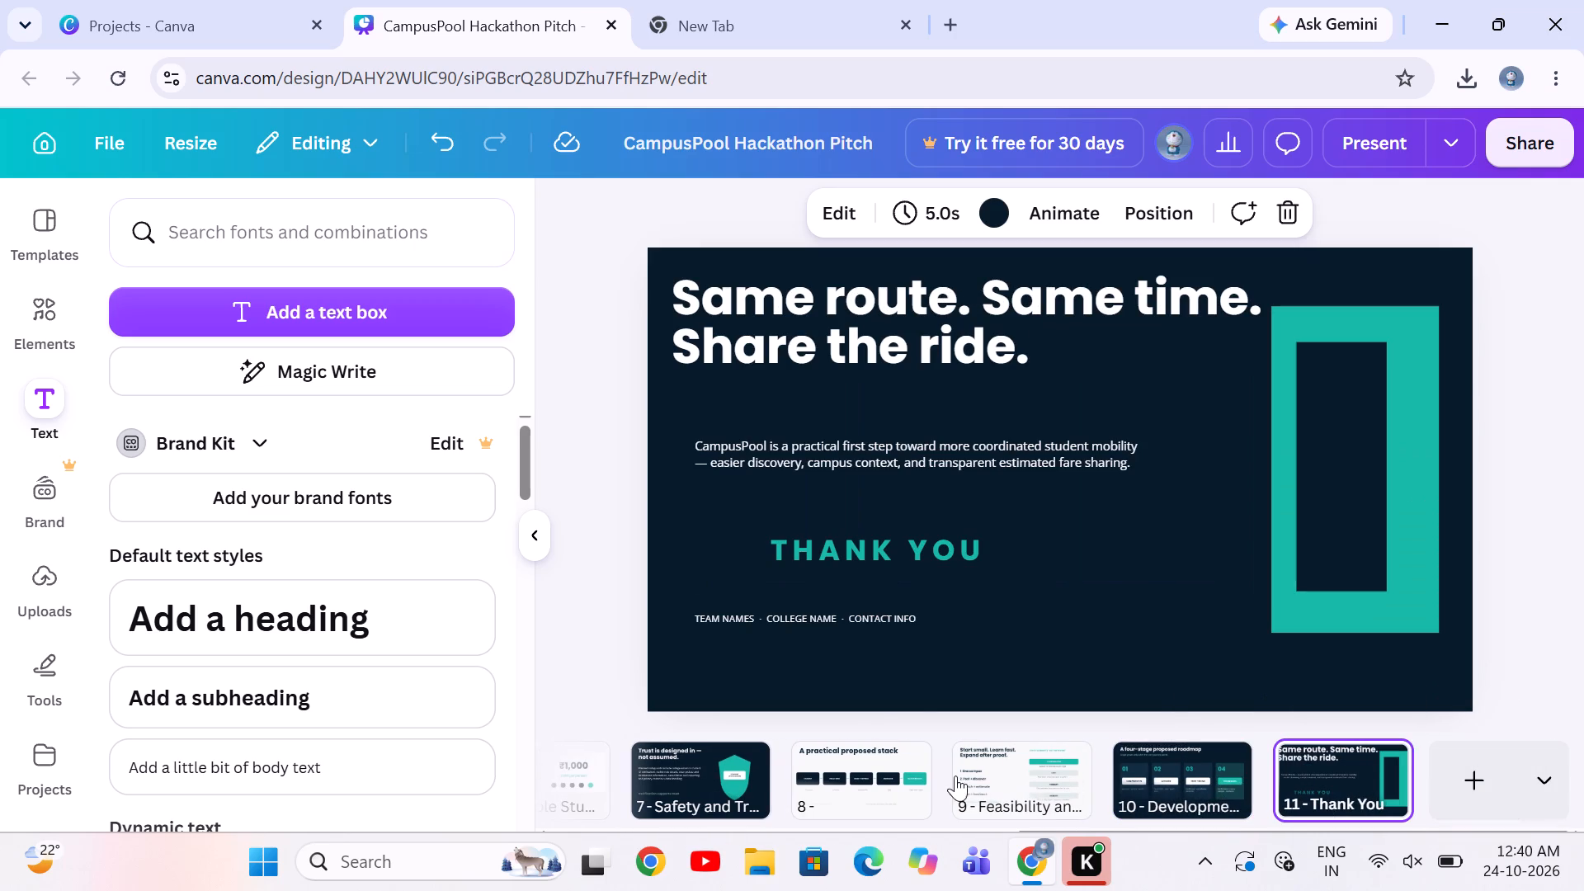
{"action": "left_click", "coordinate": [824, 610]}
{"action": "left_click", "coordinate": [806, 619]}
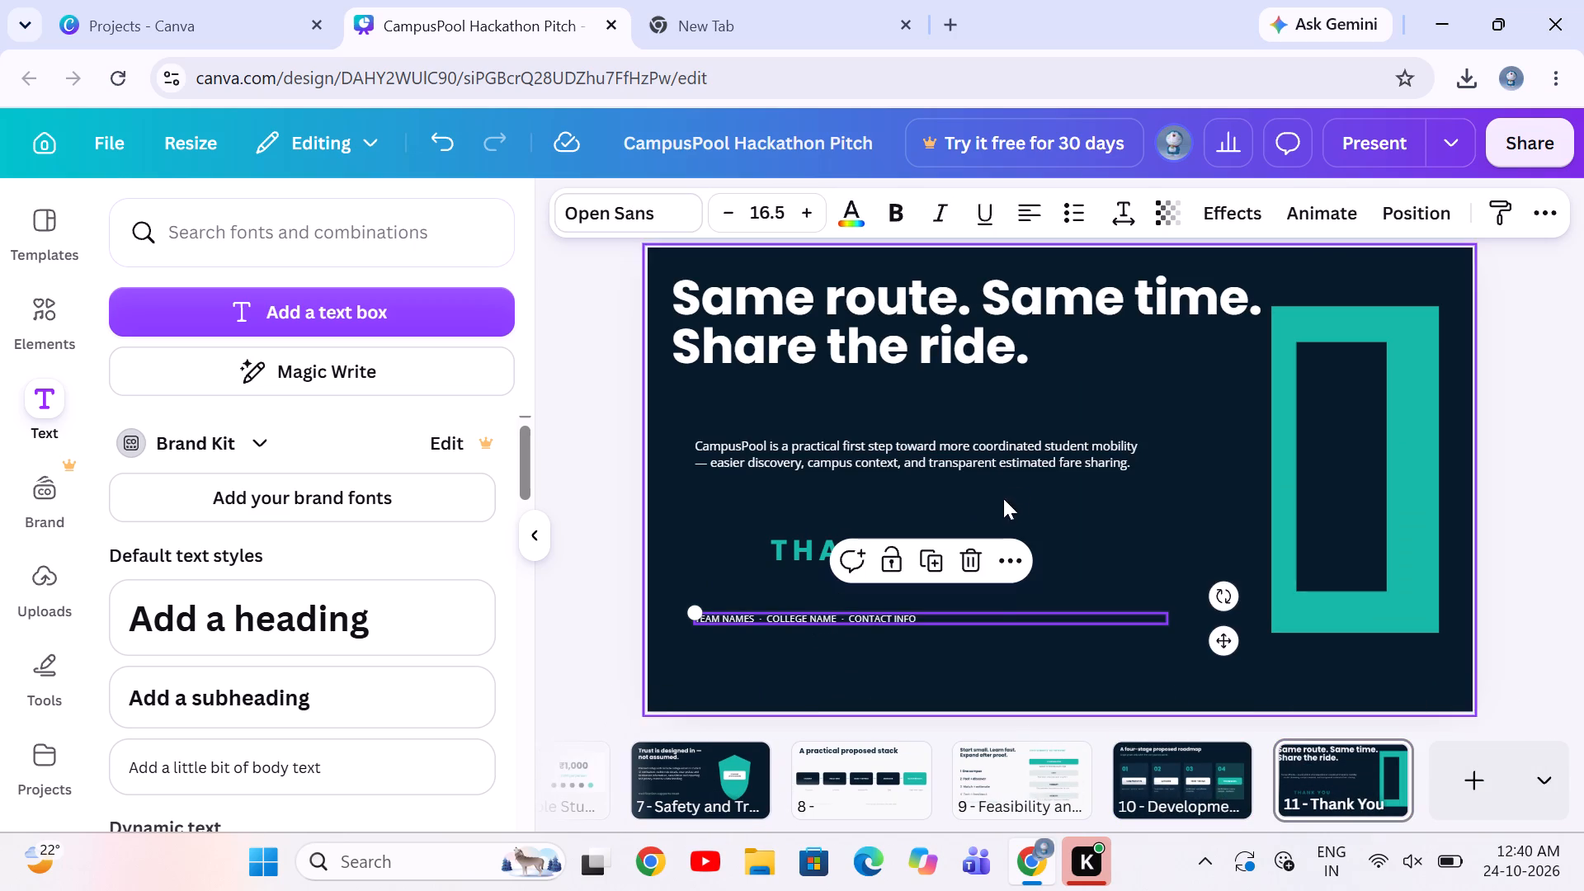
{"action": "left_click", "coordinate": [960, 565]}
{"action": "left_click", "coordinate": [1042, 633]}
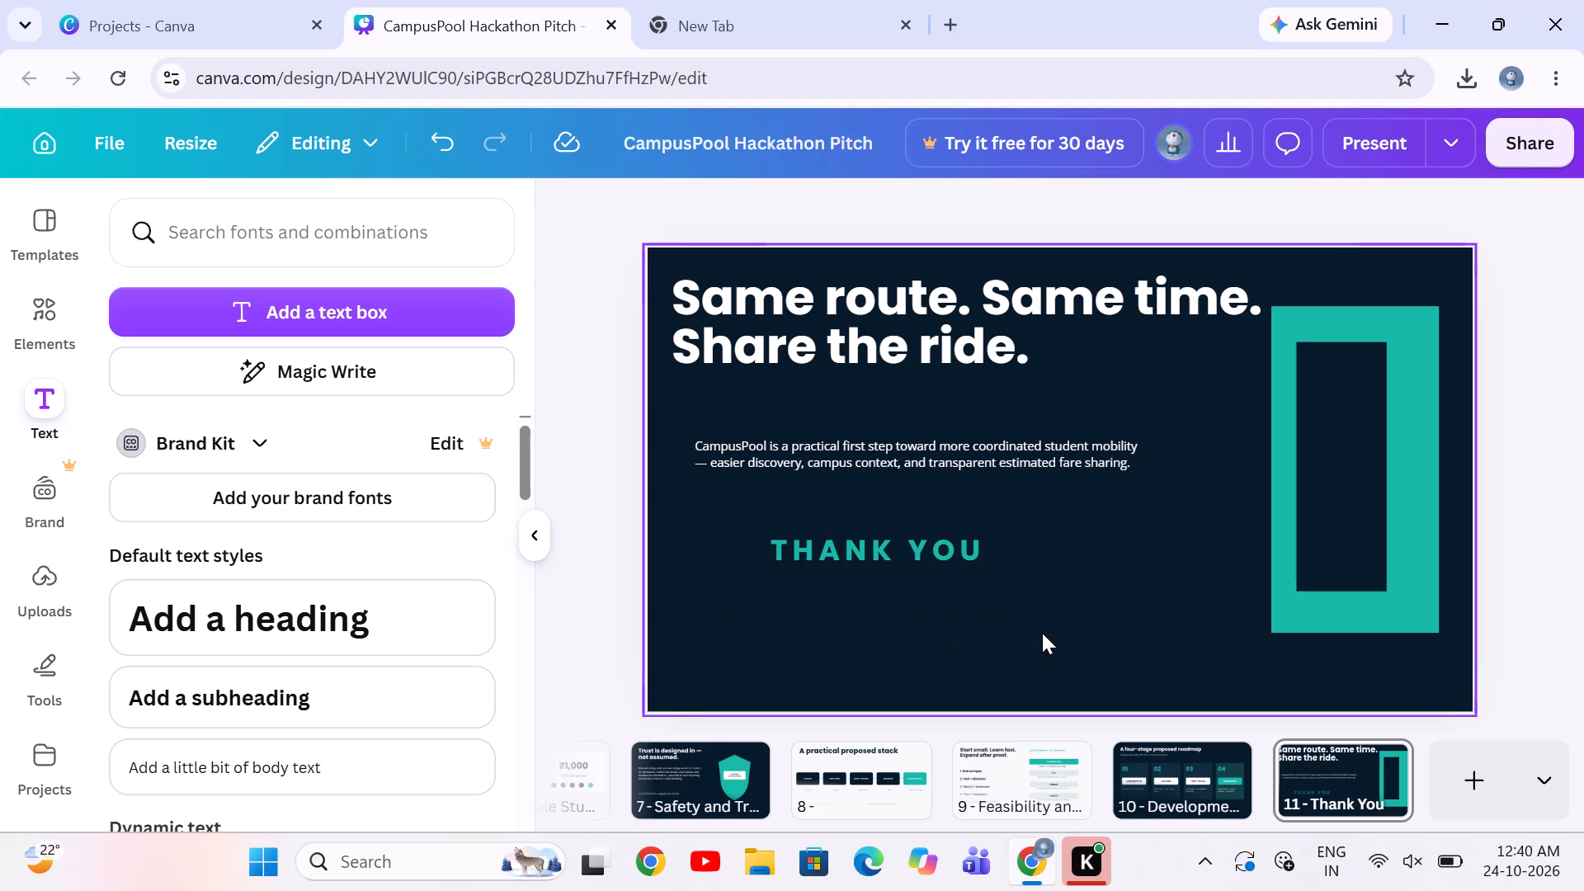
Return to the CampusPool title slide on page 1 and save the design.
{"action": "scroll", "coordinate": [728, 808], "scroll_direction": "right", "scroll_amount": 13}
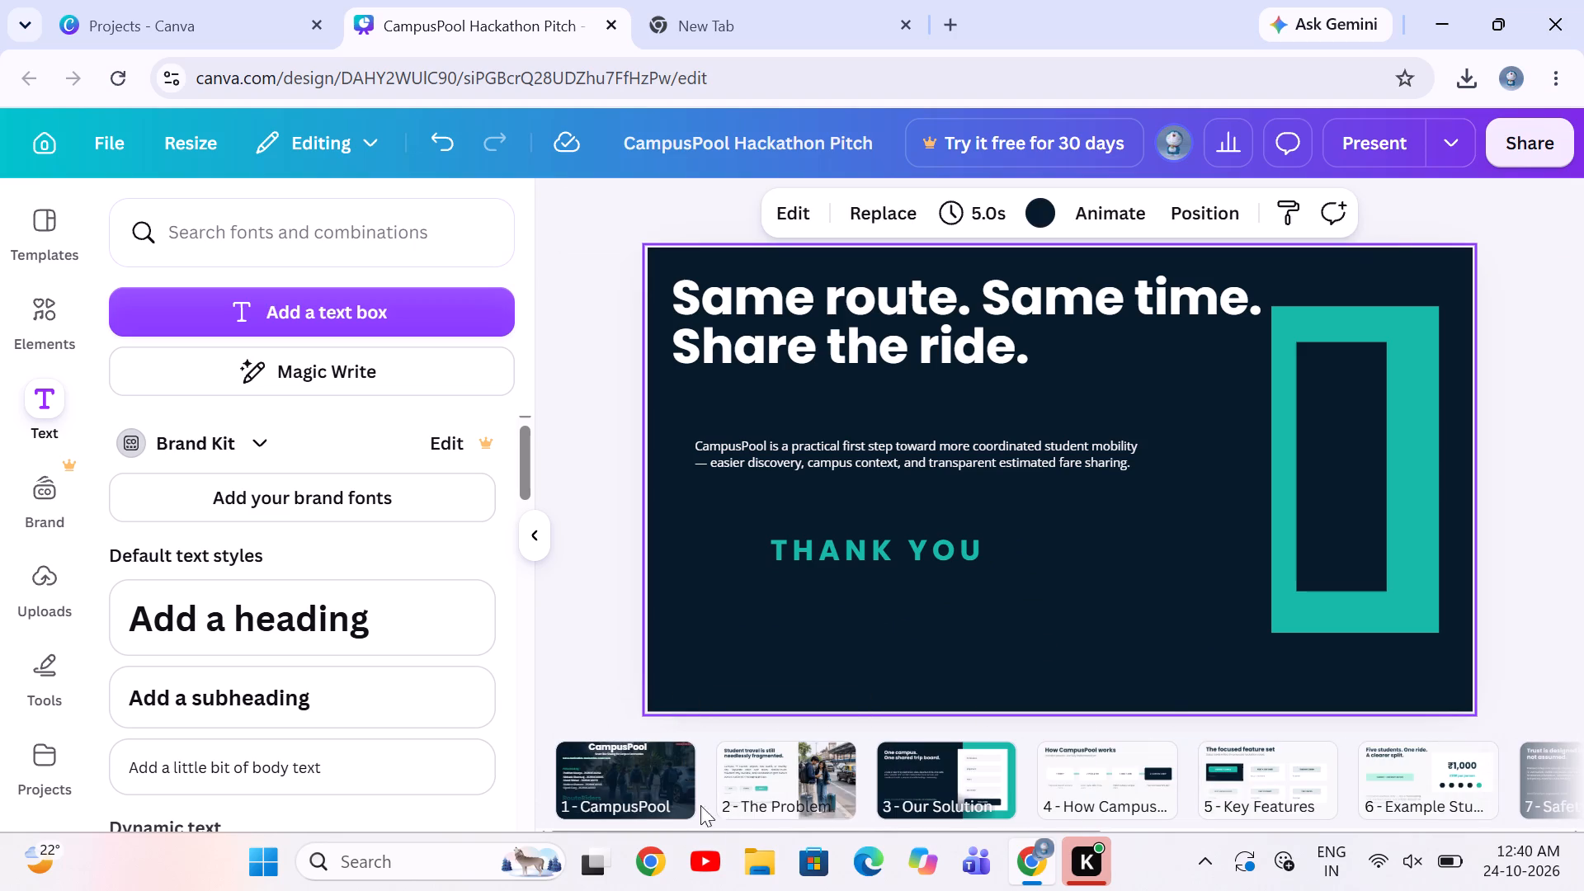
{"action": "left_click", "coordinate": [639, 790]}
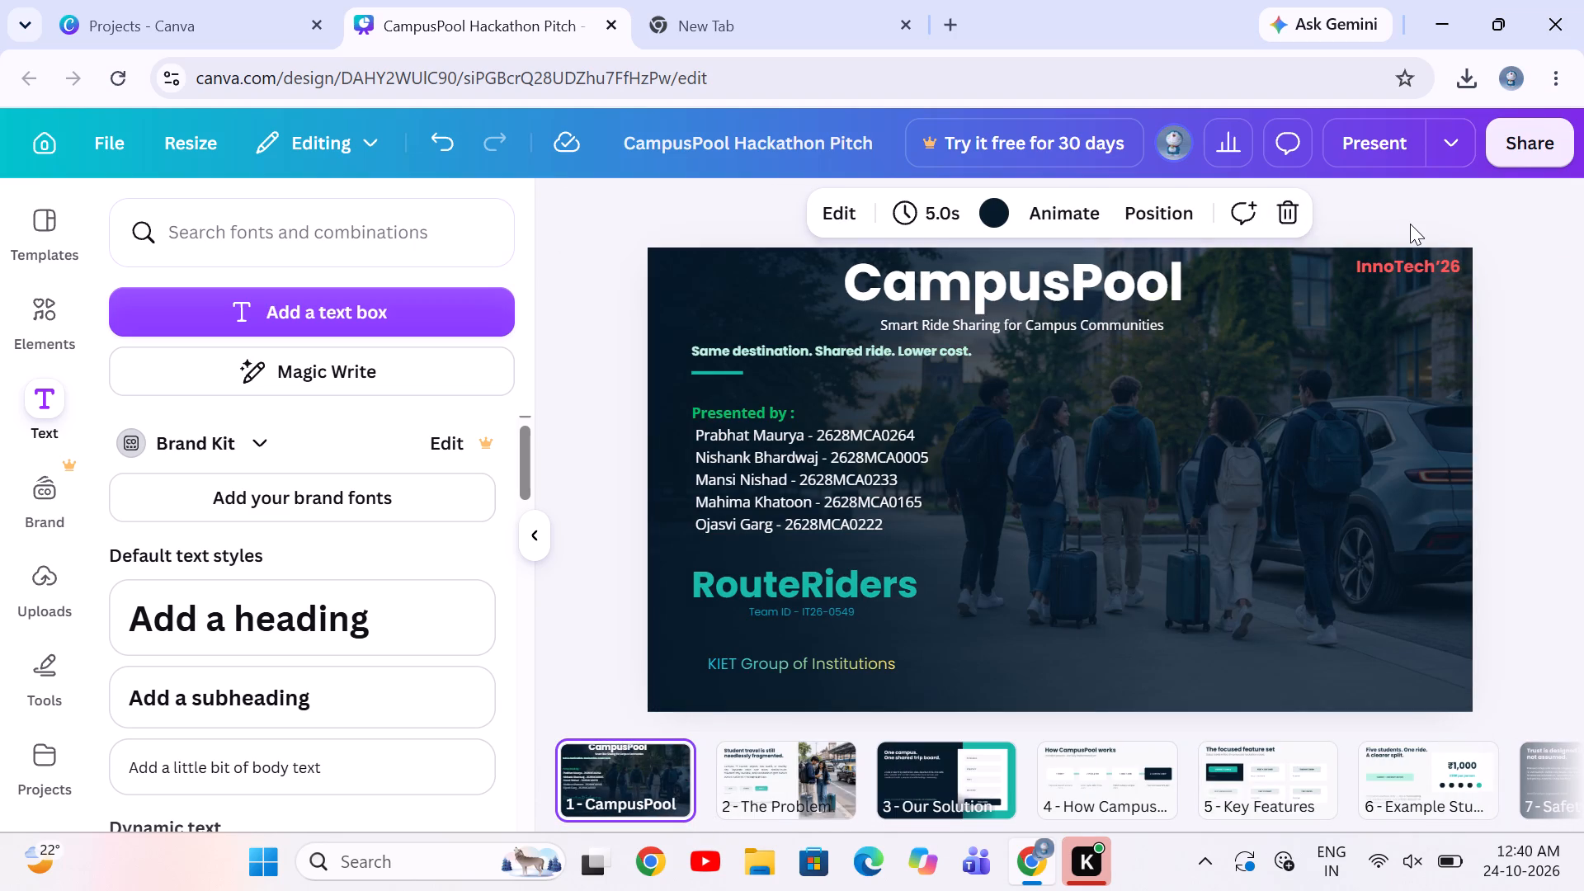
{"action": "key", "text": "ctrl+s"}
{"action": "left_click", "coordinate": [1386, 200]}
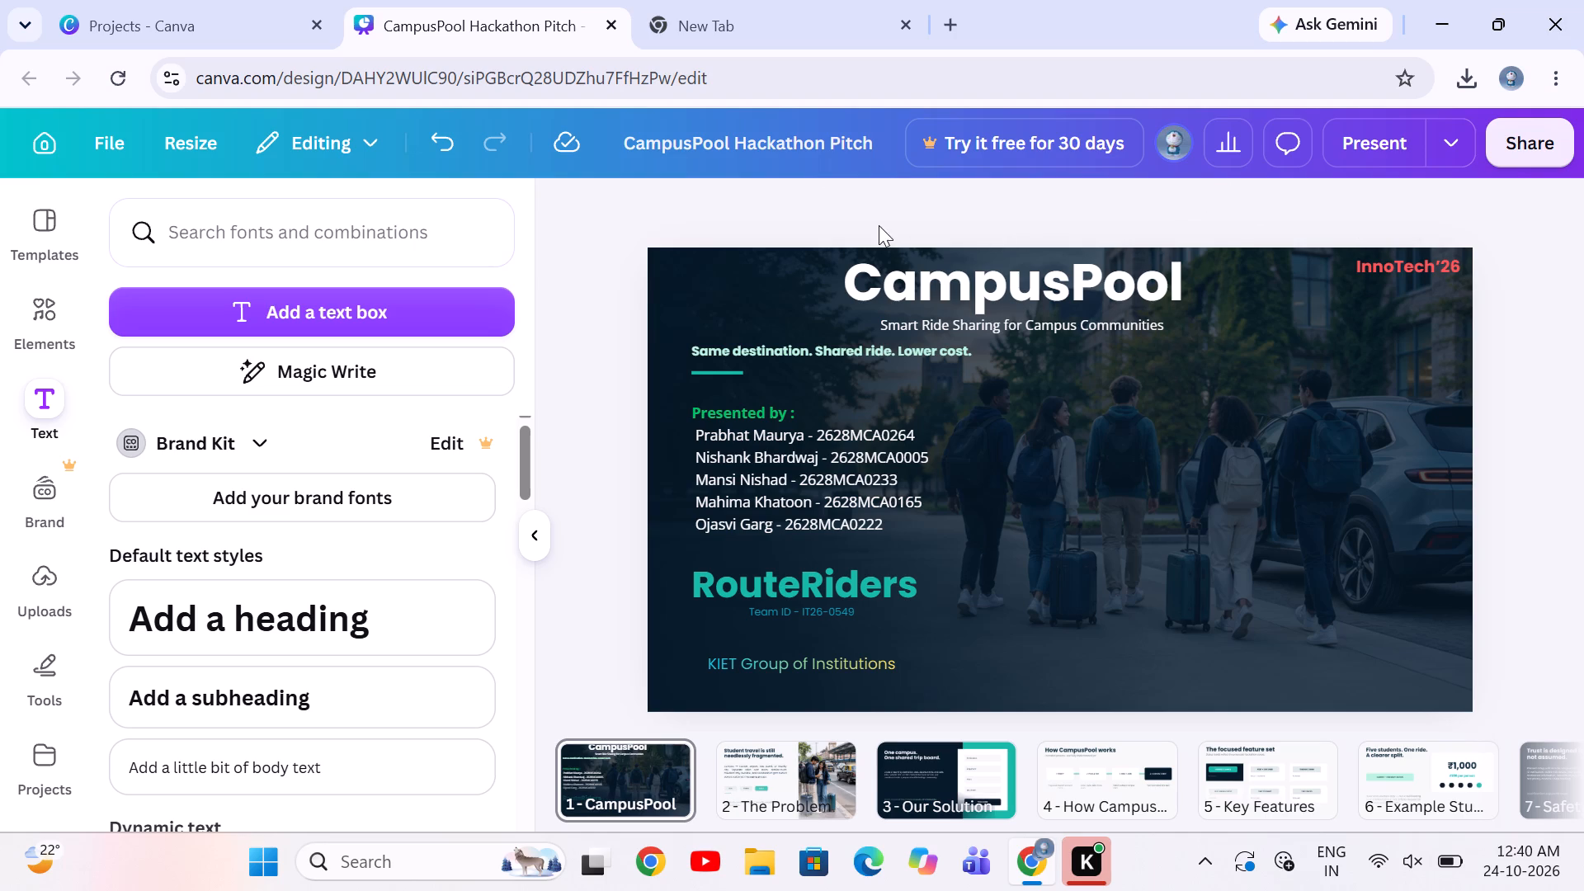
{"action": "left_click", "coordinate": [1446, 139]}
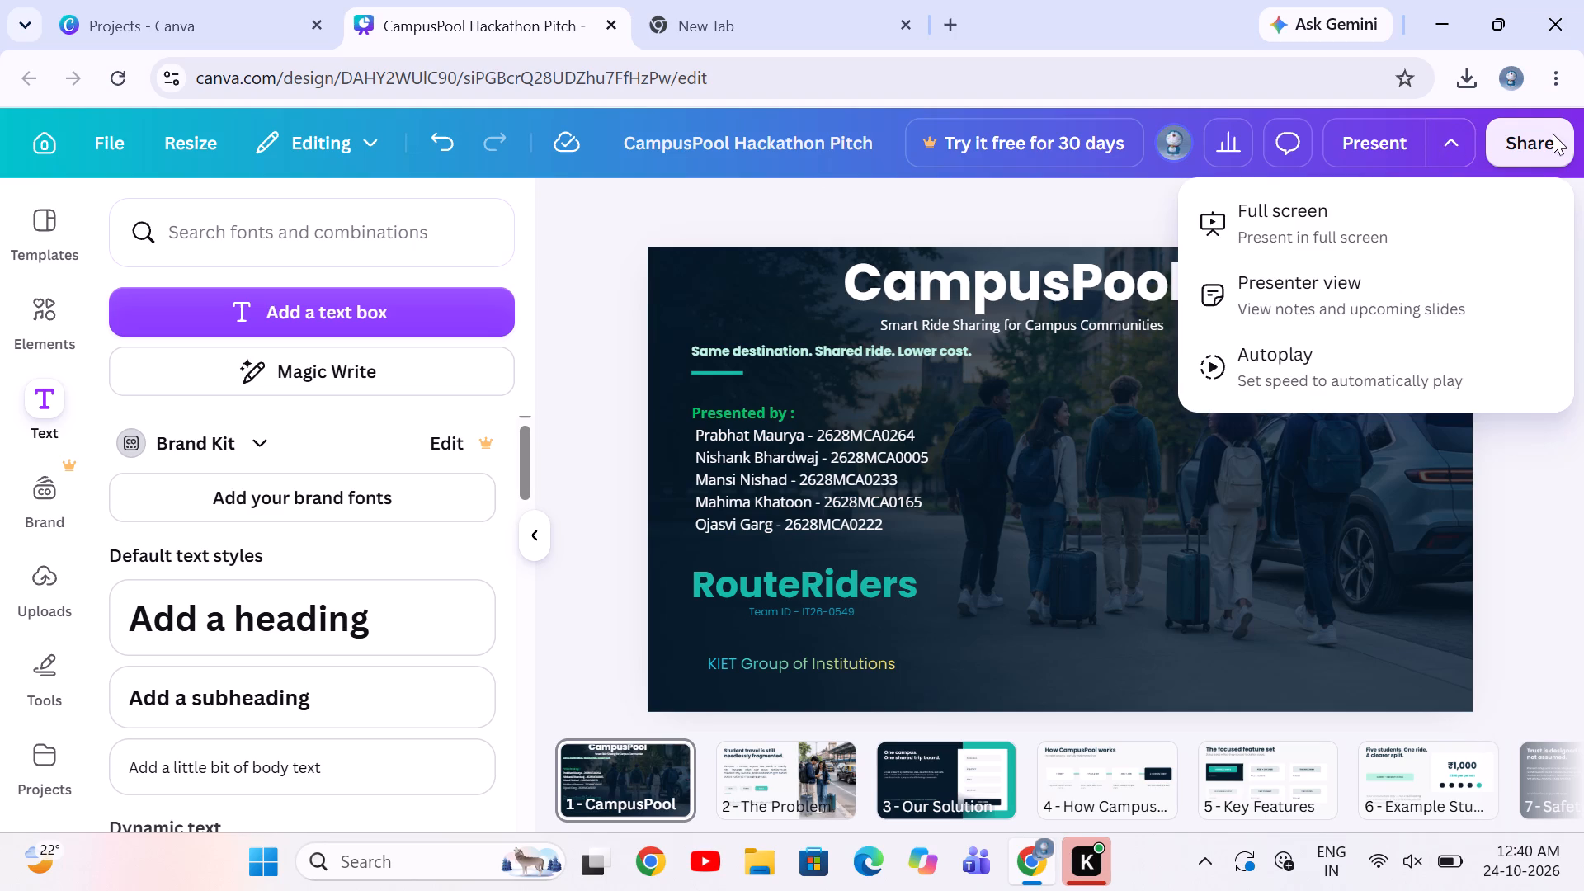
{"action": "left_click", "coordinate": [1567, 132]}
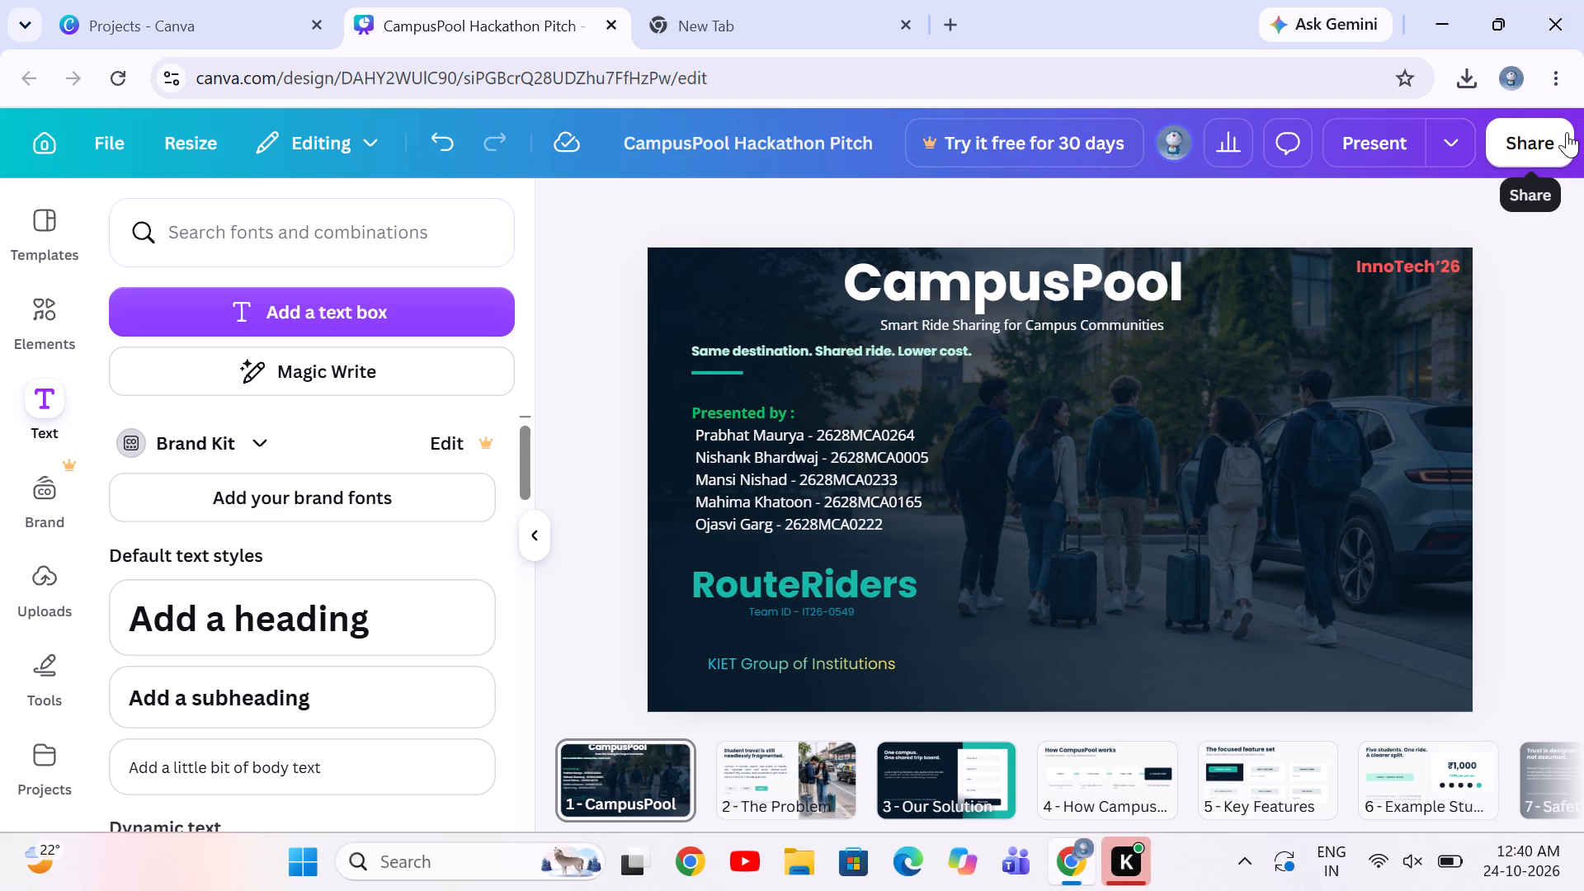
Search Google in a new browser tab for "kiet group of institutions logo".
{"action": "left_click", "coordinate": [943, 26]}
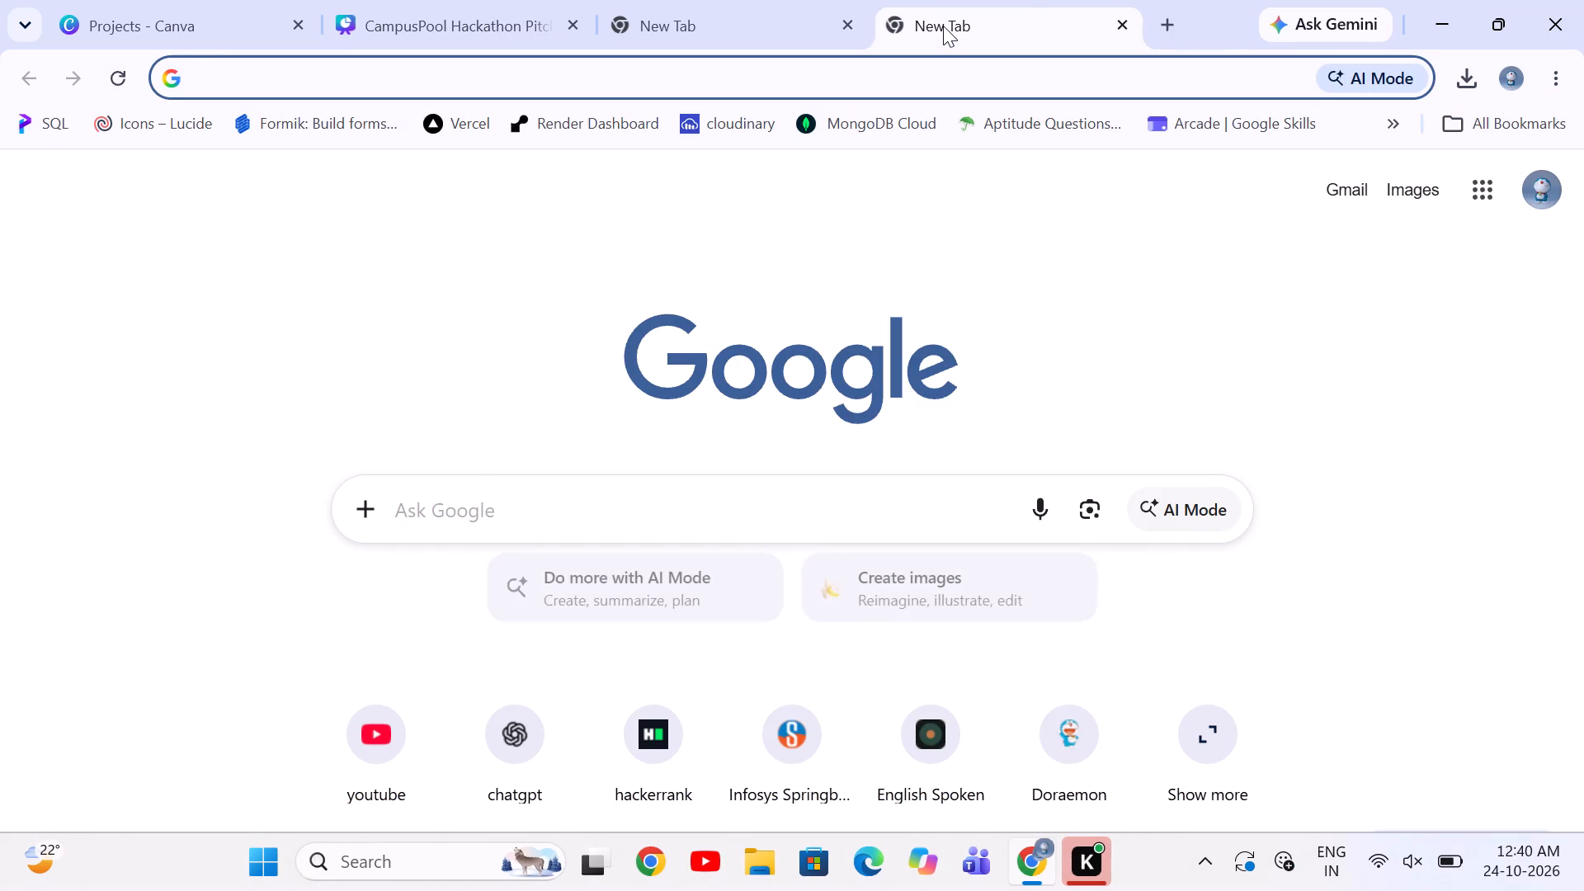
{"action": "type", "text": "kiet"}
{"action": "key", "text": "space"}
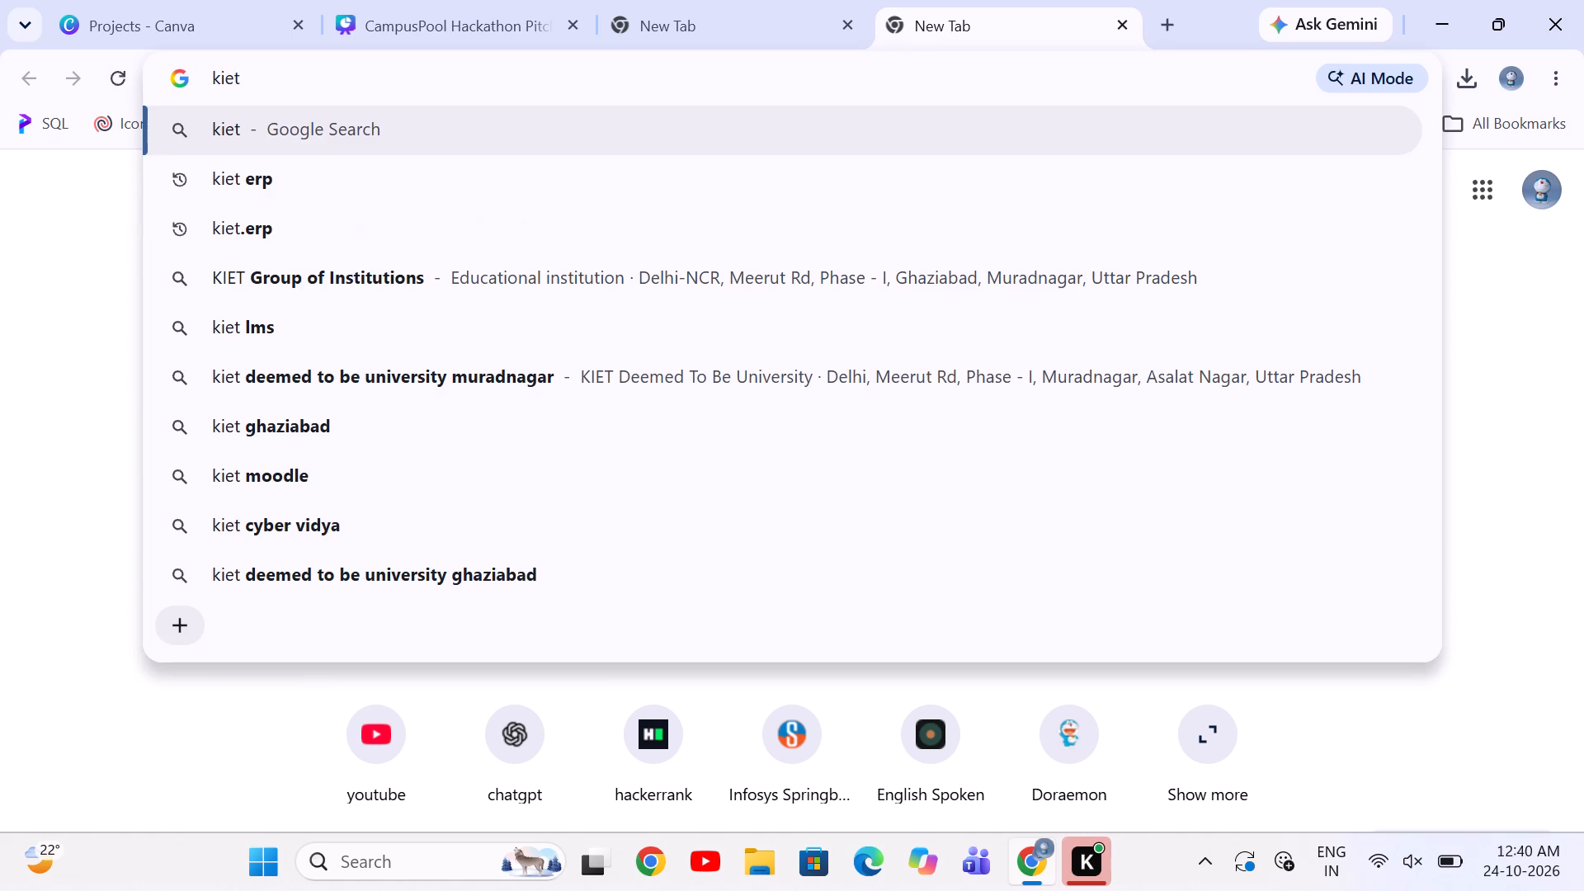
{"action": "key", "text": "Down"}
{"action": "key", "text": "Down"}
{"action": "key", "text": "Down"}
{"action": "key", "text": "space"}
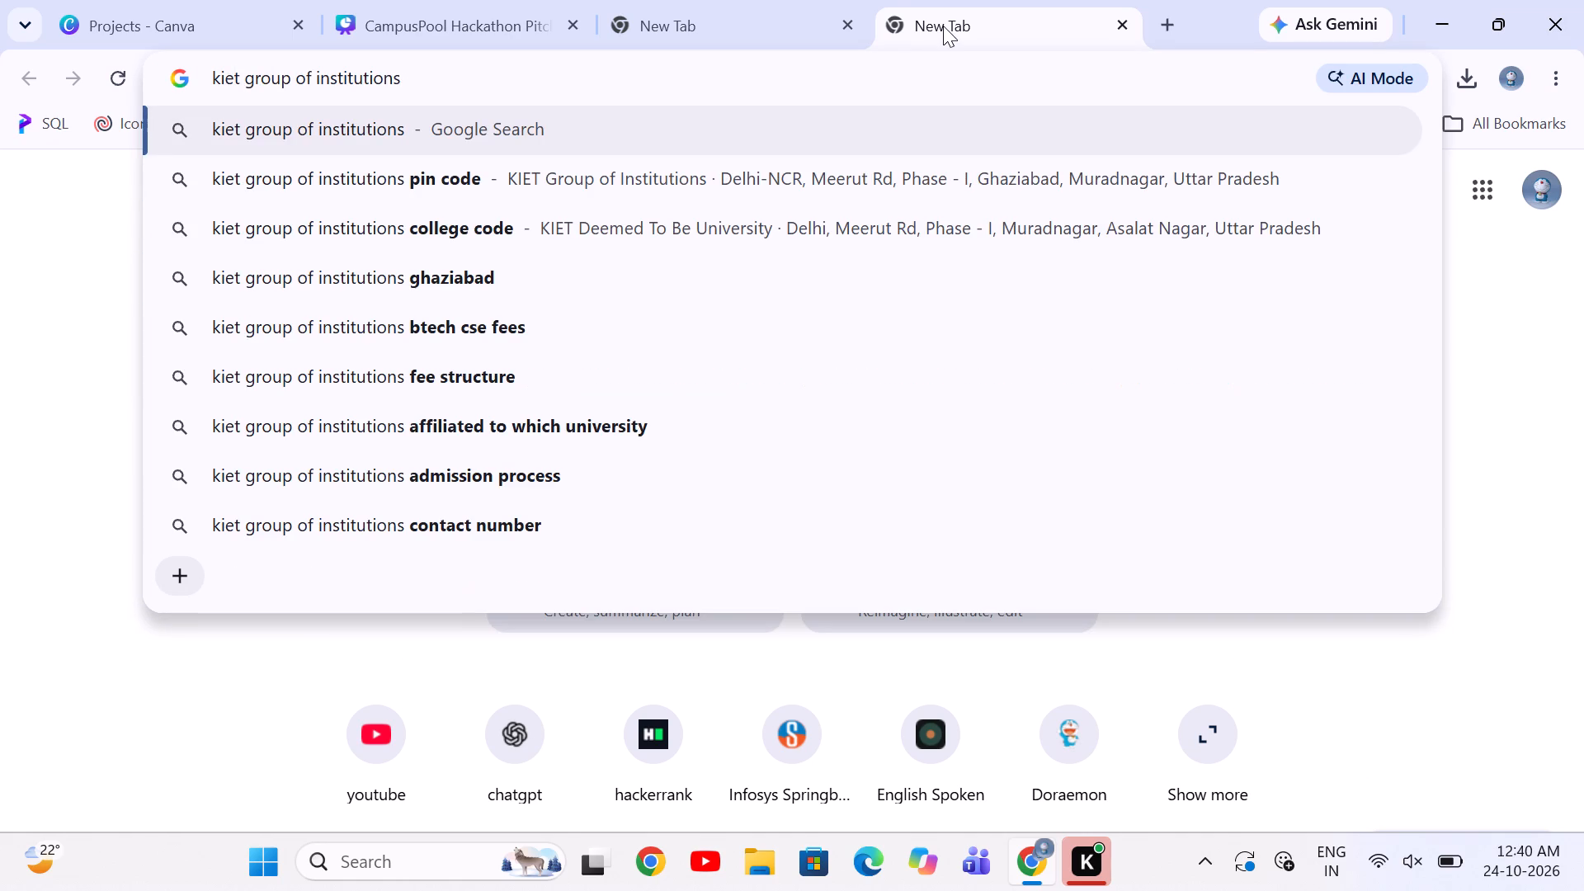
{"action": "type", "text": "logo"}
{"action": "key", "text": "Return"}
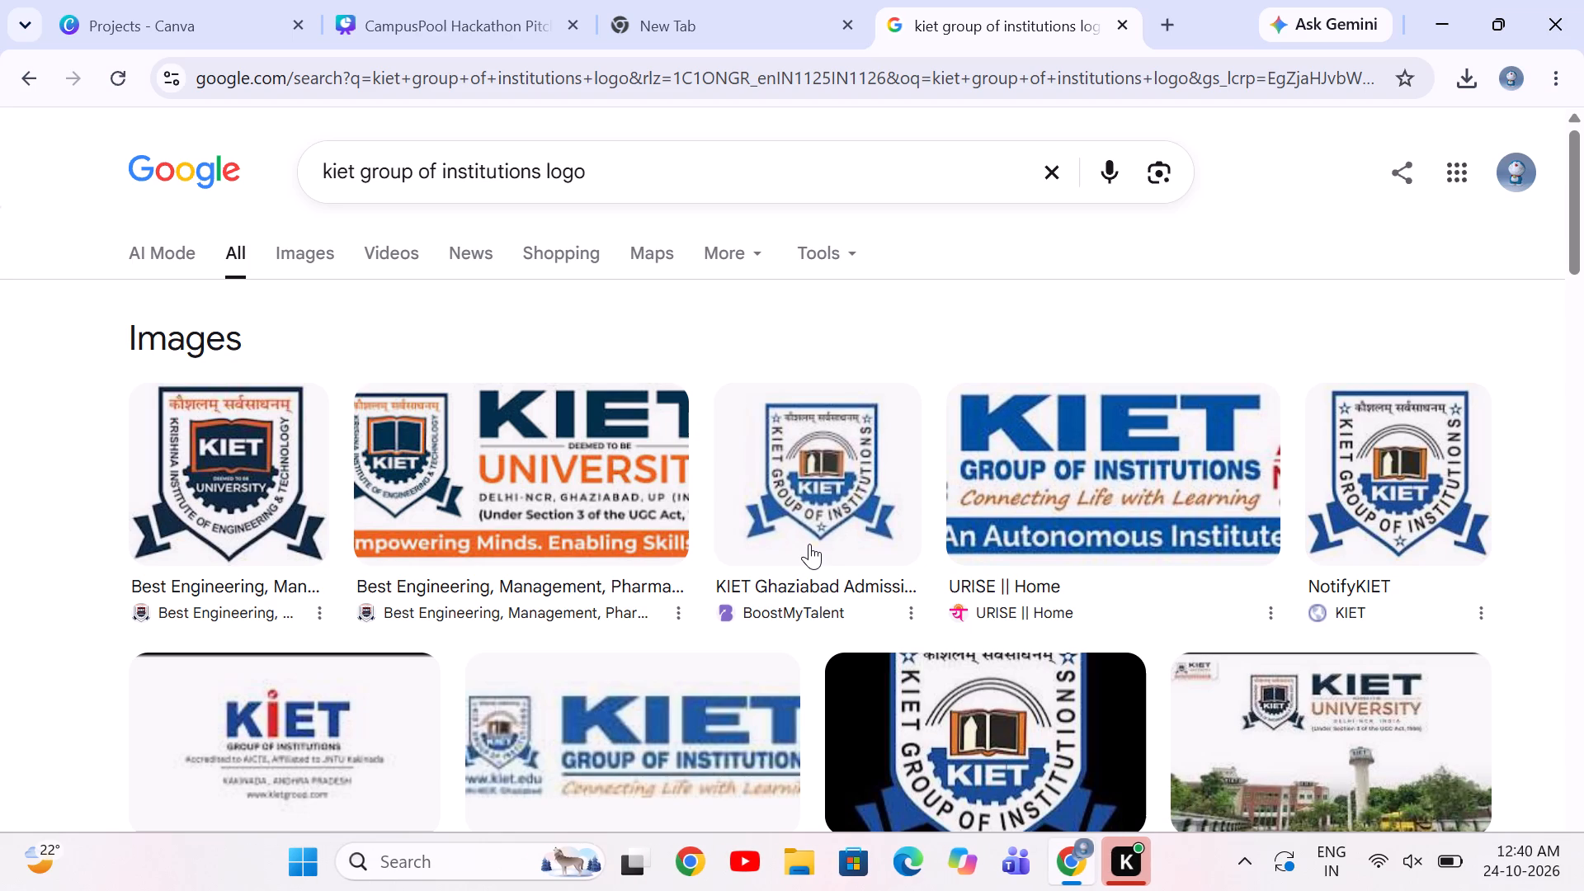
Preview the KIET University shield logo among the search results, check its source page, and return to the results.
{"action": "scroll", "coordinate": [404, 515], "scroll_direction": "down", "scroll_amount": 1}
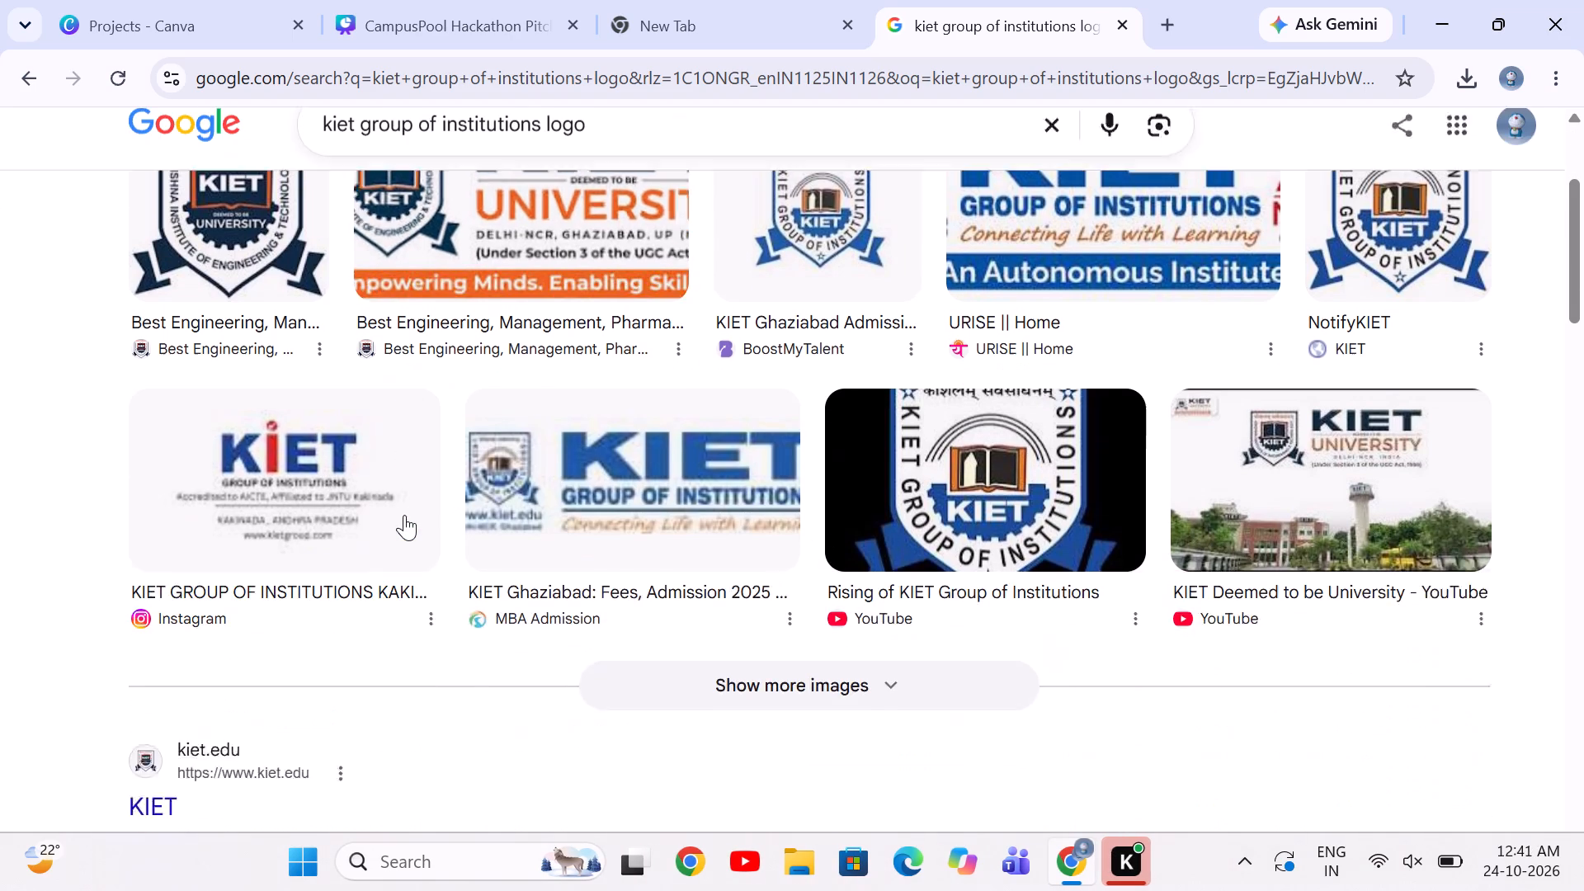
{"action": "scroll", "coordinate": [404, 515], "scroll_direction": "down", "scroll_amount": 1}
{"action": "scroll", "coordinate": [404, 515], "scroll_direction": "up", "scroll_amount": 4}
{"action": "left_click", "coordinate": [215, 516]}
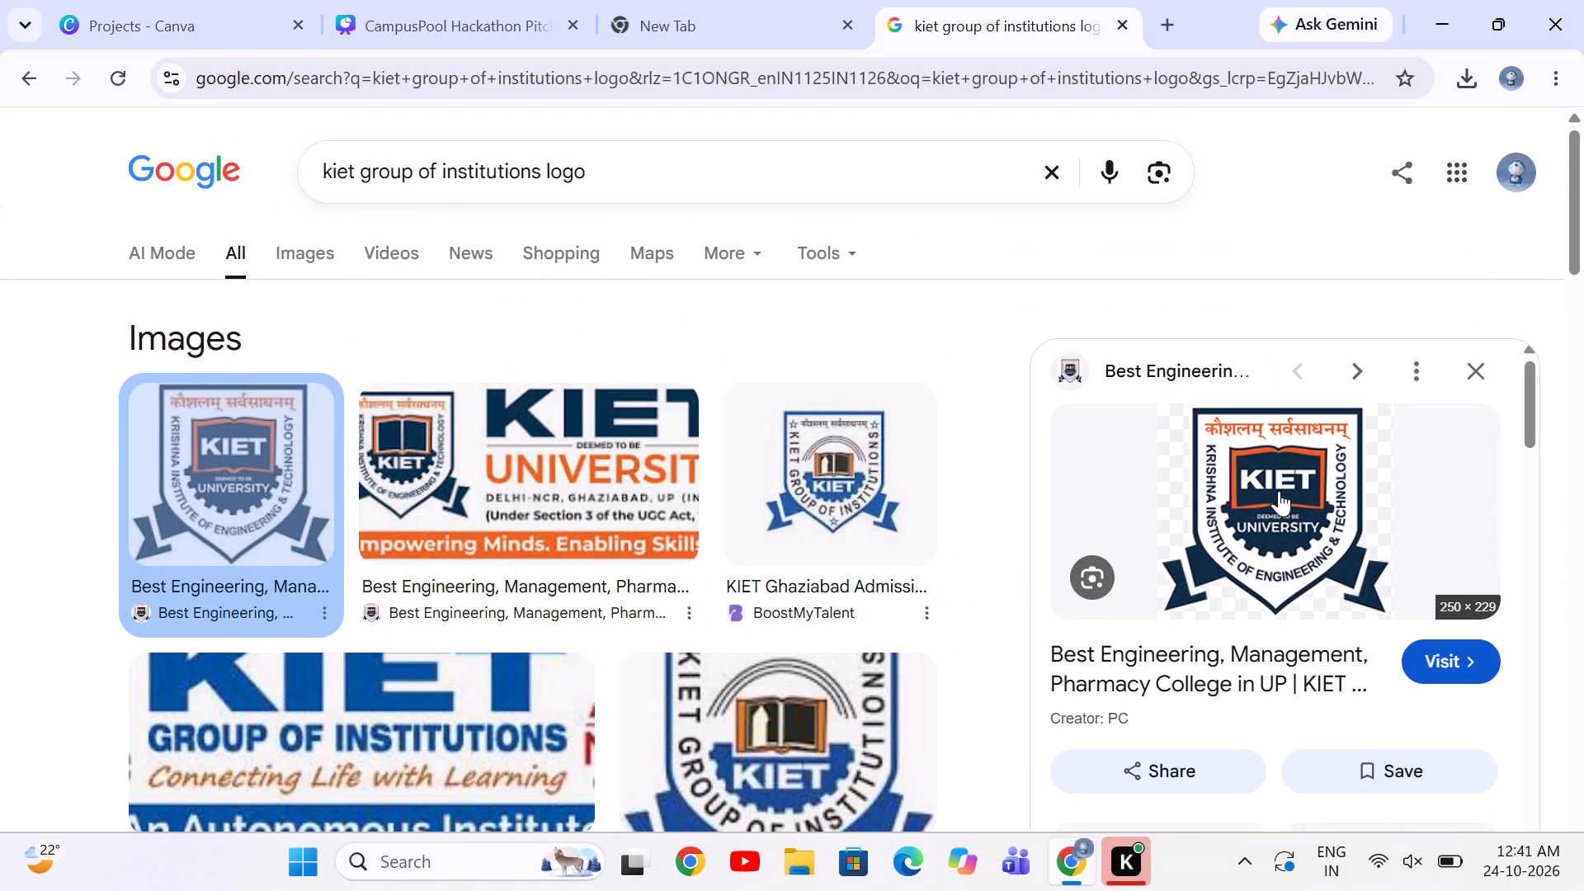
{"action": "left_click", "coordinate": [1279, 491]}
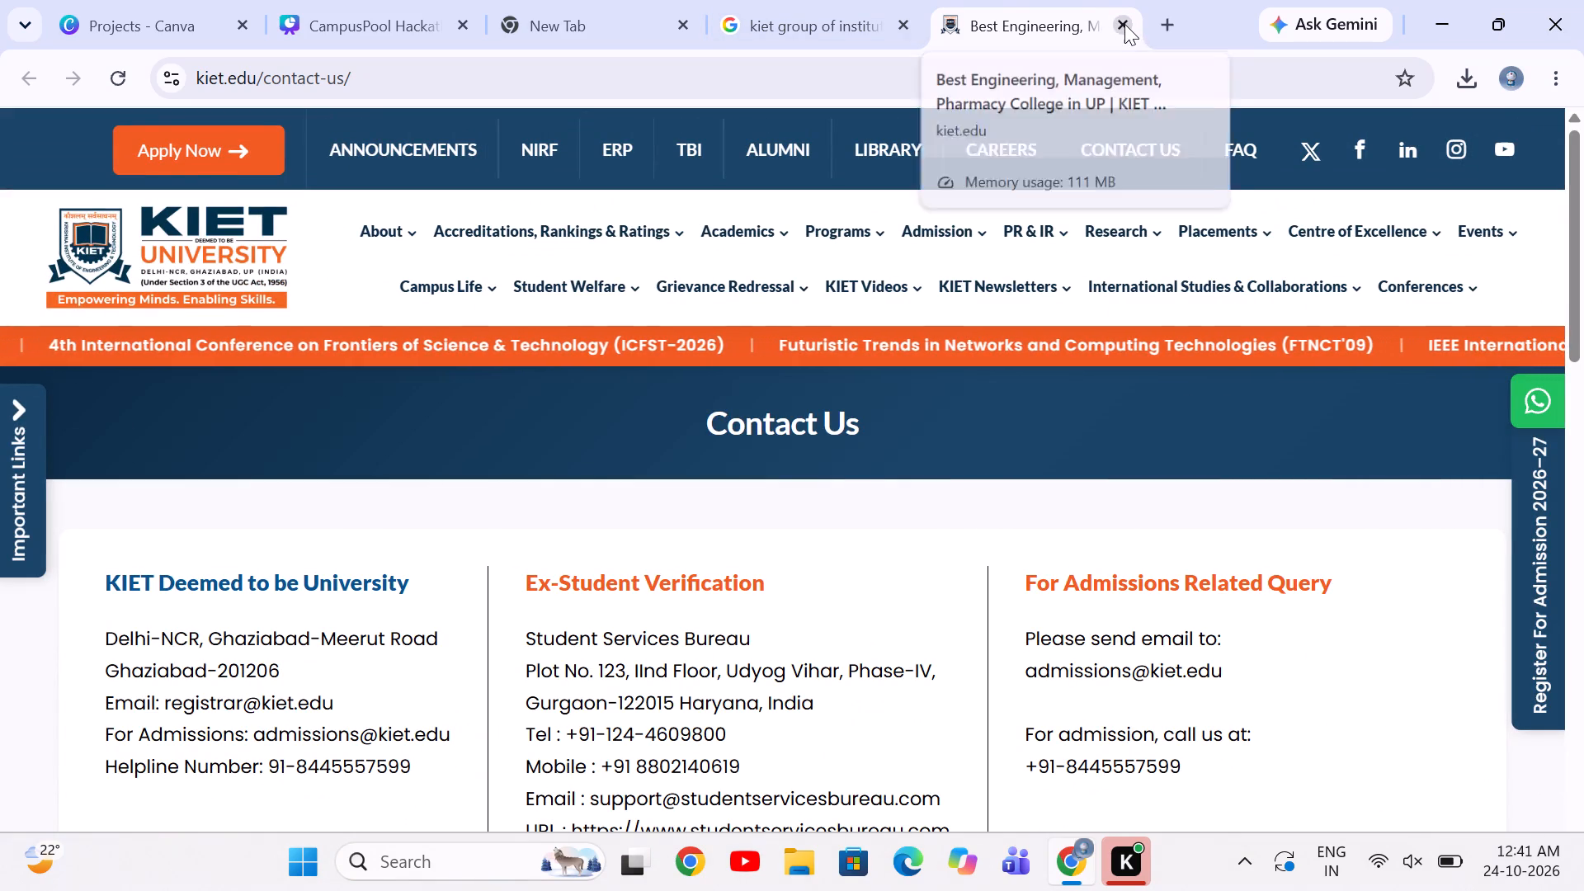
{"action": "left_click", "coordinate": [1124, 24]}
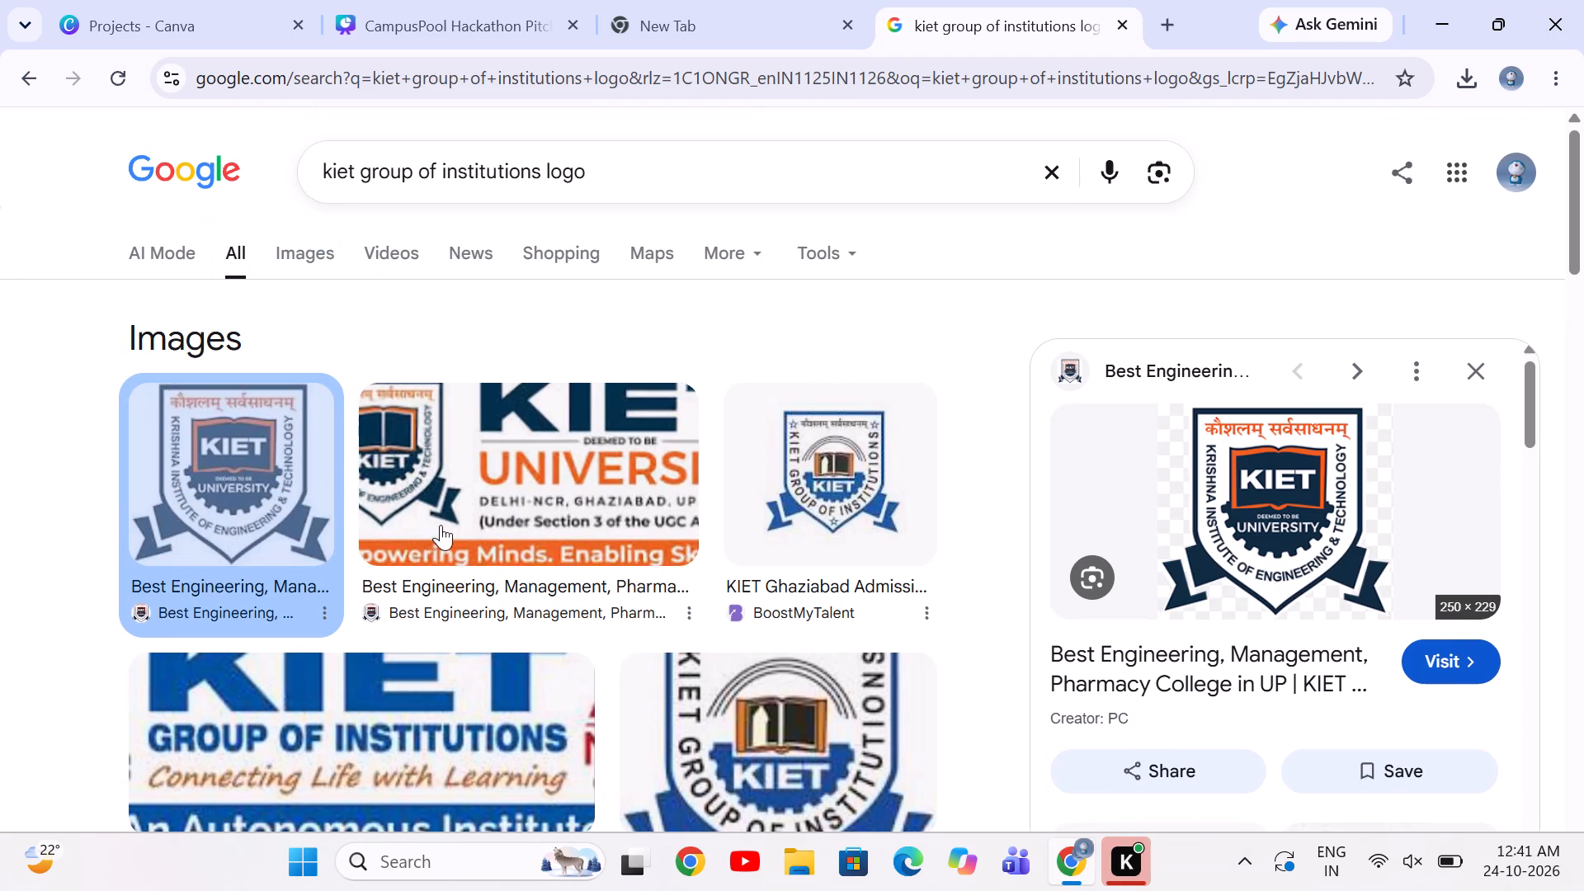
Restrict the search to images and examine the KIET logo variants for a suitable one.
{"action": "left_click", "coordinate": [292, 247]}
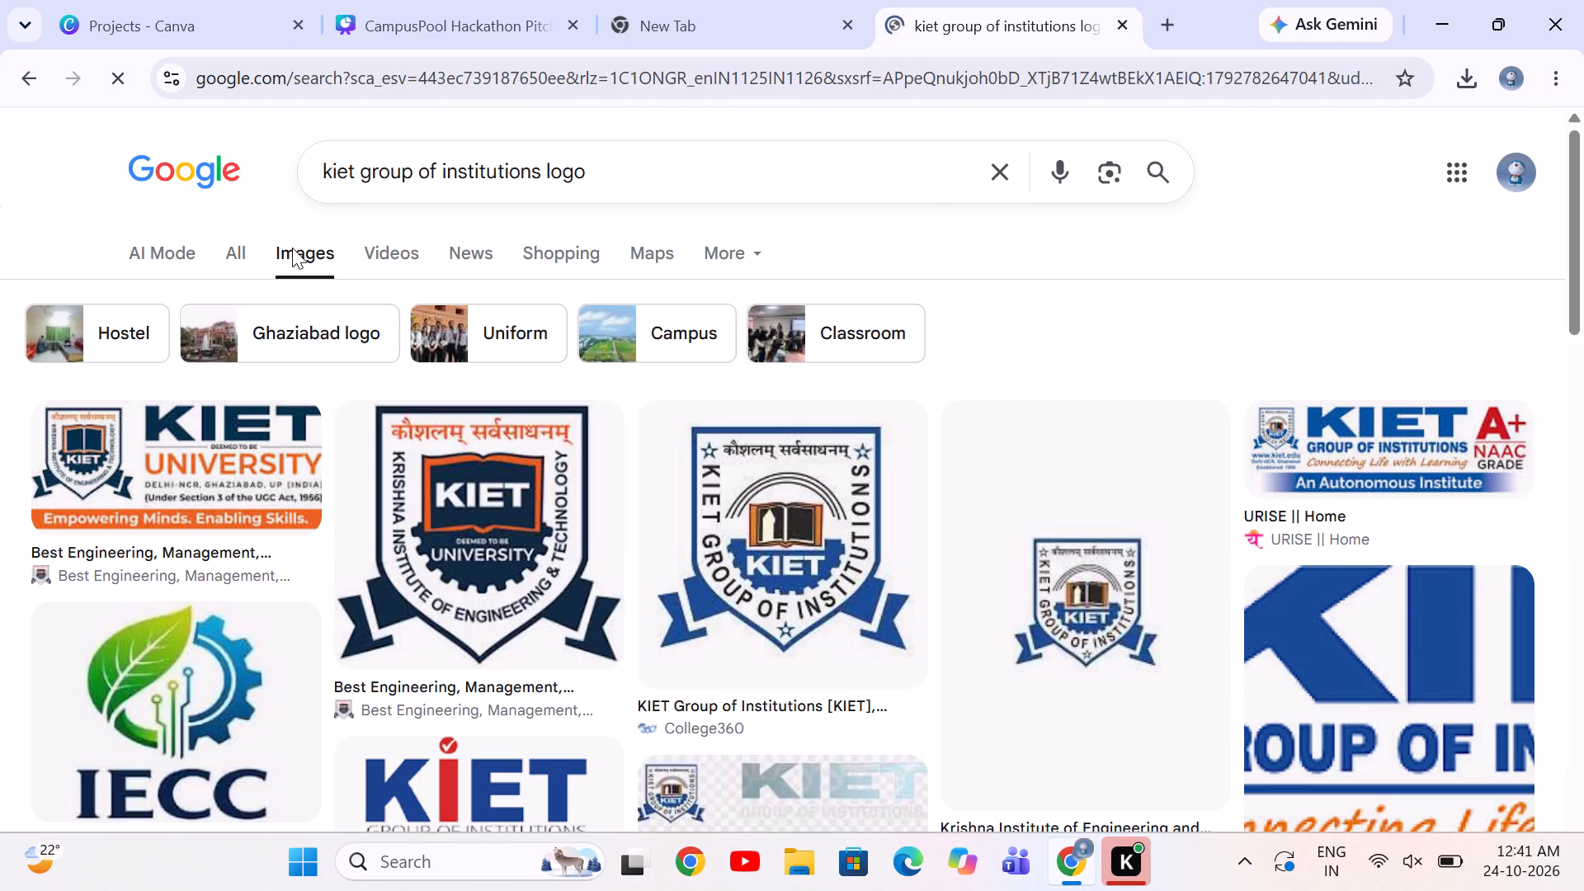
{"action": "scroll", "coordinate": [483, 460], "scroll_direction": "down", "scroll_amount": 1}
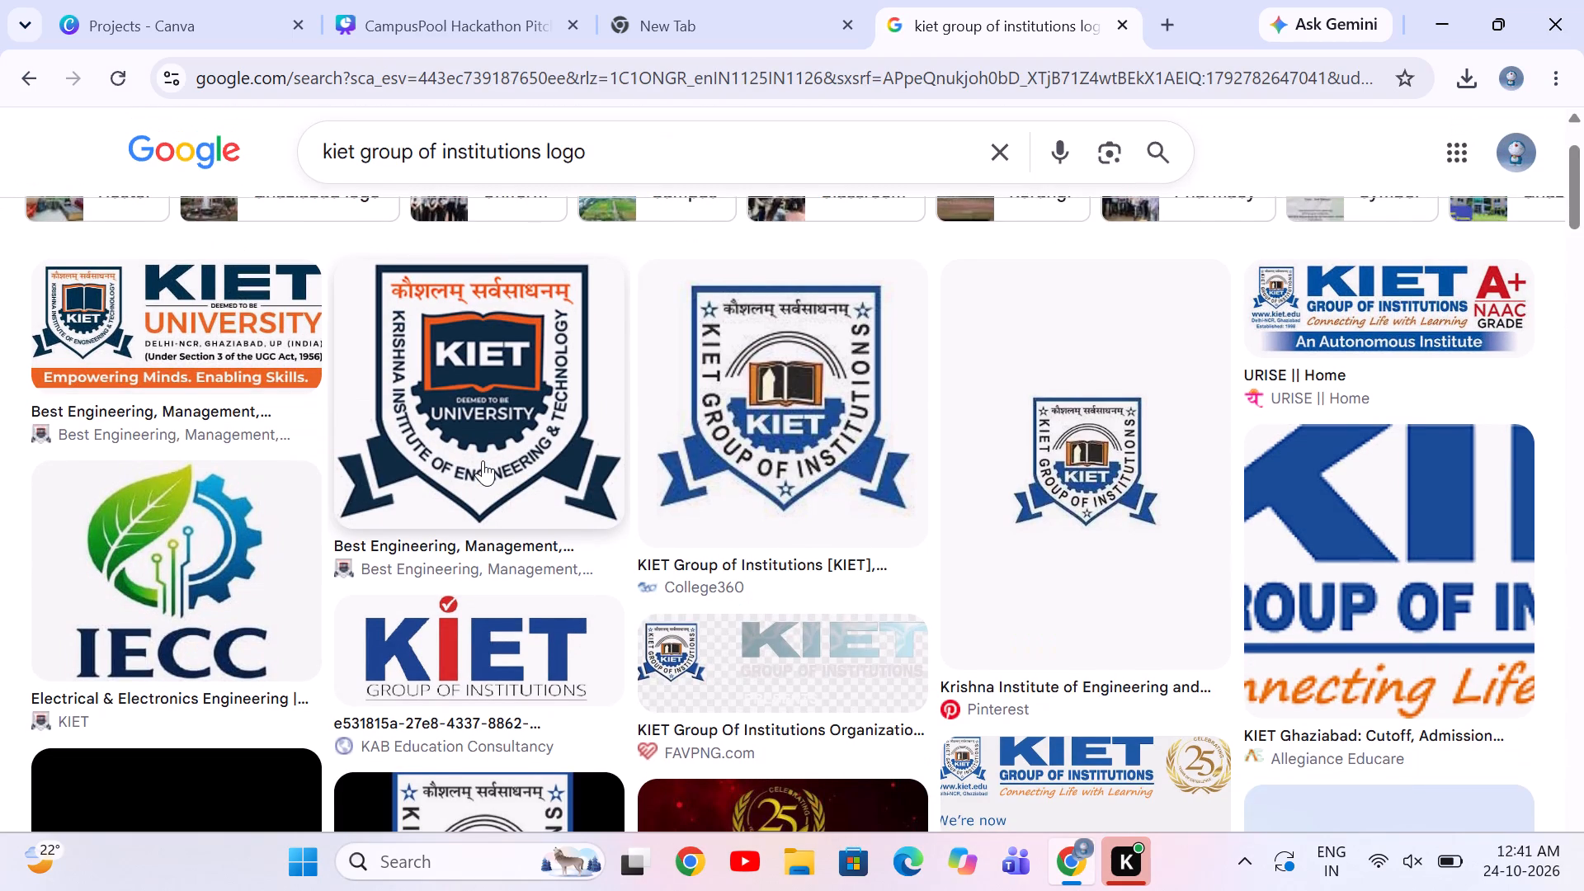
{"action": "scroll", "coordinate": [483, 460], "scroll_direction": "down", "scroll_amount": 4}
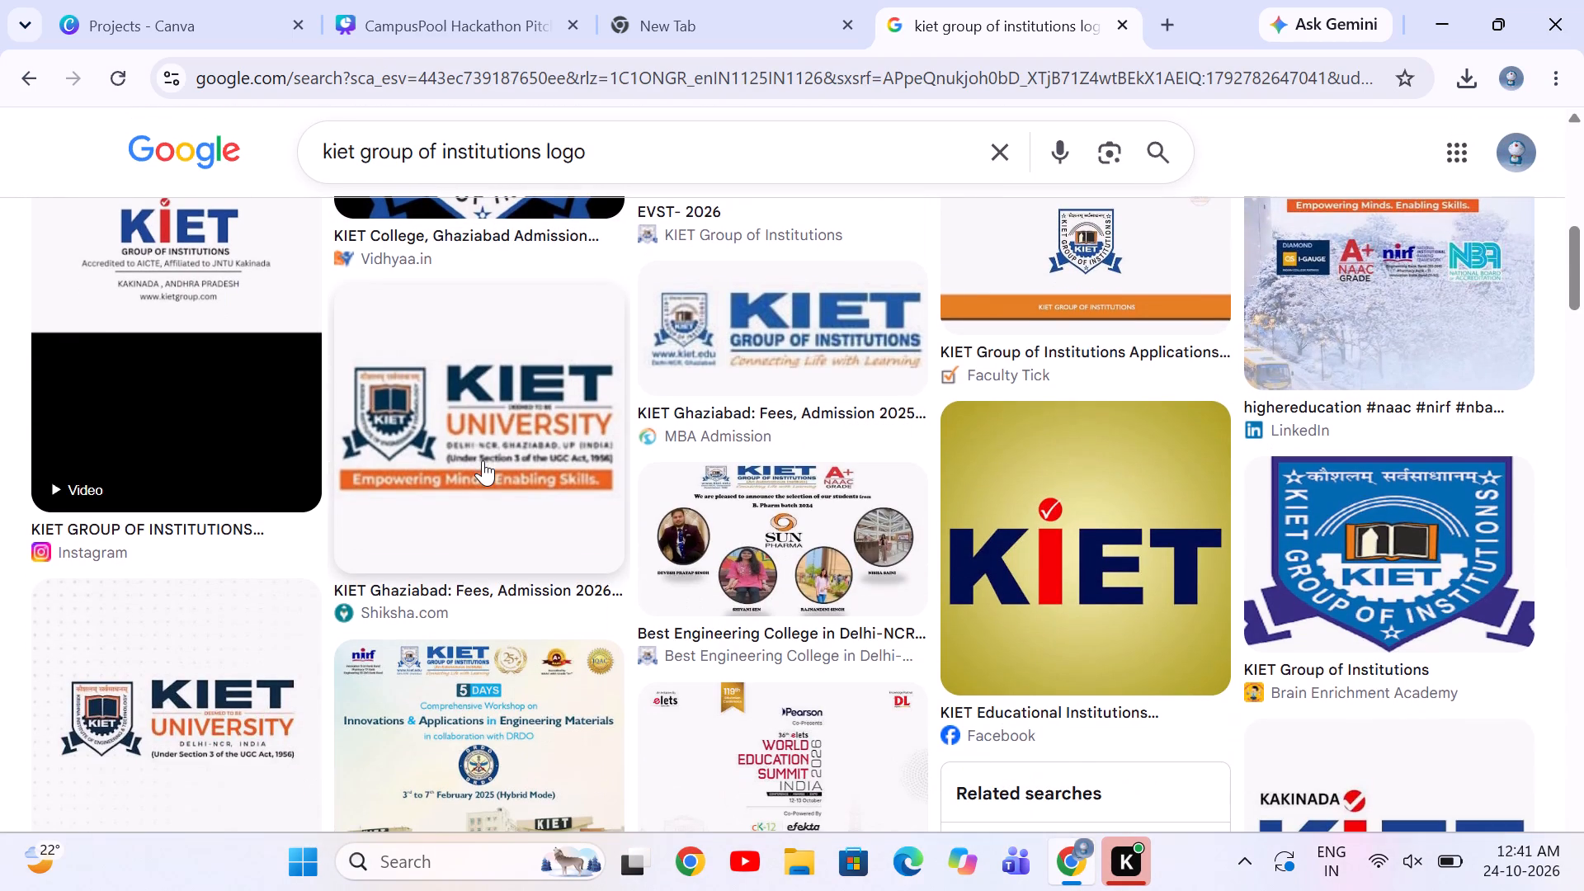
{"action": "scroll", "coordinate": [483, 460], "scroll_direction": "down", "scroll_amount": 2}
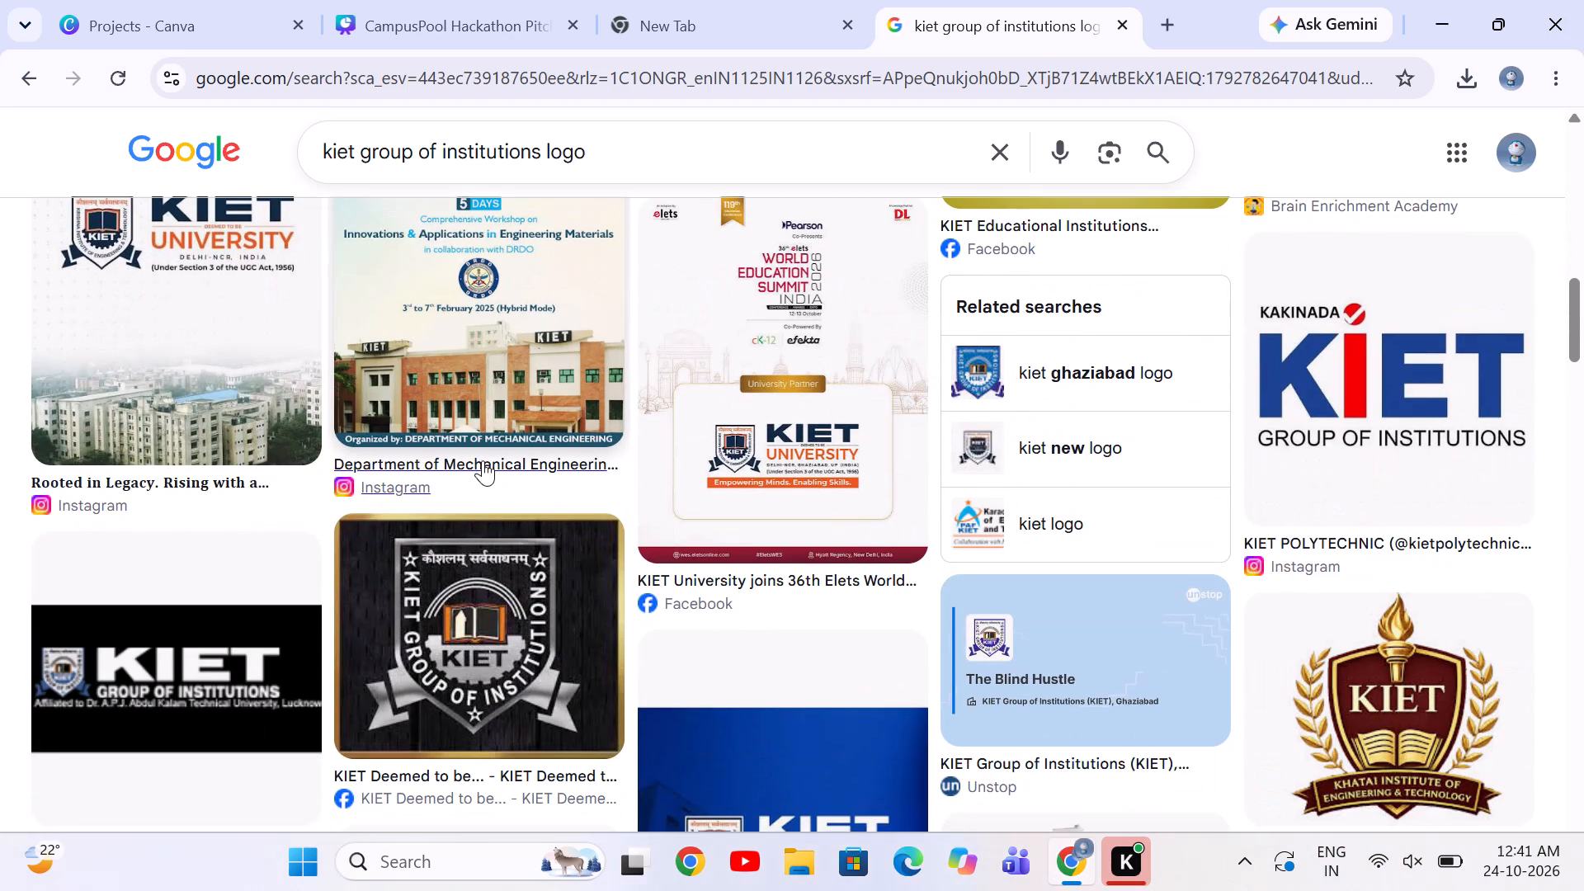
{"action": "scroll", "coordinate": [483, 460], "scroll_direction": "down", "scroll_amount": 1}
{"action": "scroll", "coordinate": [483, 460], "scroll_direction": "up", "scroll_amount": 6}
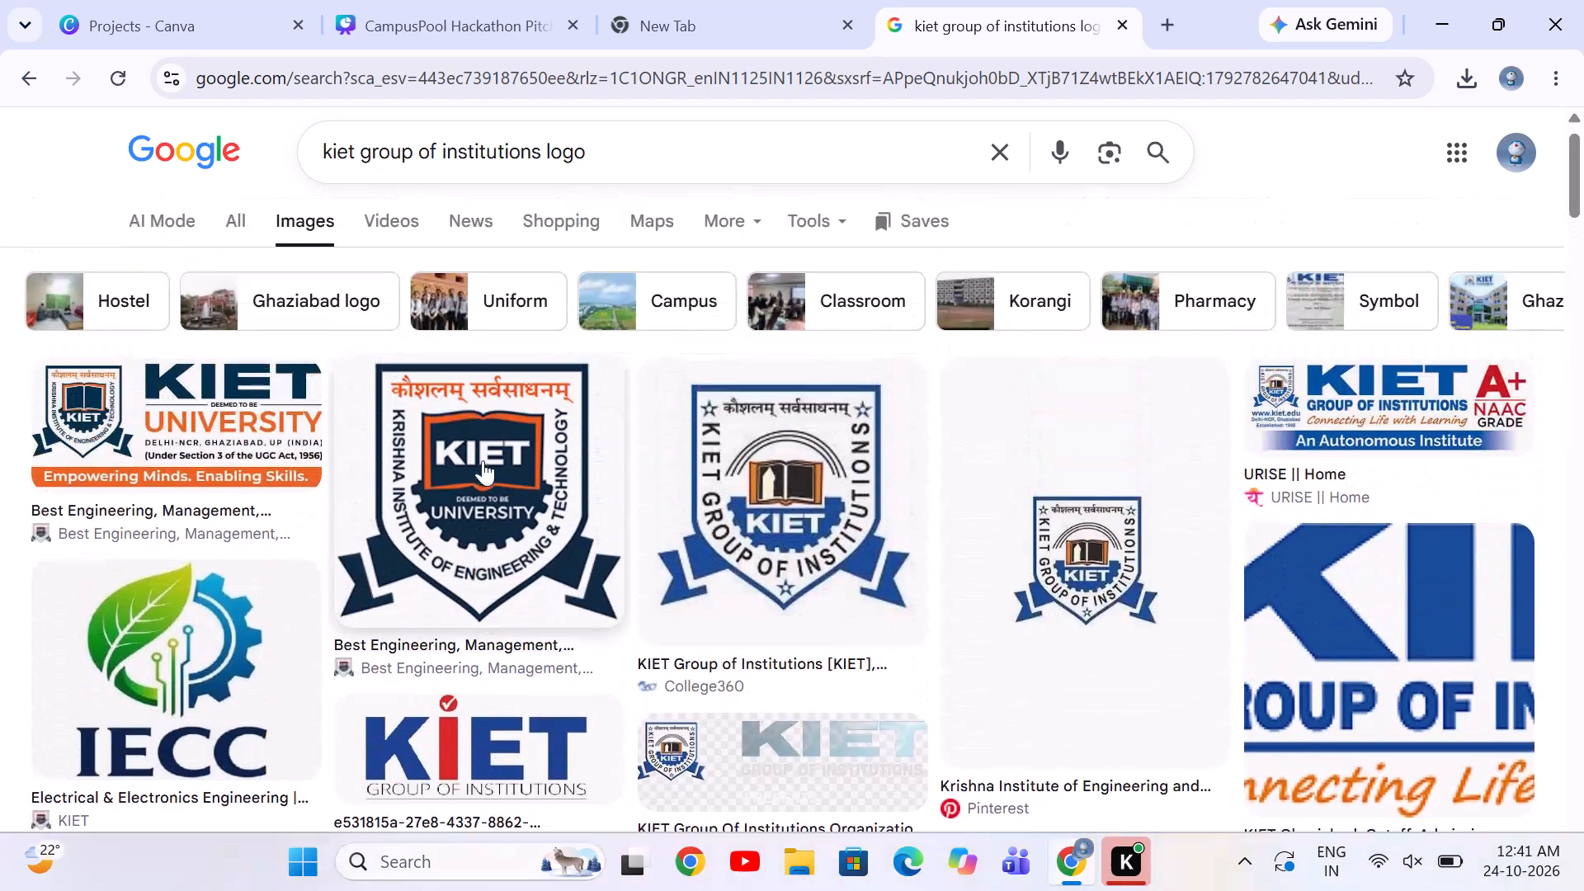
Save the navy and orange KIET University shield image to the Downloads folder with the file name "kiet logo".
{"action": "left_click", "coordinate": [507, 449]}
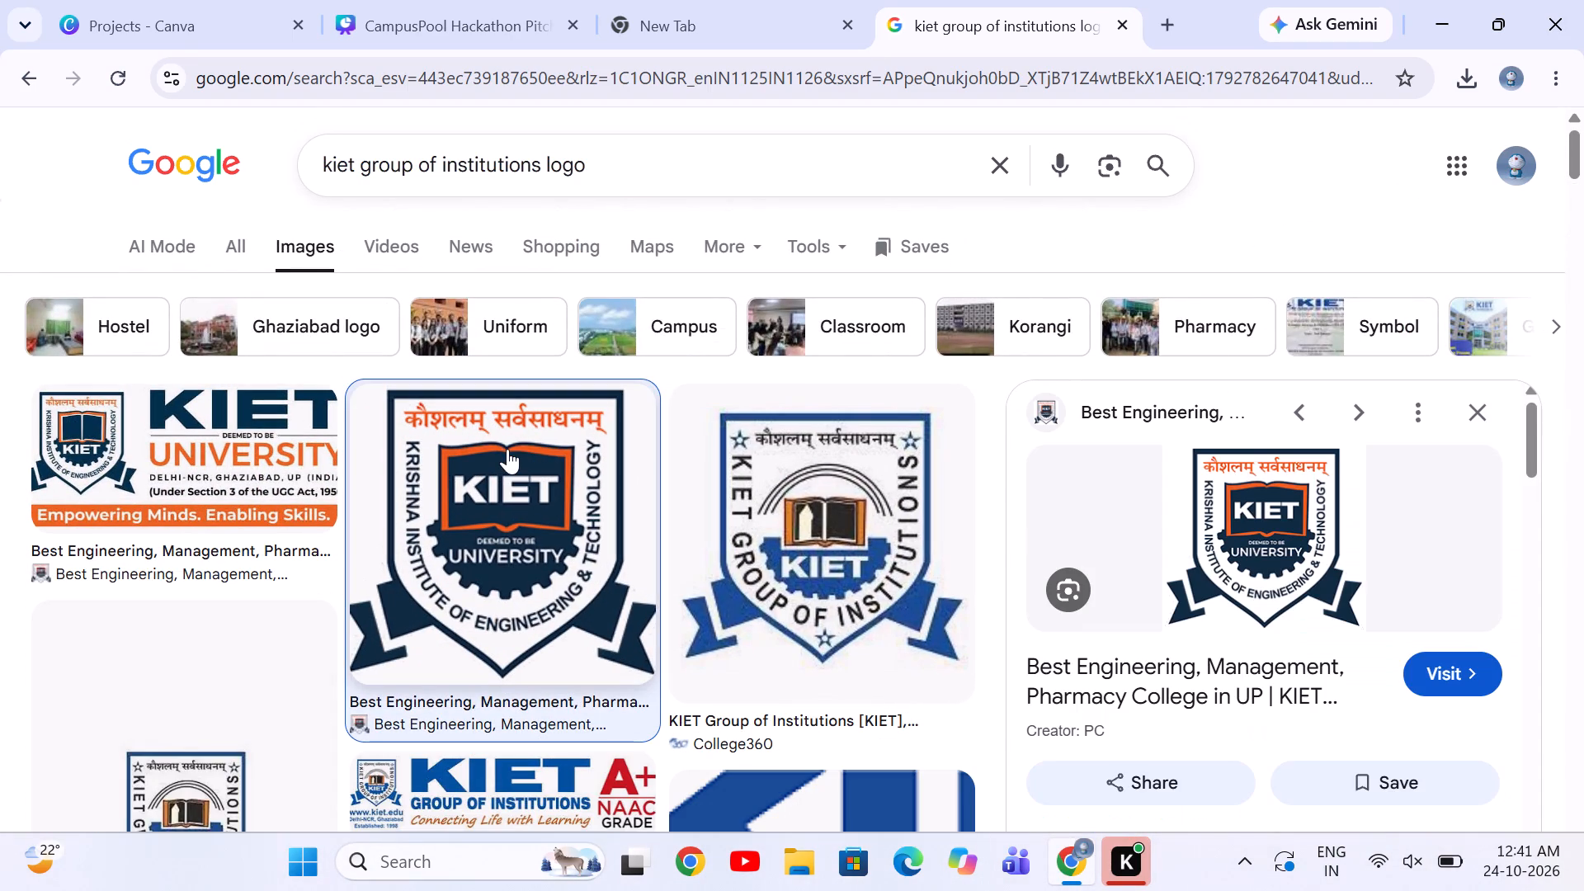
{"action": "left_click", "coordinate": [1233, 511]}
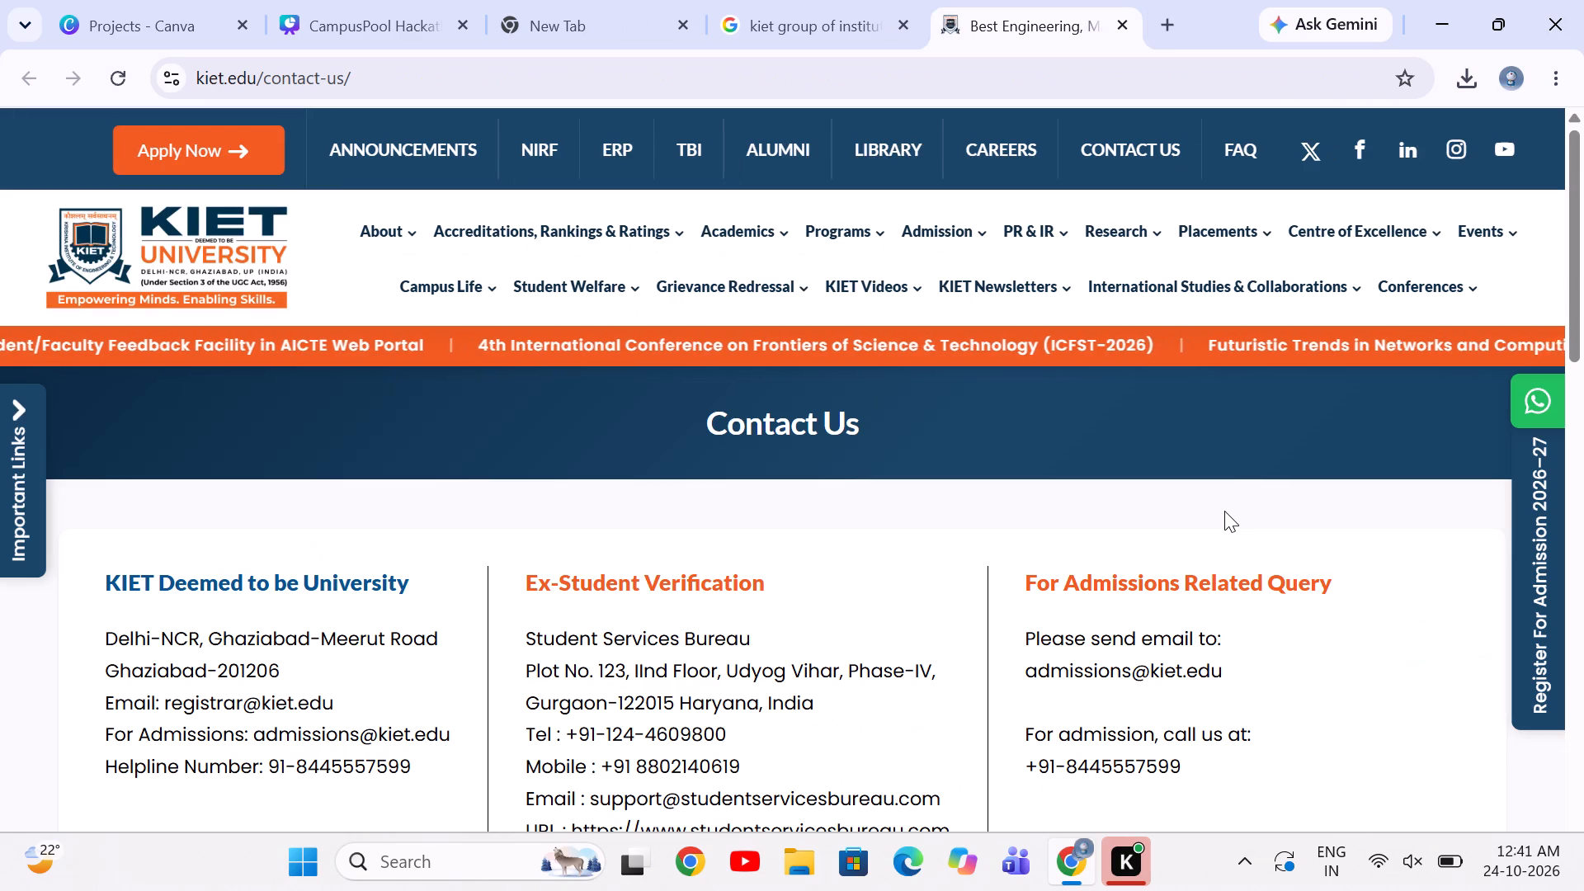
{"action": "left_click", "coordinate": [1117, 21]}
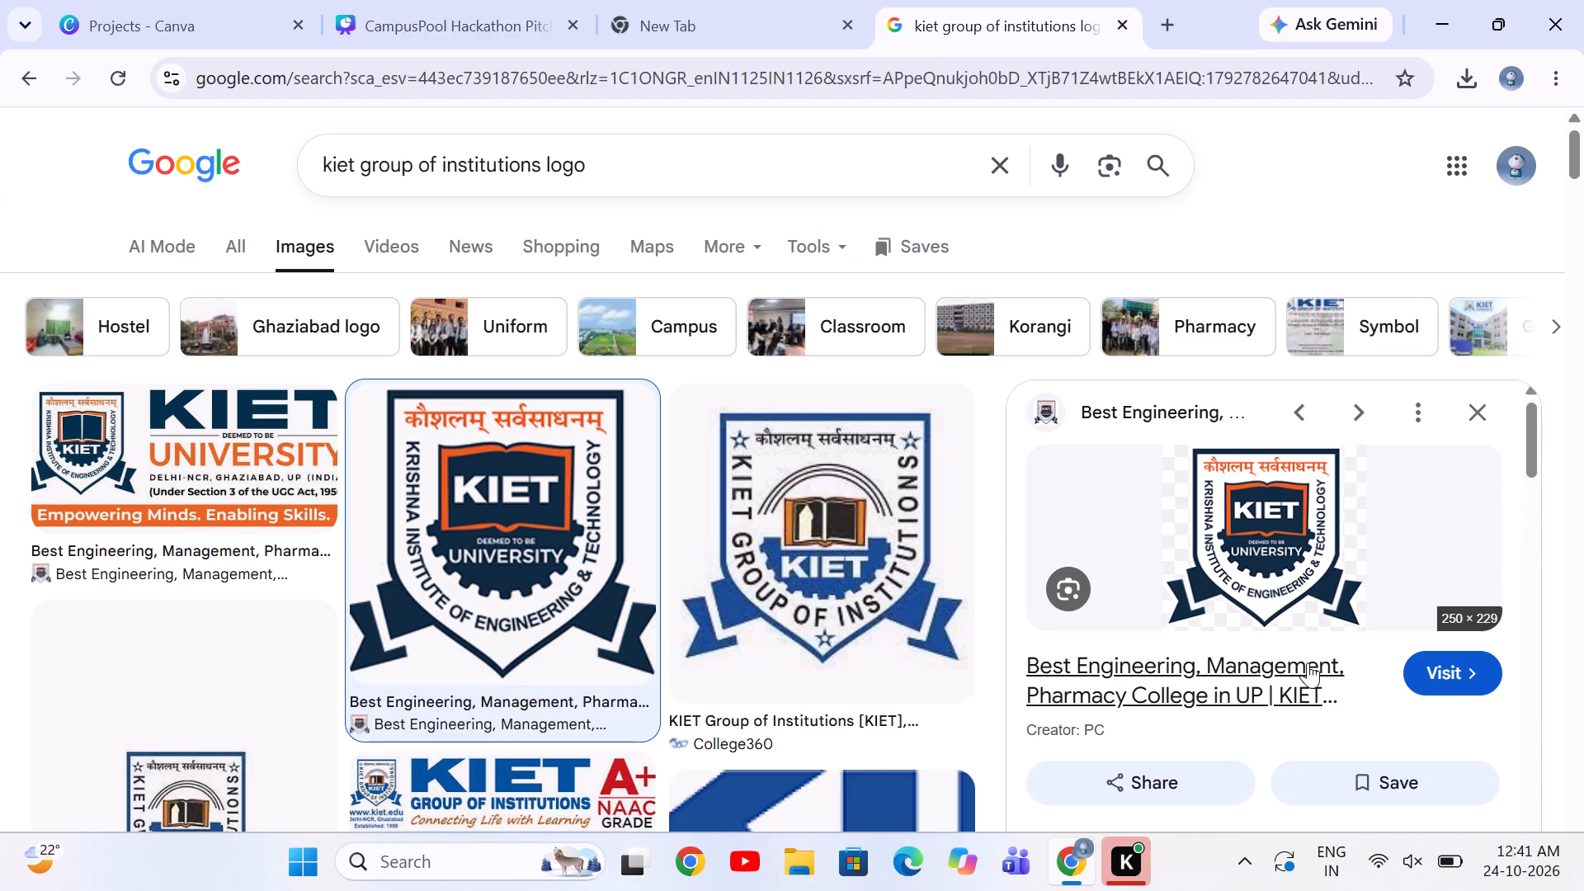
{"action": "scroll", "coordinate": [1308, 662], "scroll_direction": "down", "scroll_amount": 2}
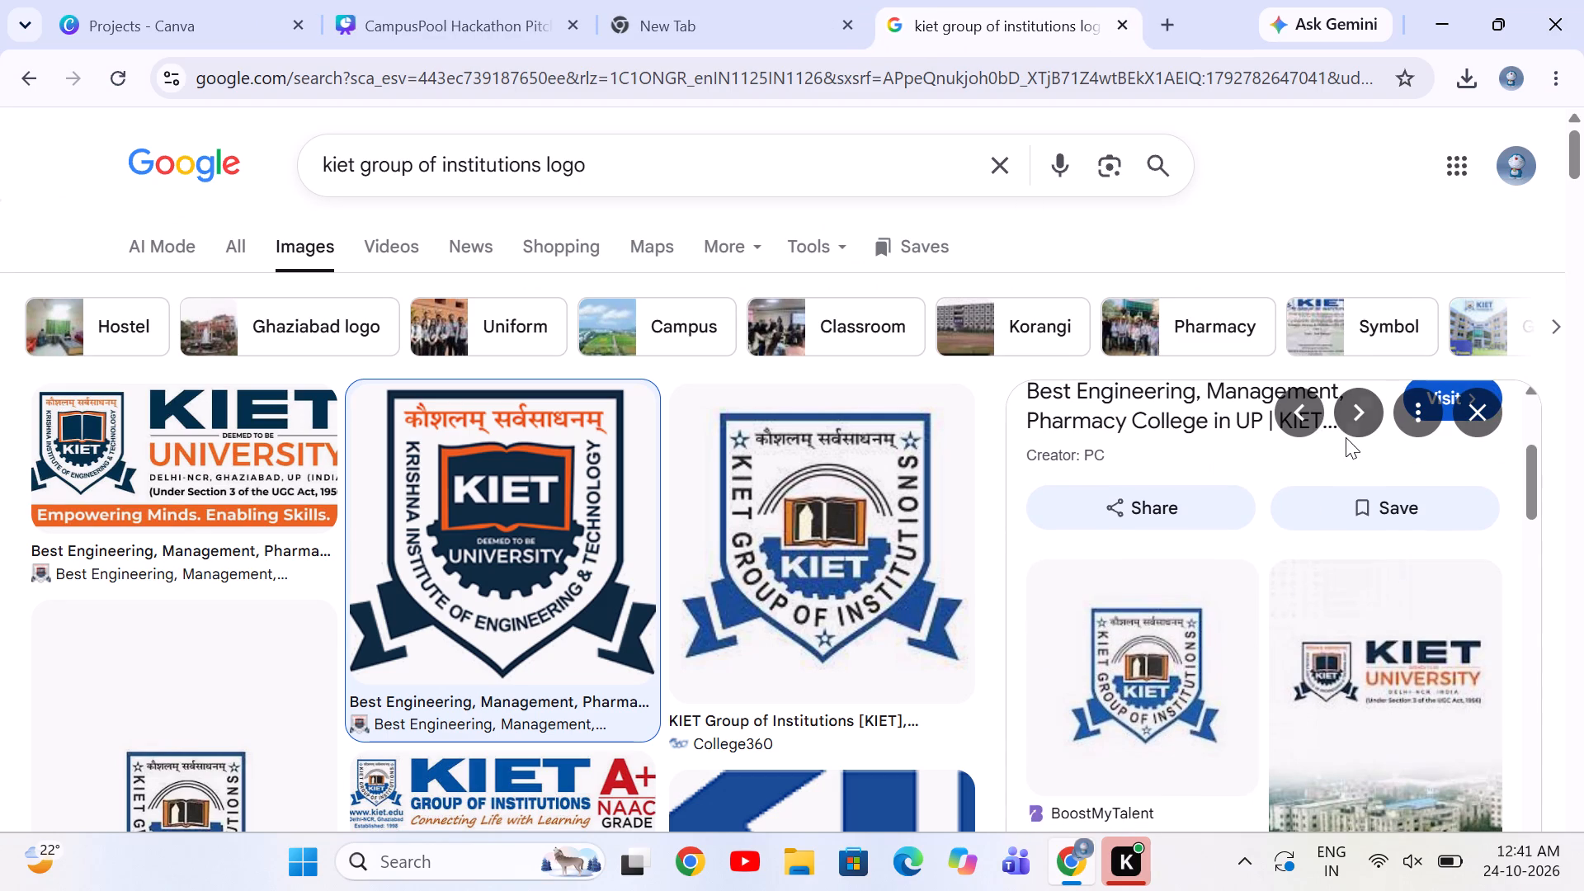
{"action": "scroll", "coordinate": [1346, 437], "scroll_direction": "up", "scroll_amount": 4}
{"action": "left_click", "coordinate": [1425, 407]}
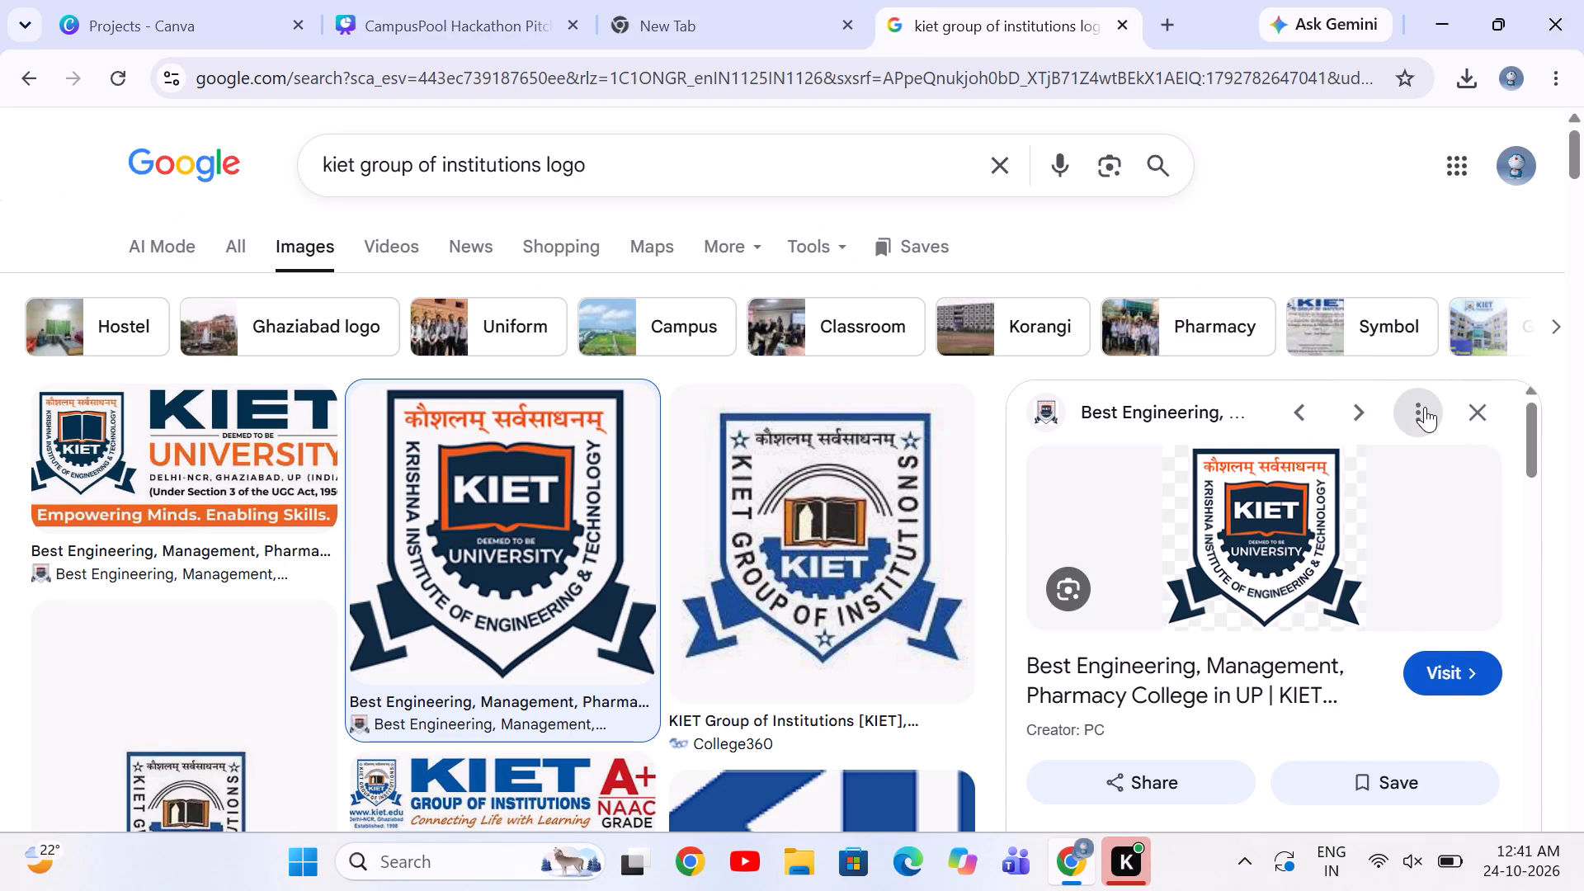
{"action": "left_click", "coordinate": [1550, 547]}
{"action": "right_click", "coordinate": [1268, 540]}
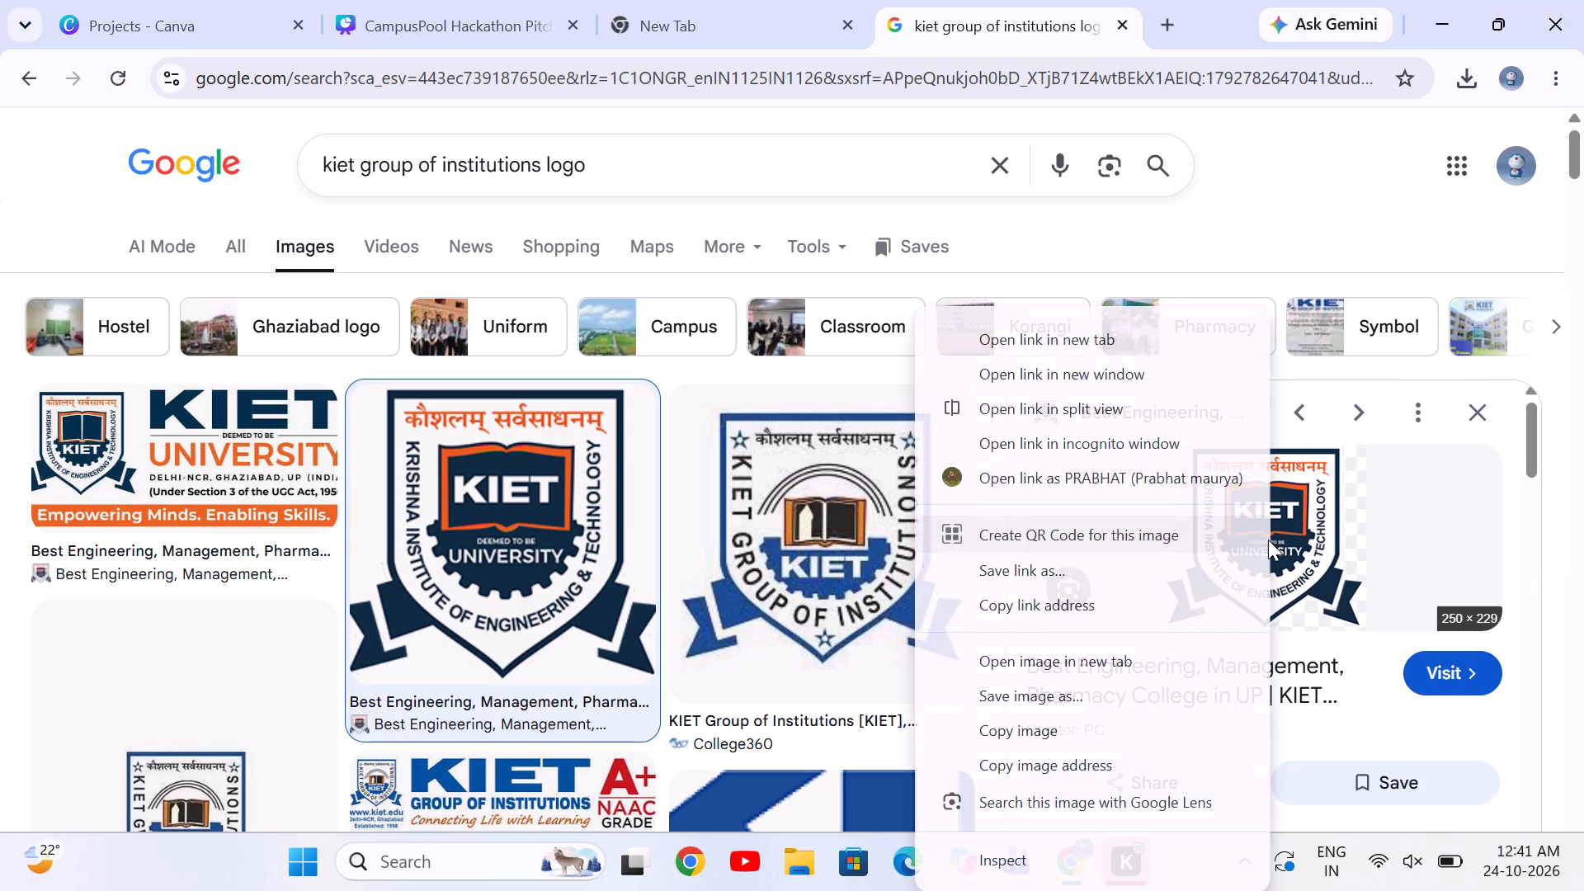
{"action": "left_click", "coordinate": [1014, 702]}
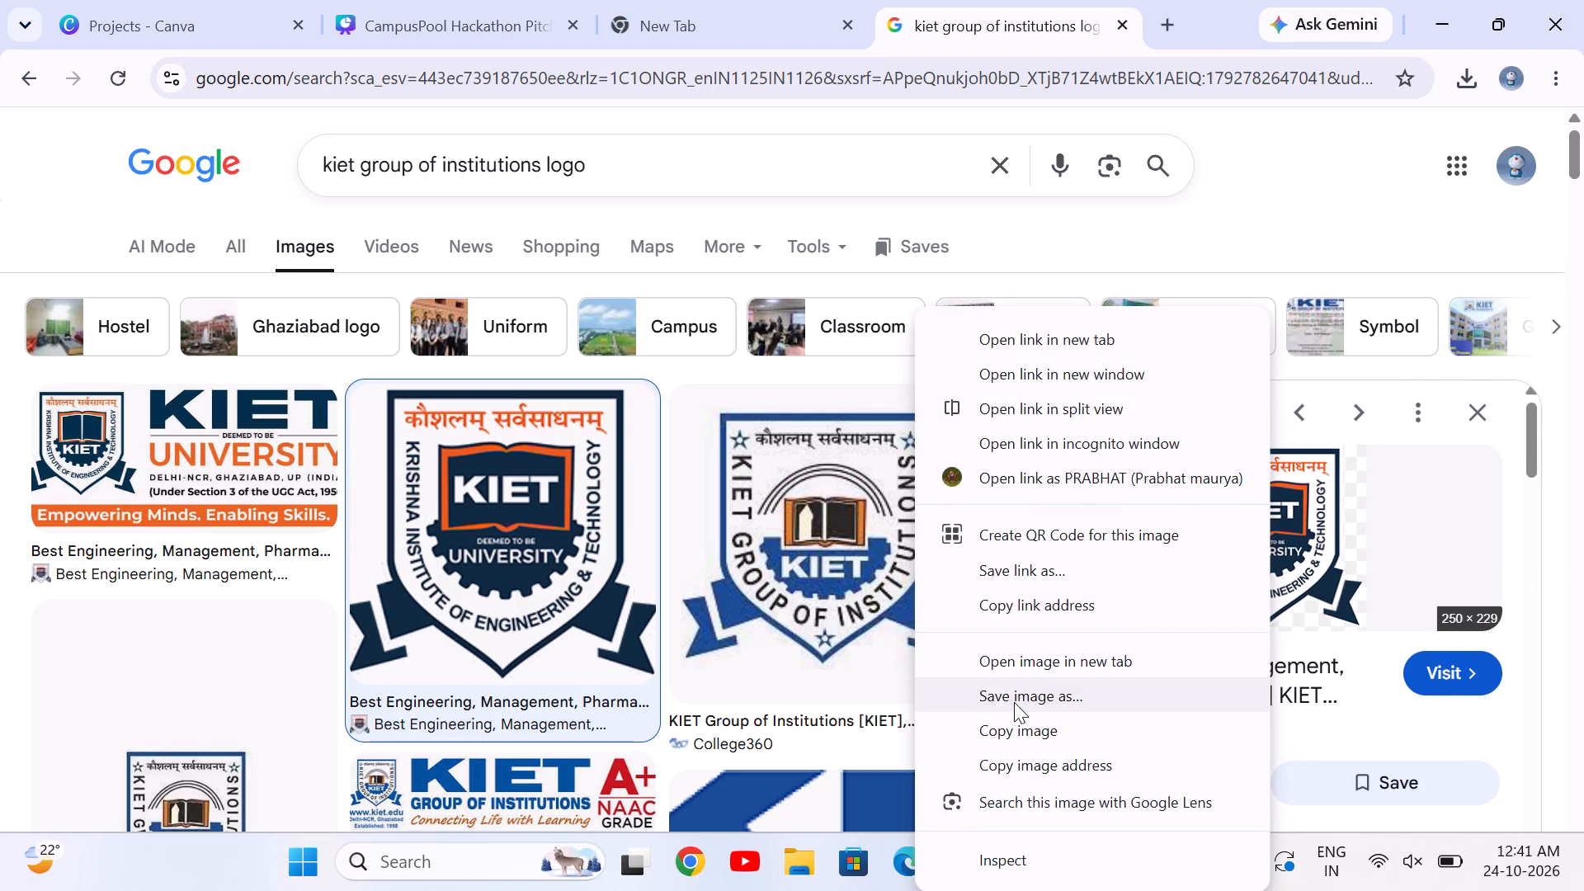
{"action": "key", "text": "BackSpace"}
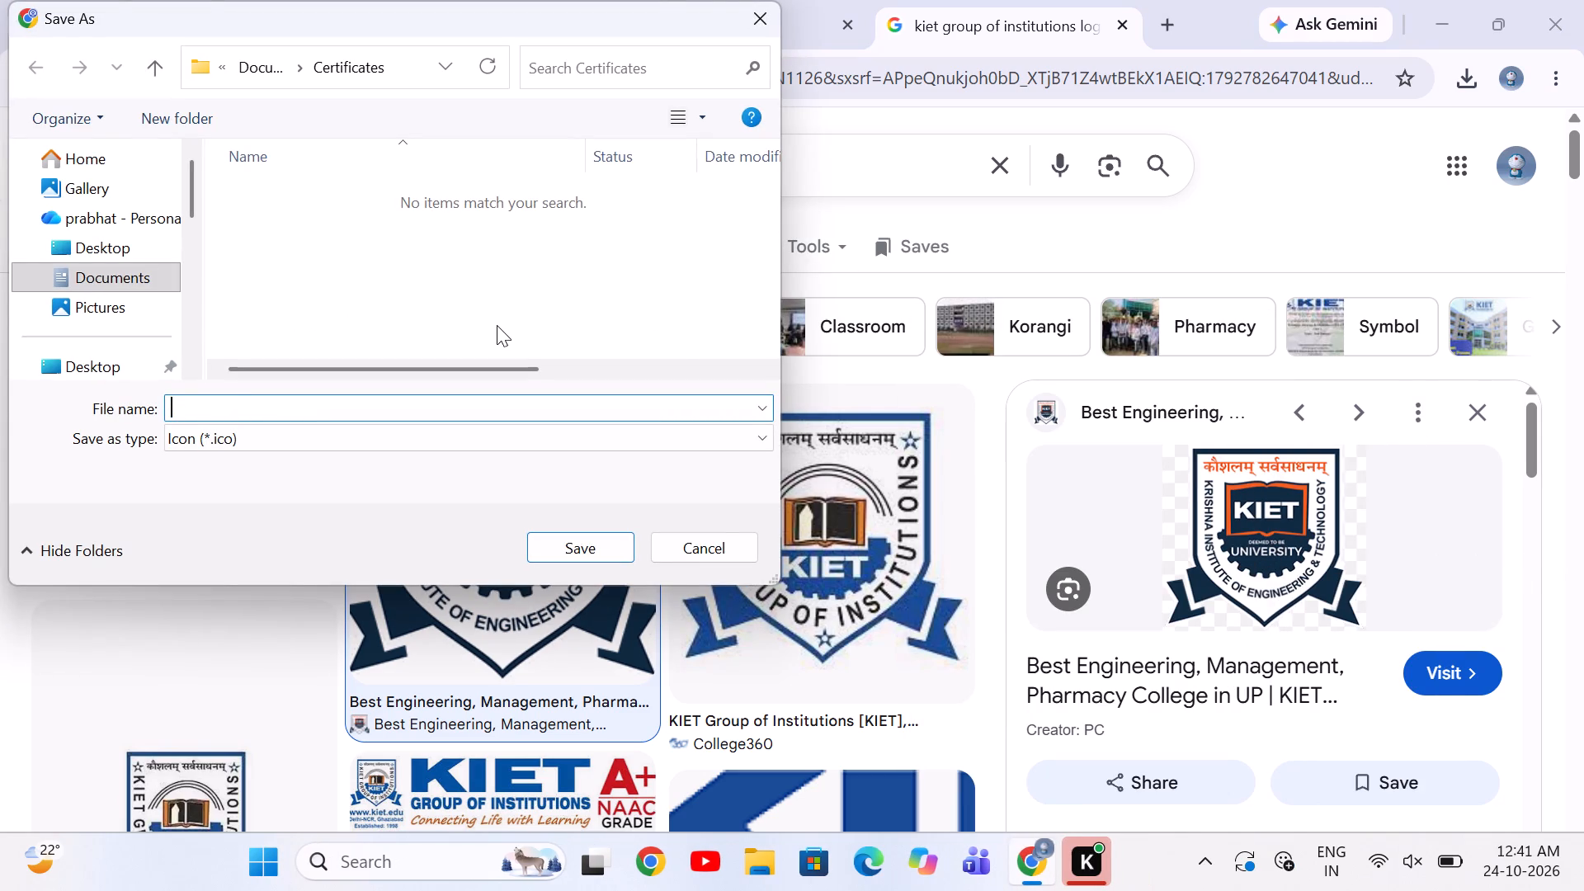
{"action": "type", "text": "kiet logo"}
{"action": "scroll", "coordinate": [114, 281], "scroll_direction": "down", "scroll_amount": 1}
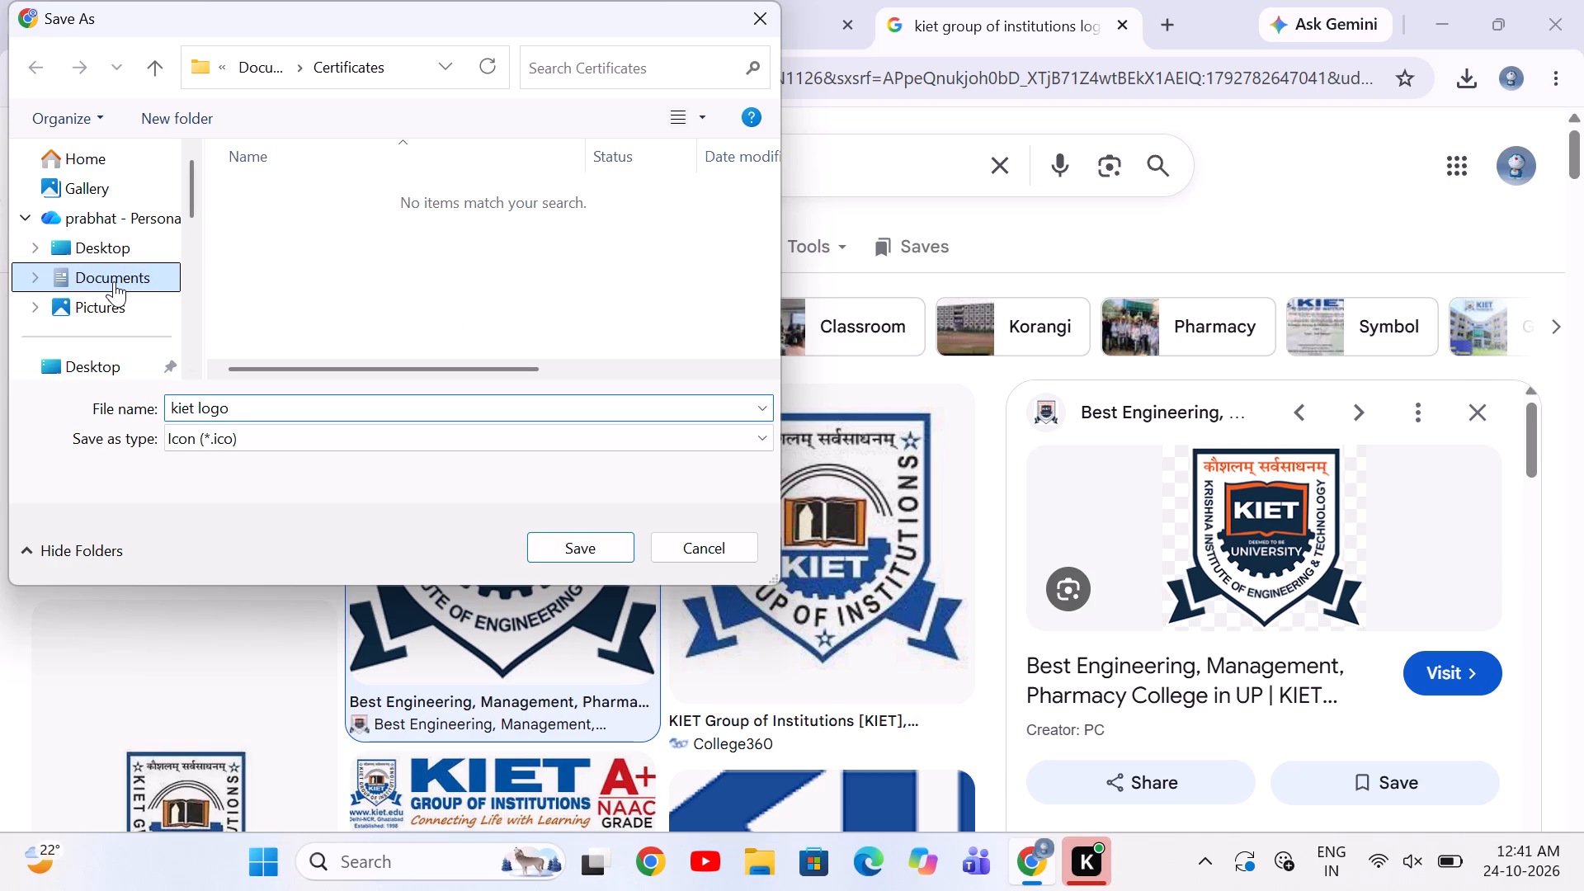
{"action": "scroll", "coordinate": [114, 281], "scroll_direction": "down", "scroll_amount": 2}
{"action": "left_click", "coordinate": [92, 298]}
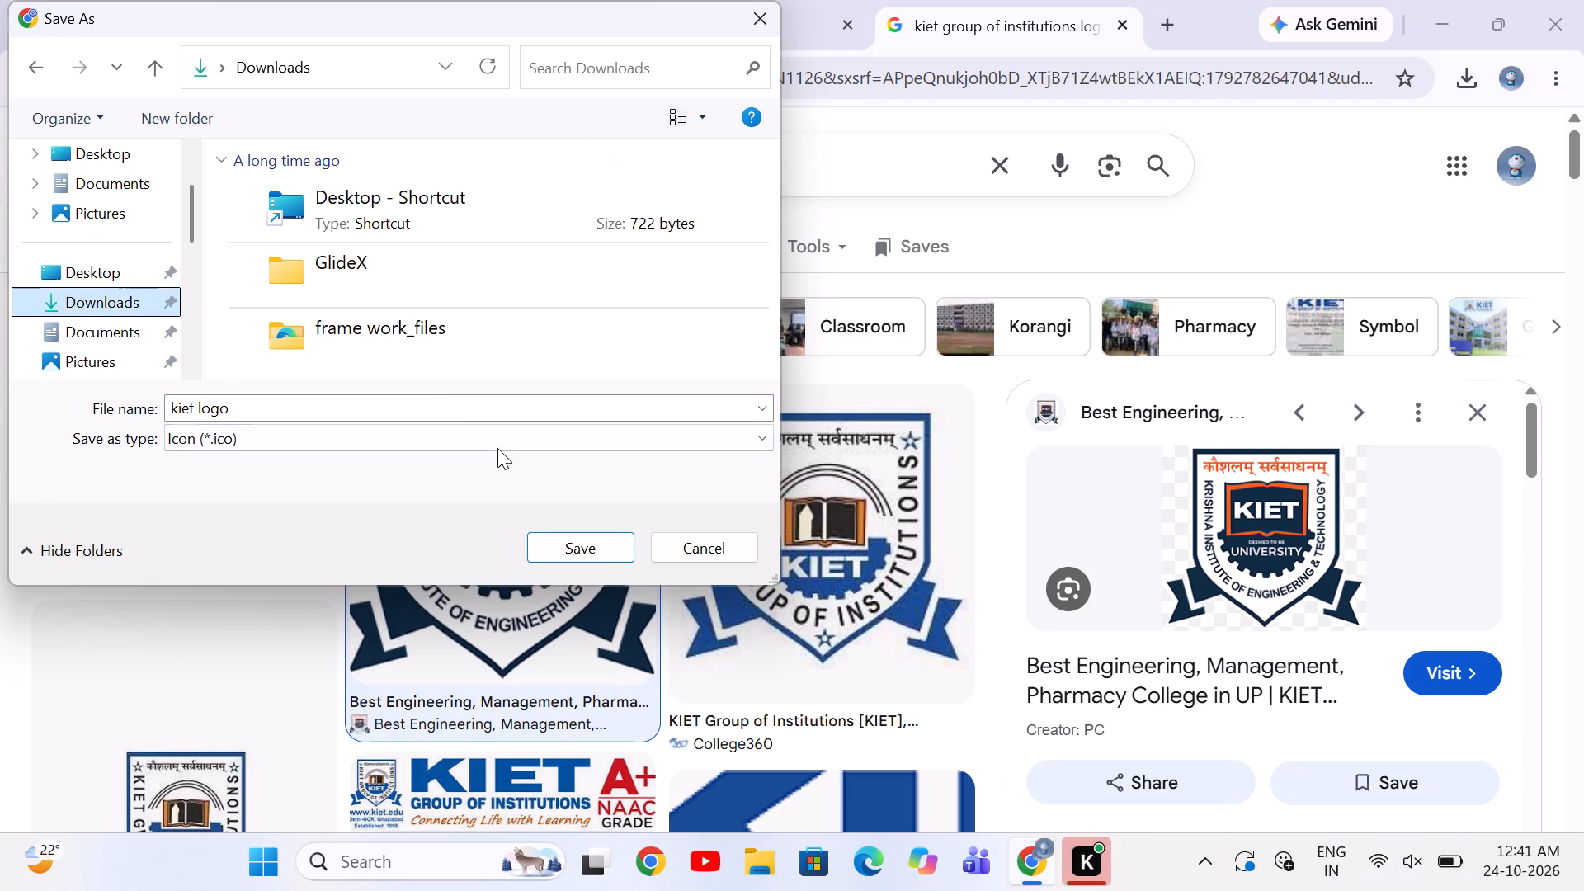
{"action": "left_click", "coordinate": [577, 540]}
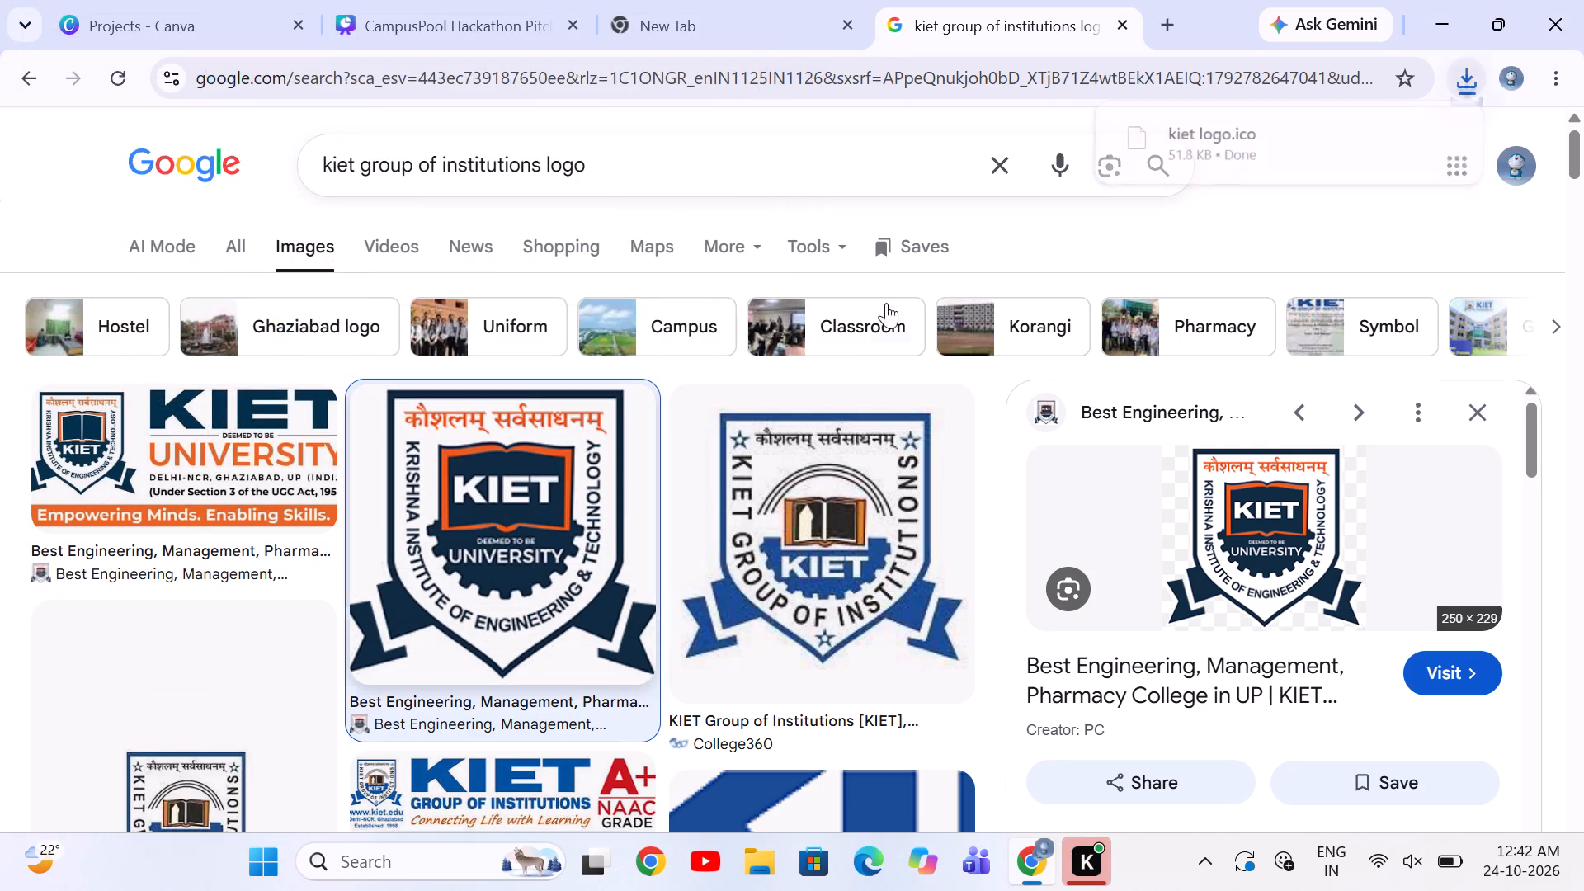
Switch back to the CampusPool Hackathon Pitch design and upload kiet logo.ico from the Downloads folder.
{"action": "left_click", "coordinate": [413, 12]}
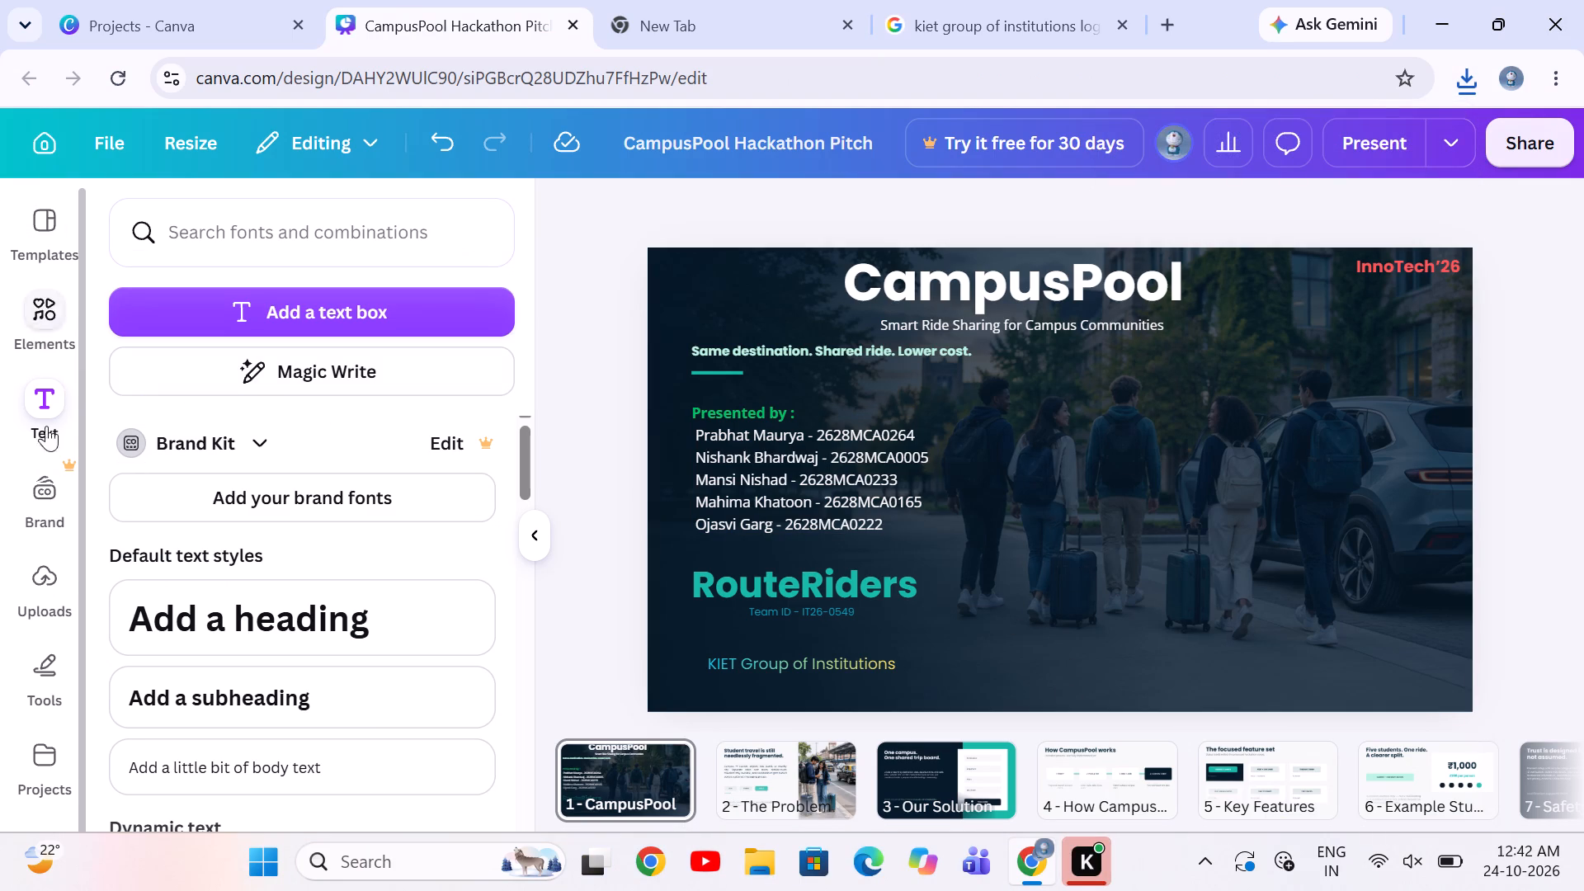
{"action": "left_click", "coordinate": [30, 600]}
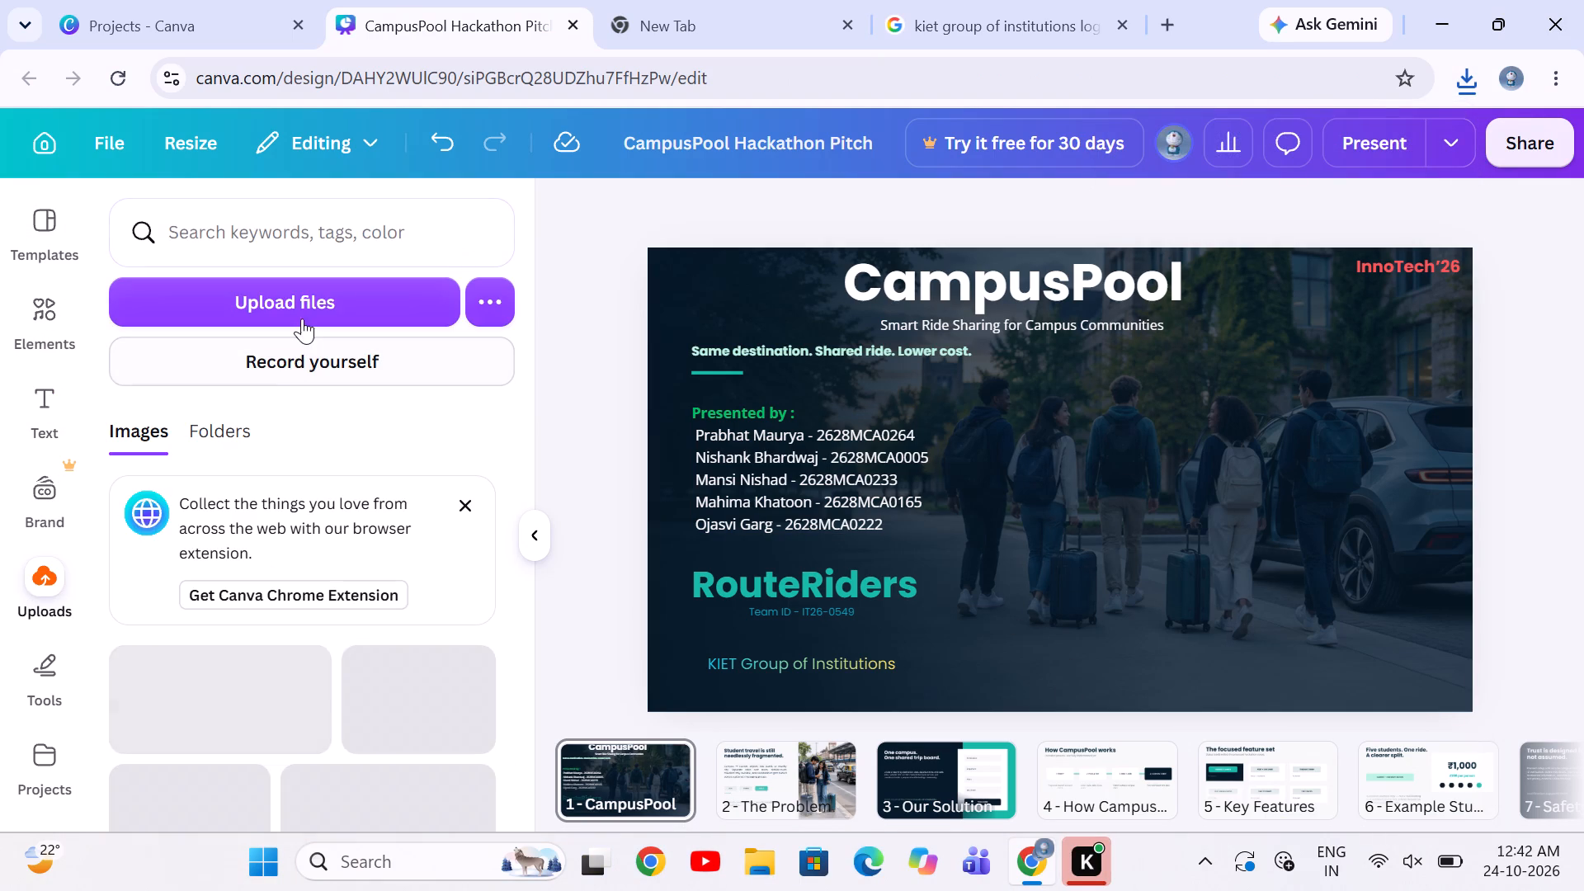
{"action": "left_click", "coordinate": [302, 313]}
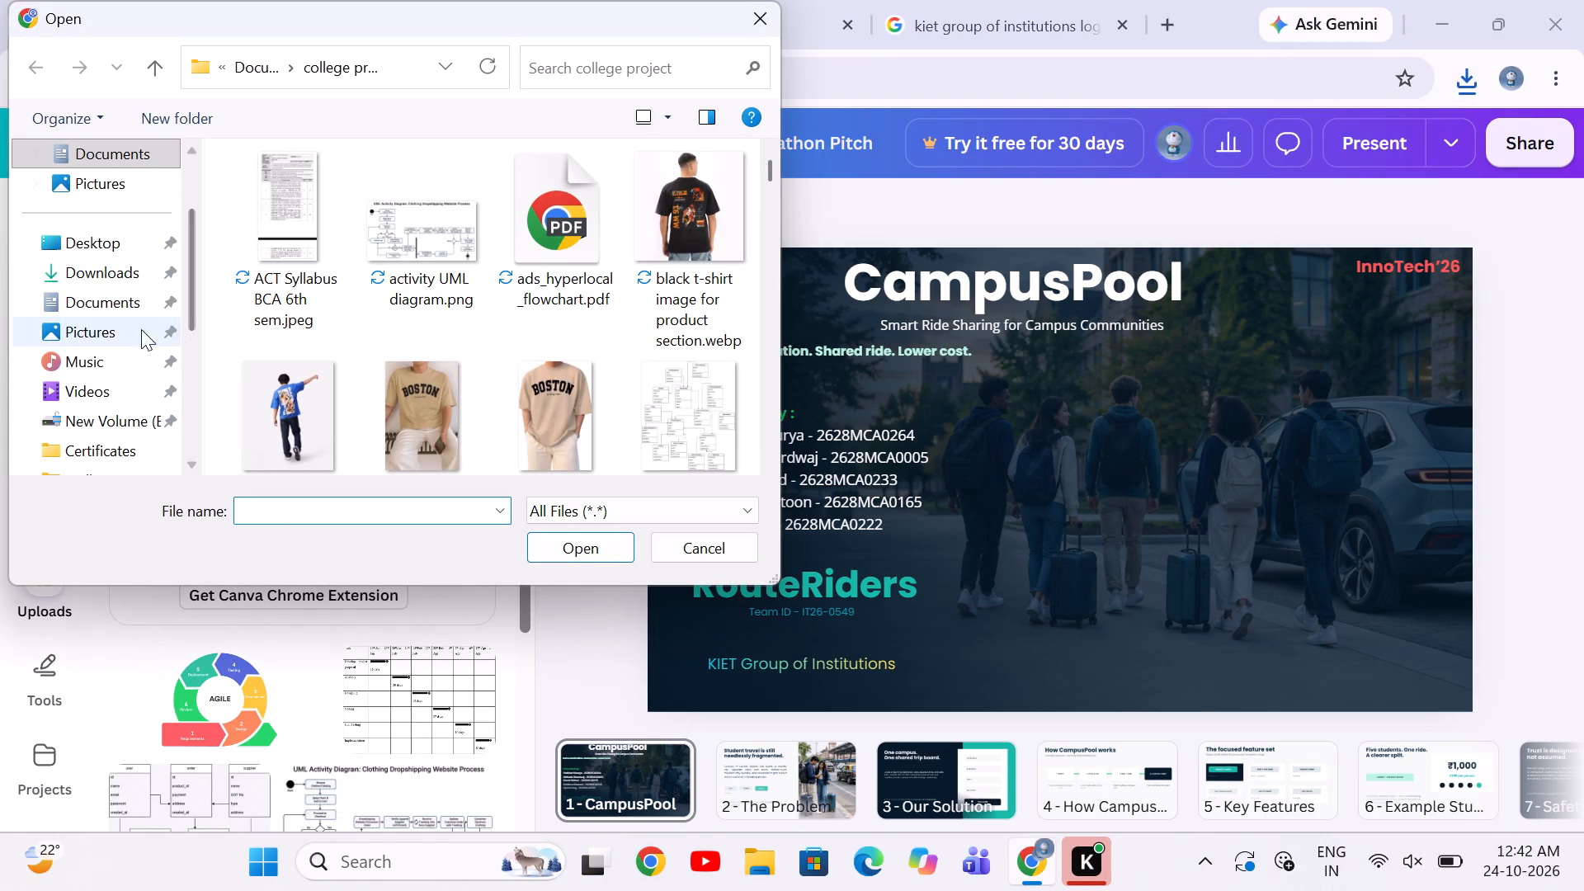
{"action": "left_click", "coordinate": [114, 269]}
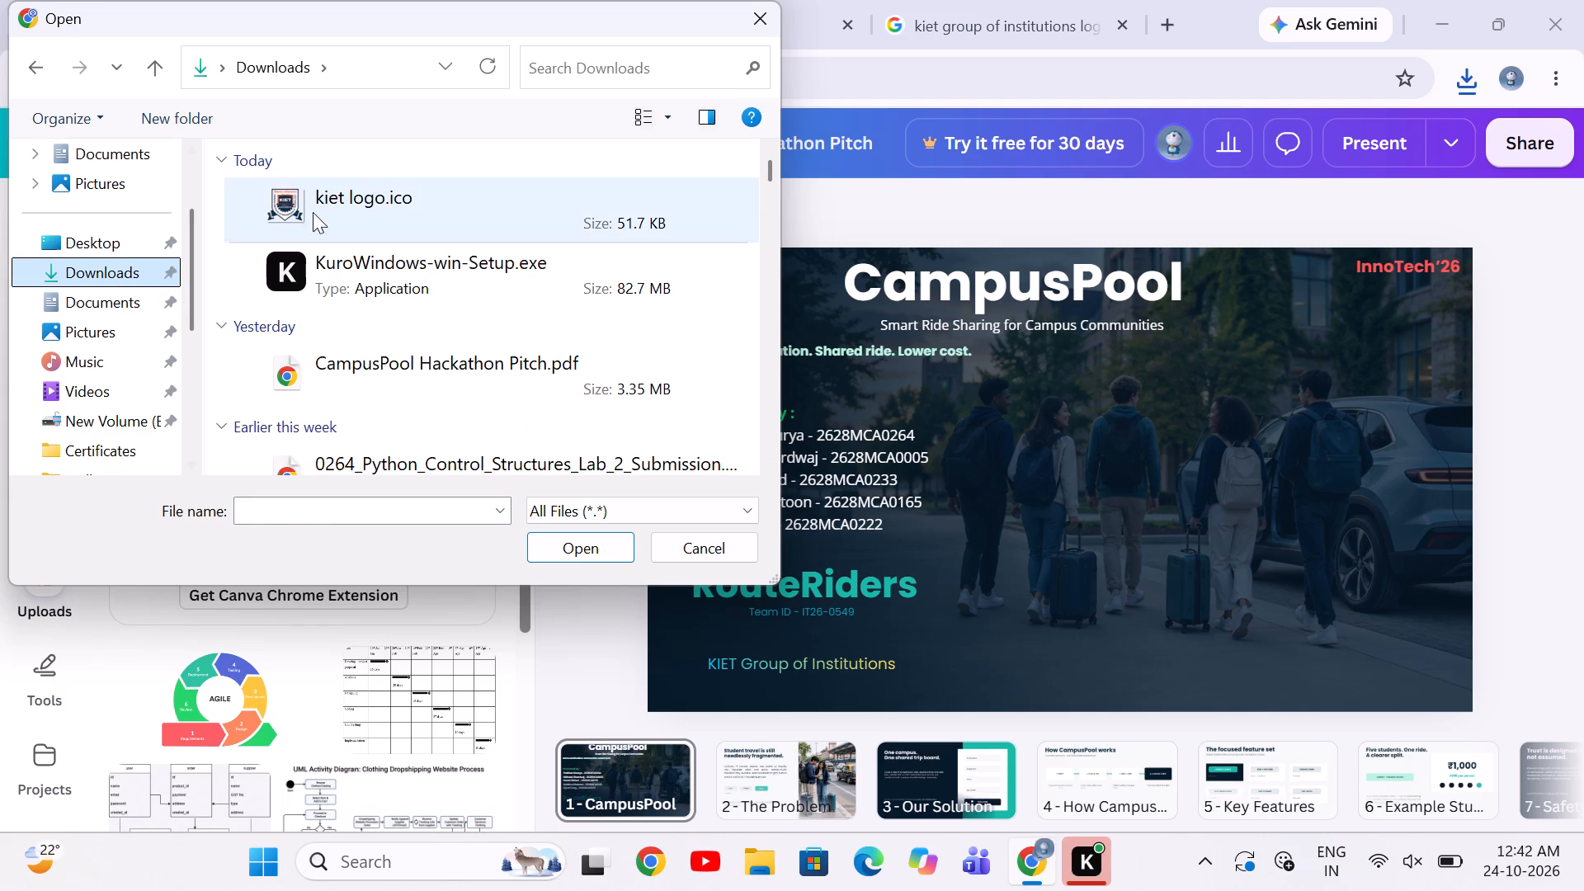
{"action": "left_click", "coordinate": [324, 210]}
{"action": "left_click", "coordinate": [567, 542]}
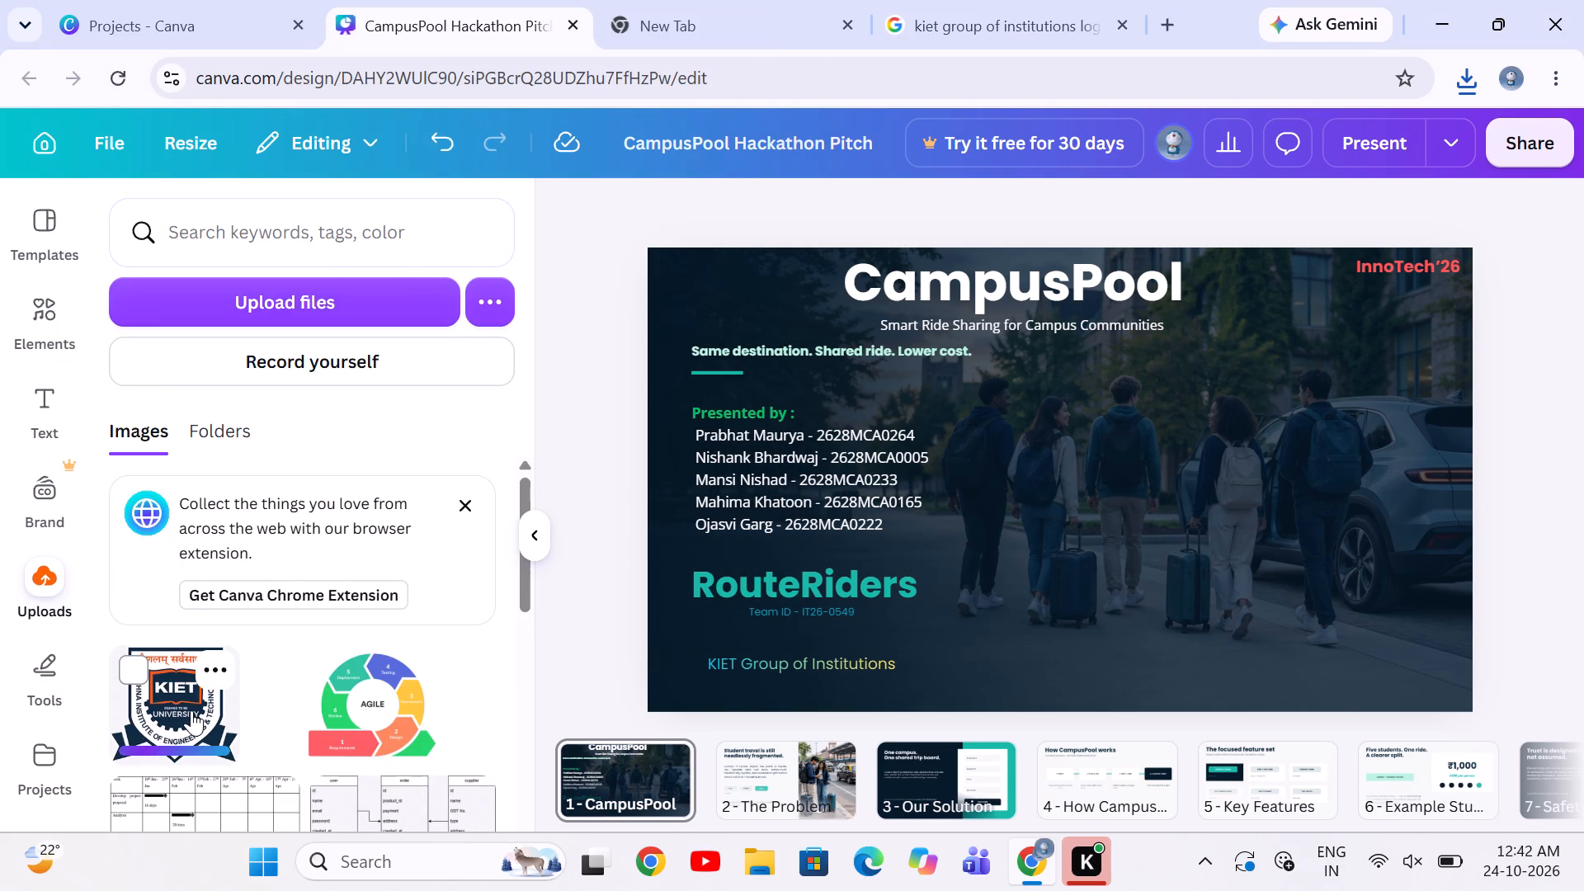
Add the uploaded KIET logo to the title slide and position it to the right of the team member list, over the background photo.
{"action": "left_click", "coordinate": [191, 710]}
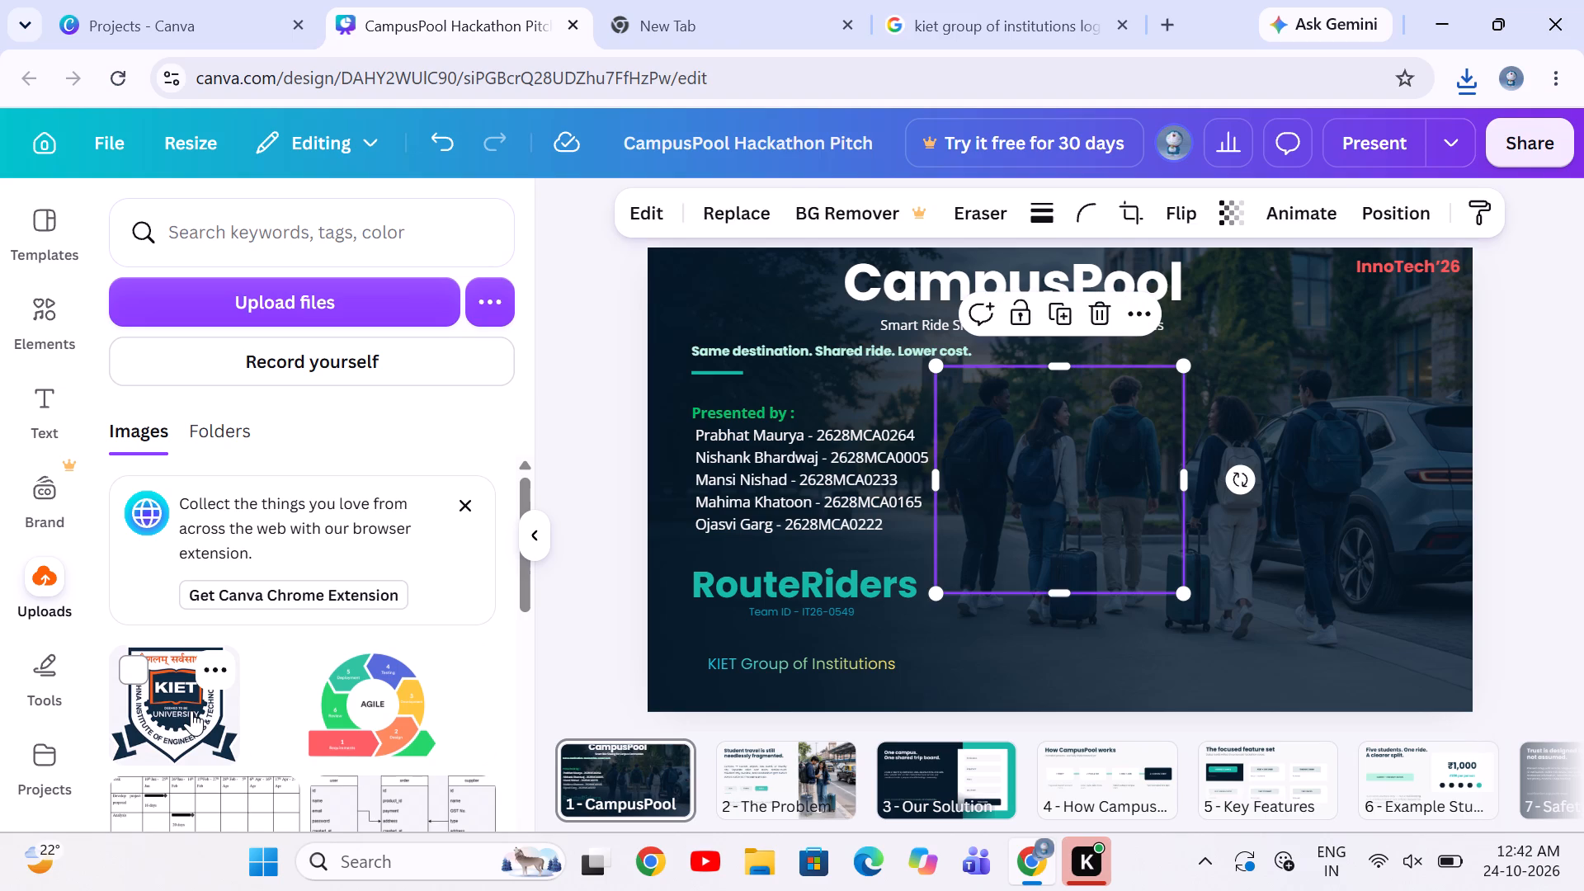
{"action": "left_click_drag", "start_coordinate": [1089, 467], "coordinate": [1223, 484]}
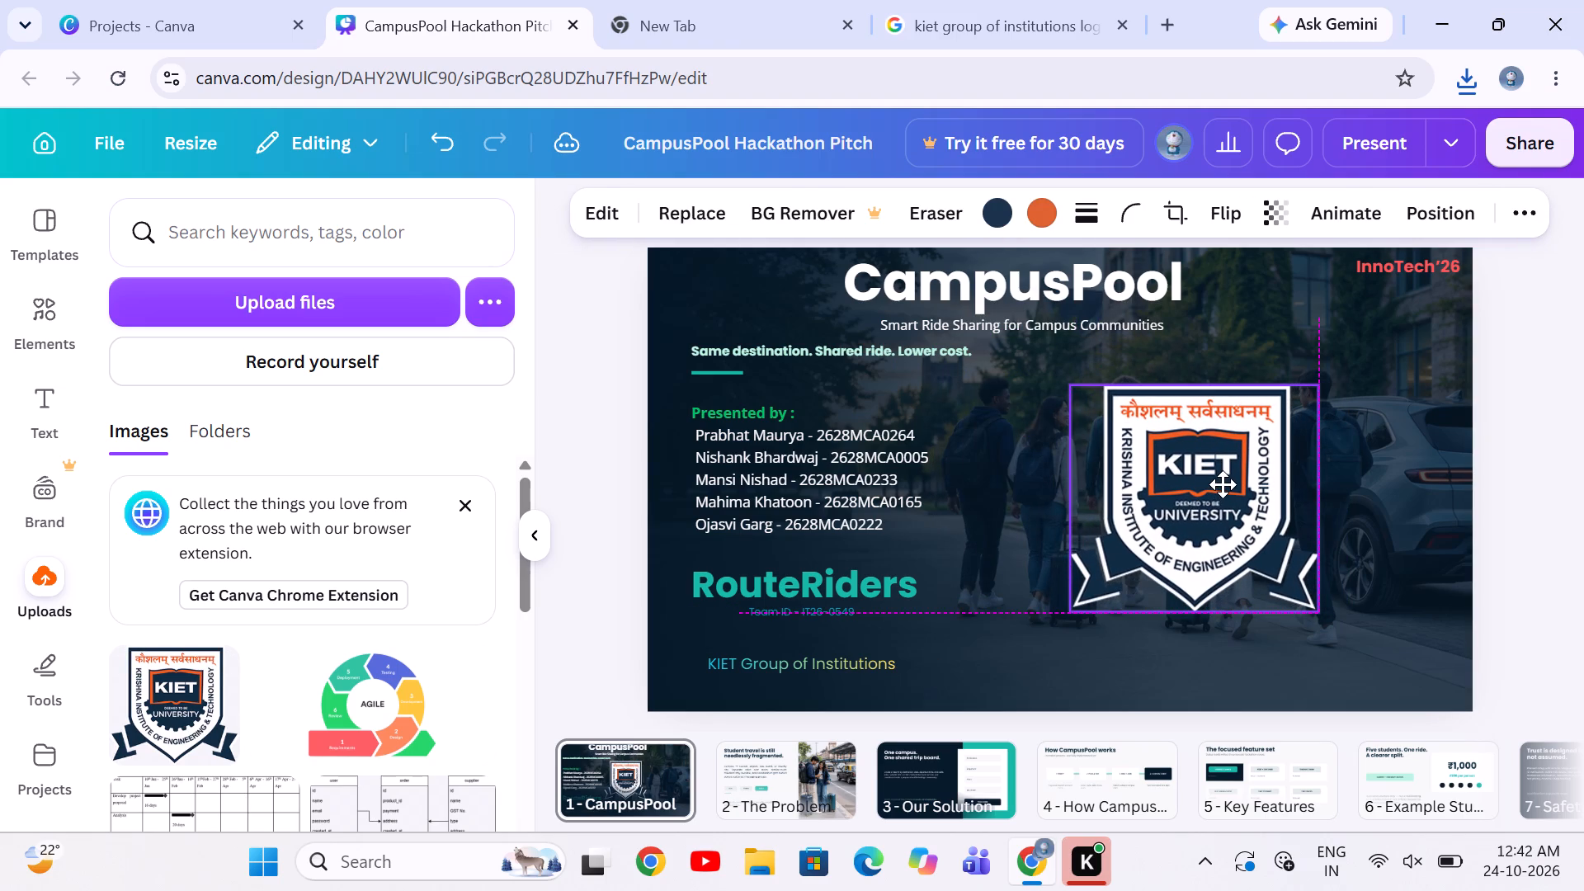
{"action": "left_click_drag", "start_coordinate": [1223, 484], "coordinate": [1249, 483]}
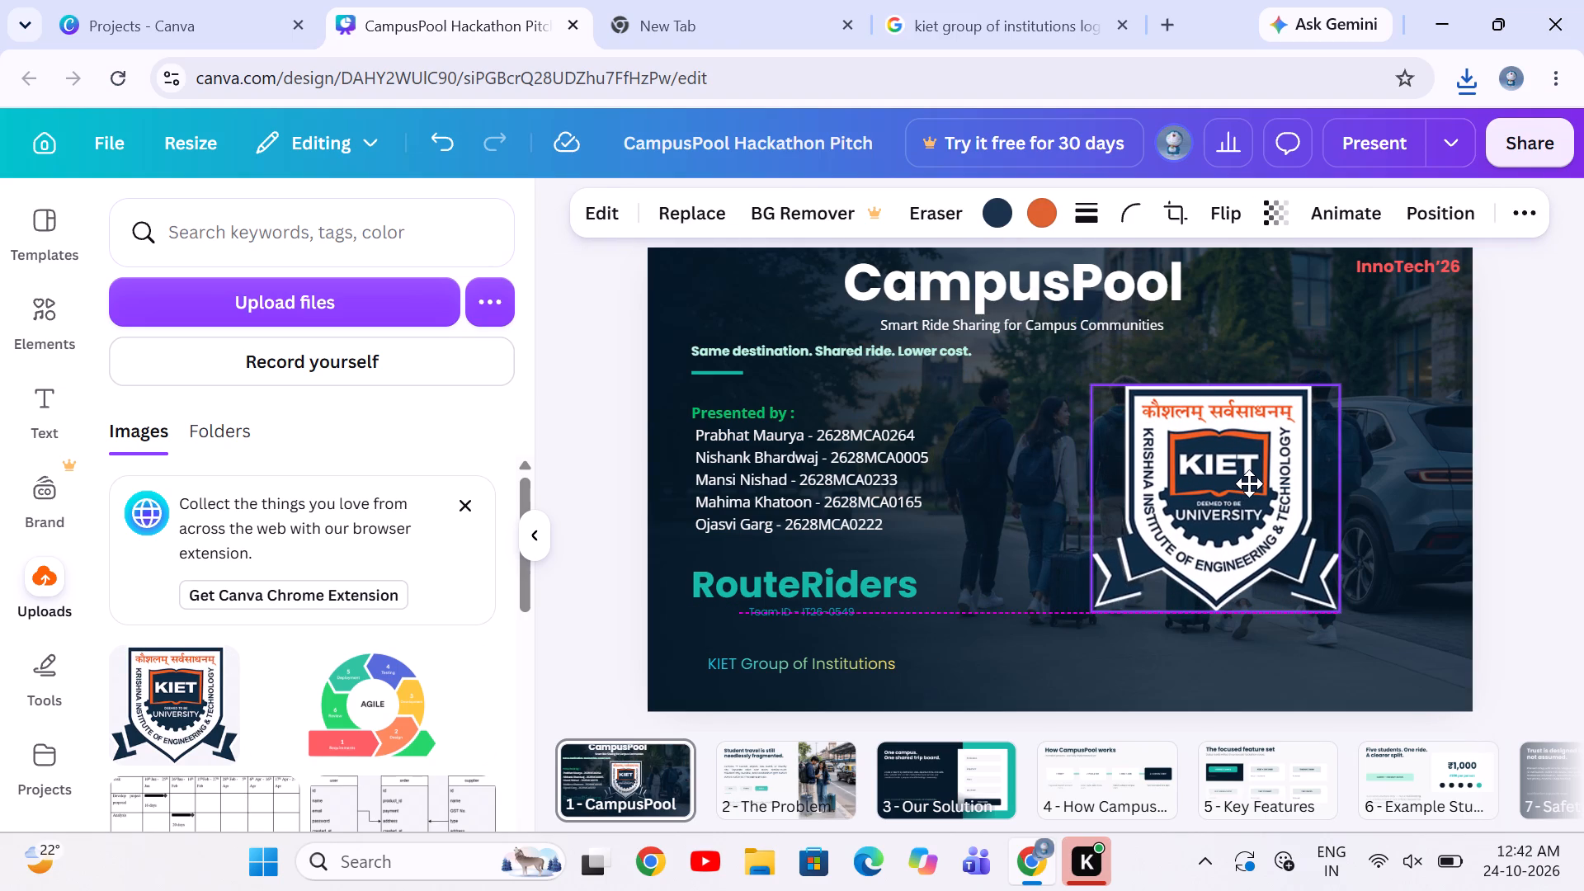
{"action": "left_click_drag", "start_coordinate": [1249, 483], "coordinate": [1252, 483]}
{"action": "left_click", "coordinate": [1516, 526]}
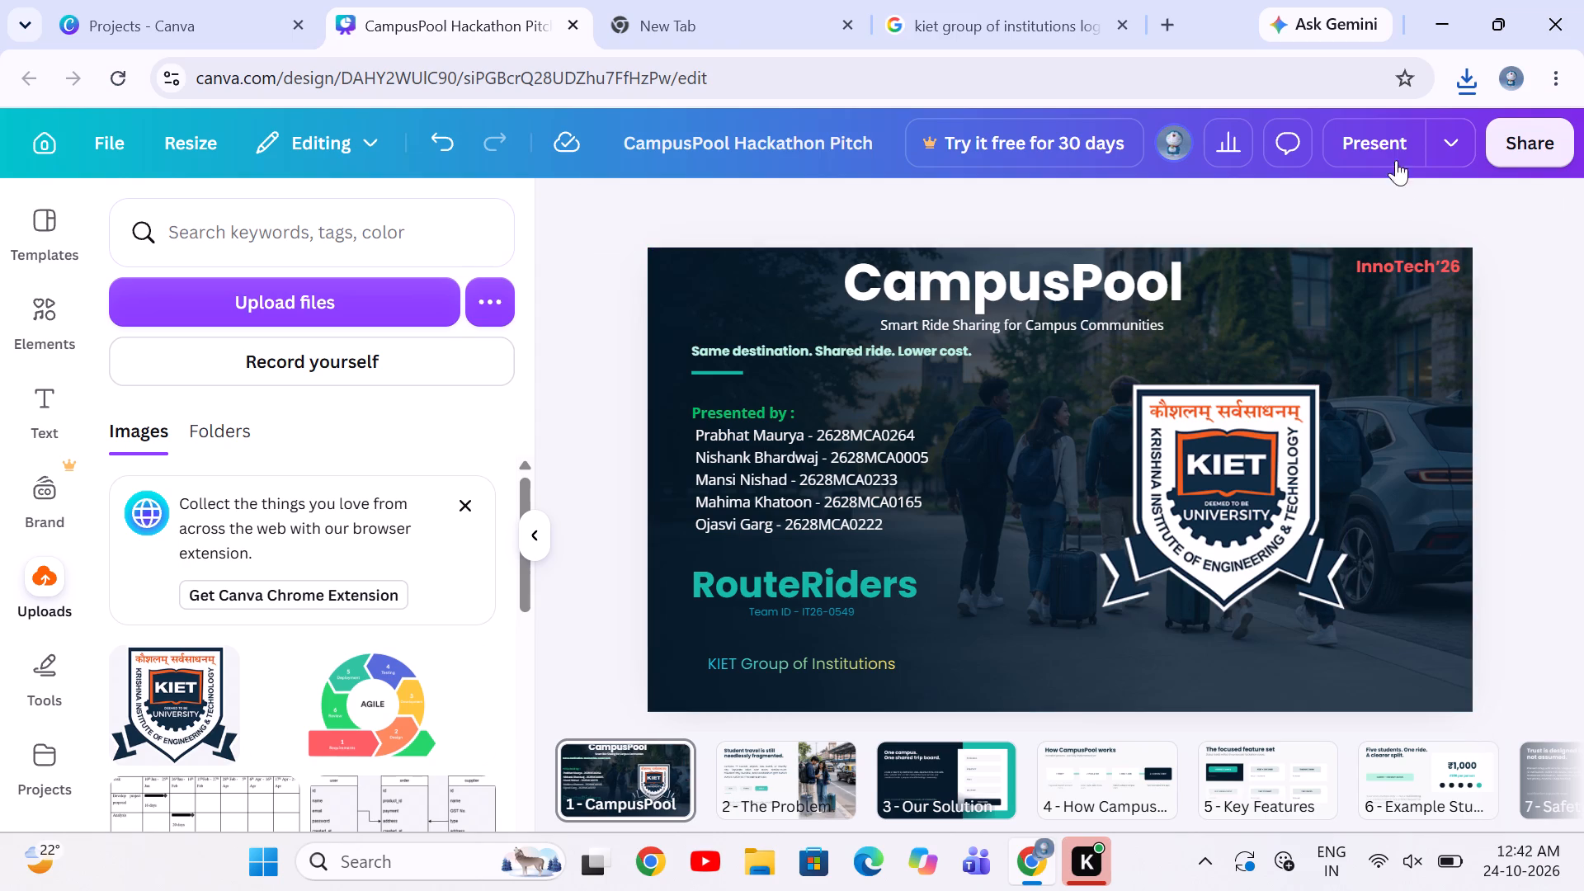
Present the deck full screen to check the title slide with the KIET logo.
{"action": "left_click", "coordinate": [1384, 138]}
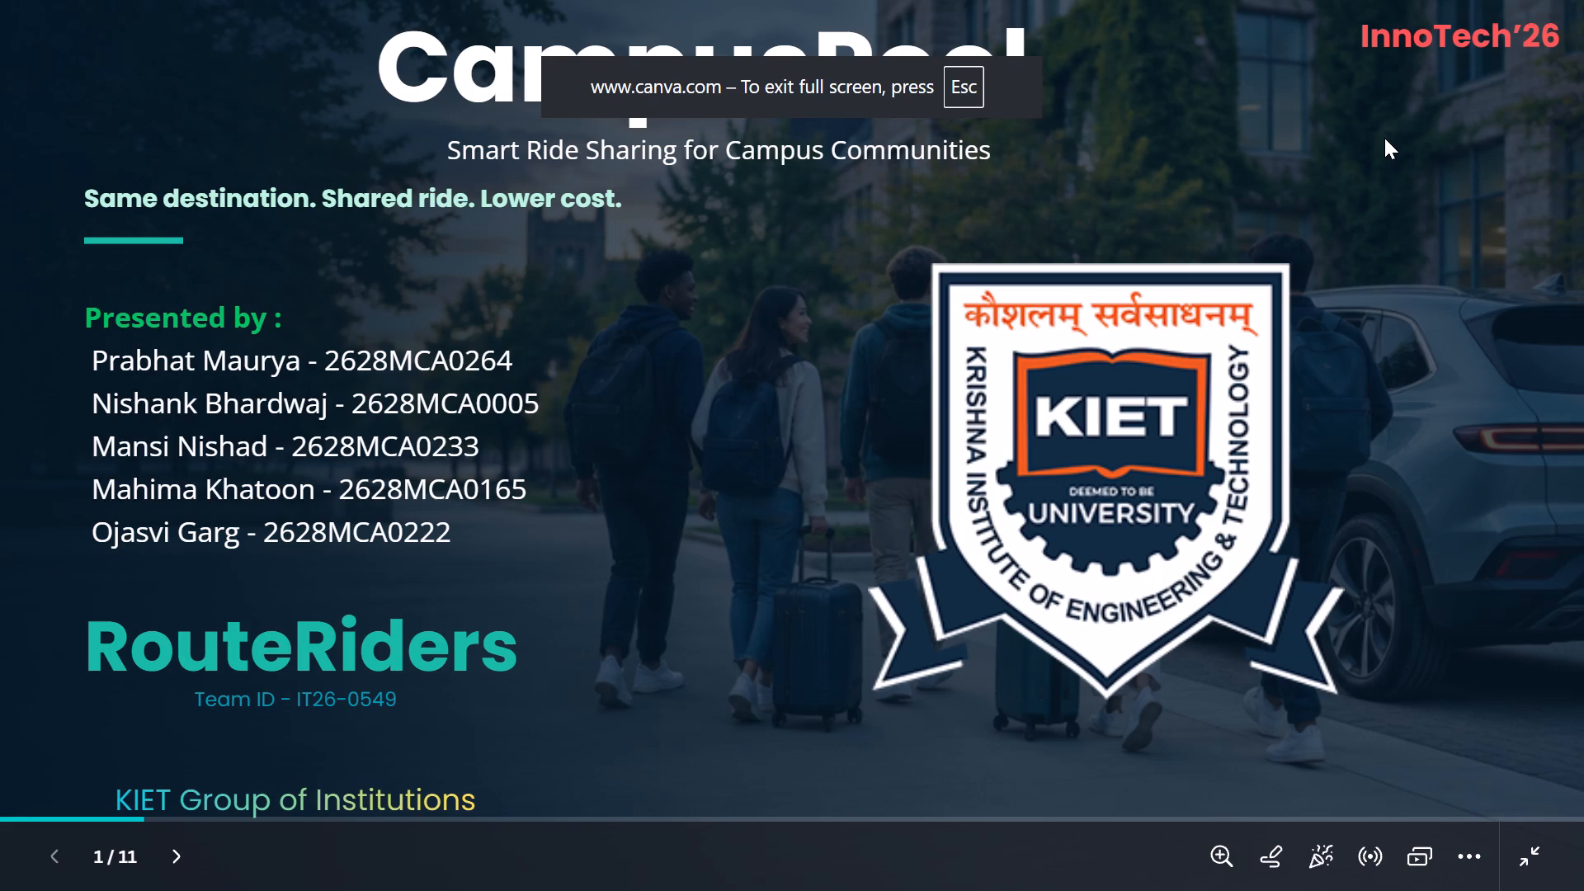
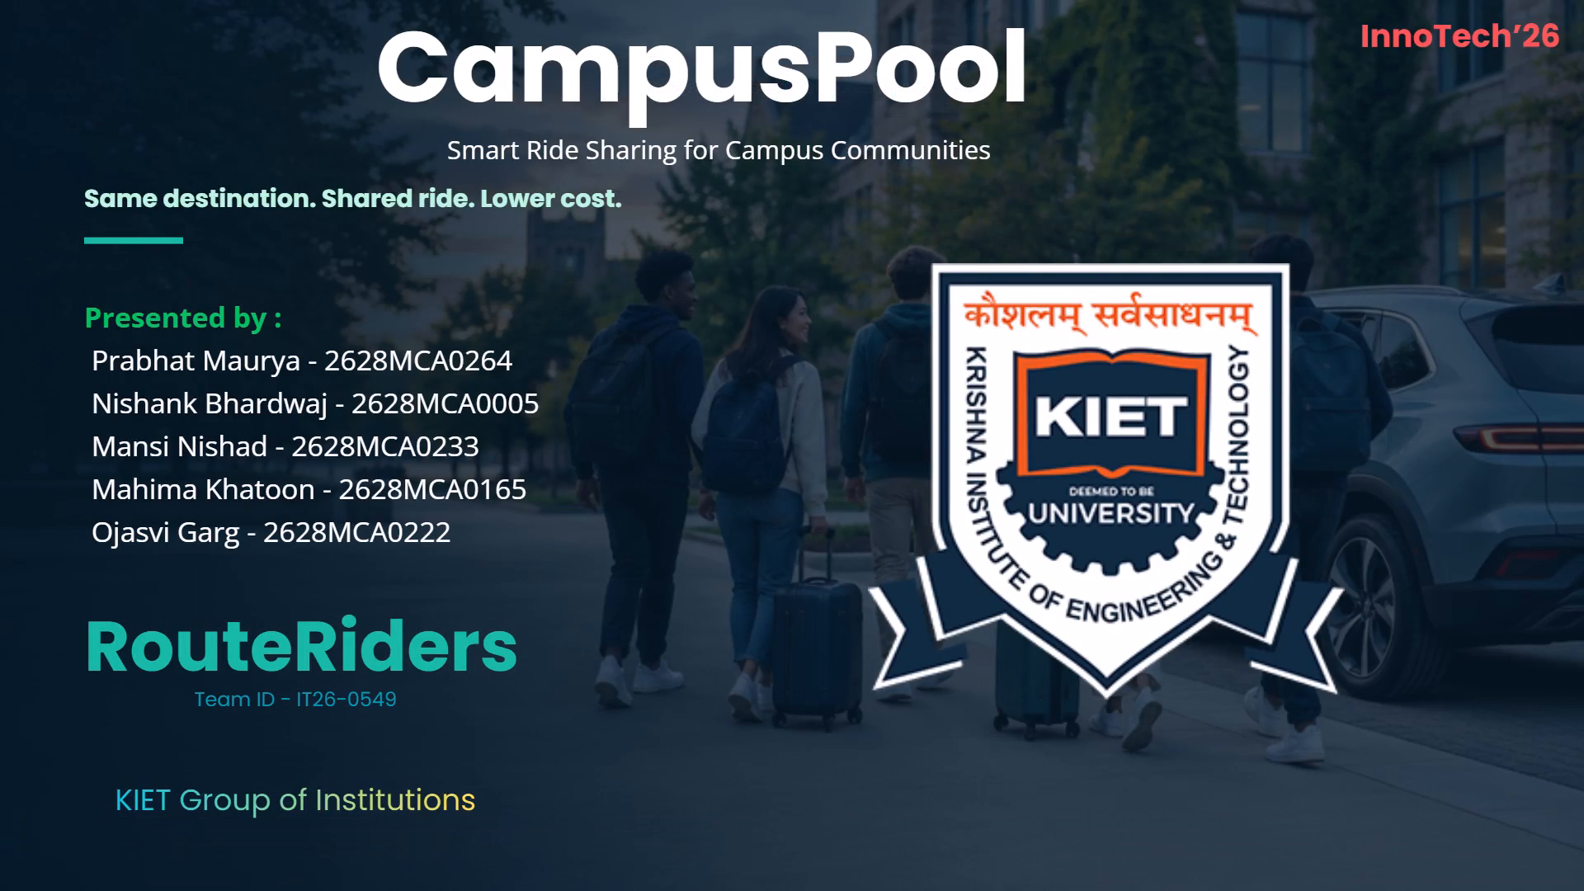
Review the presentation full screen from the title slide through the five-student fare split example, return to the title slide and exit.
{"action": "key", "text": "Right"}
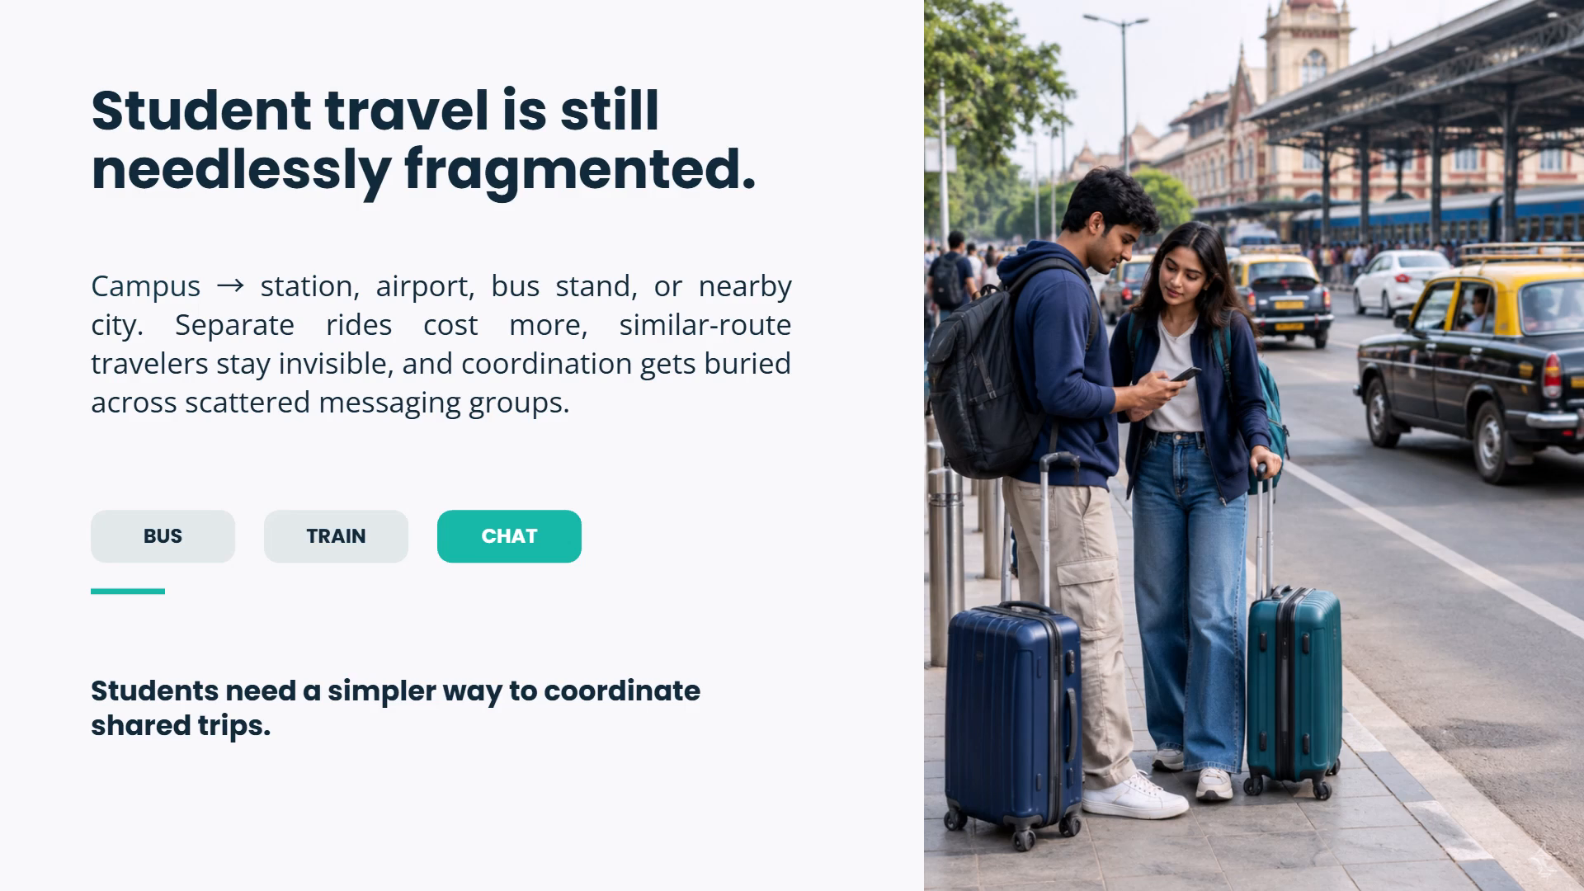
{"action": "key", "text": "Right"}
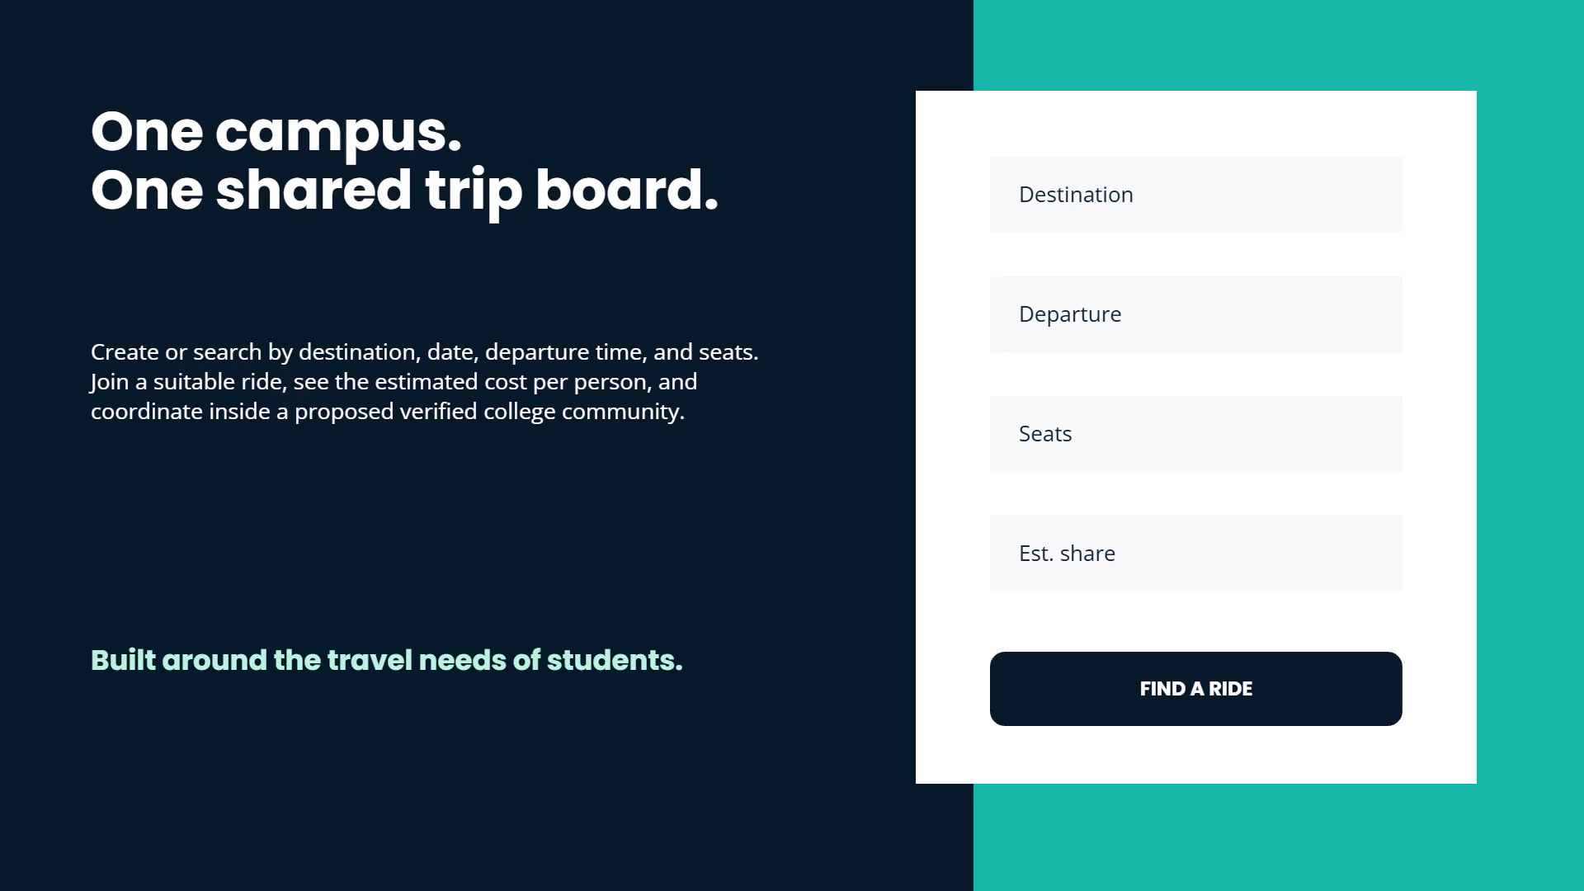
{"action": "key", "text": "Right"}
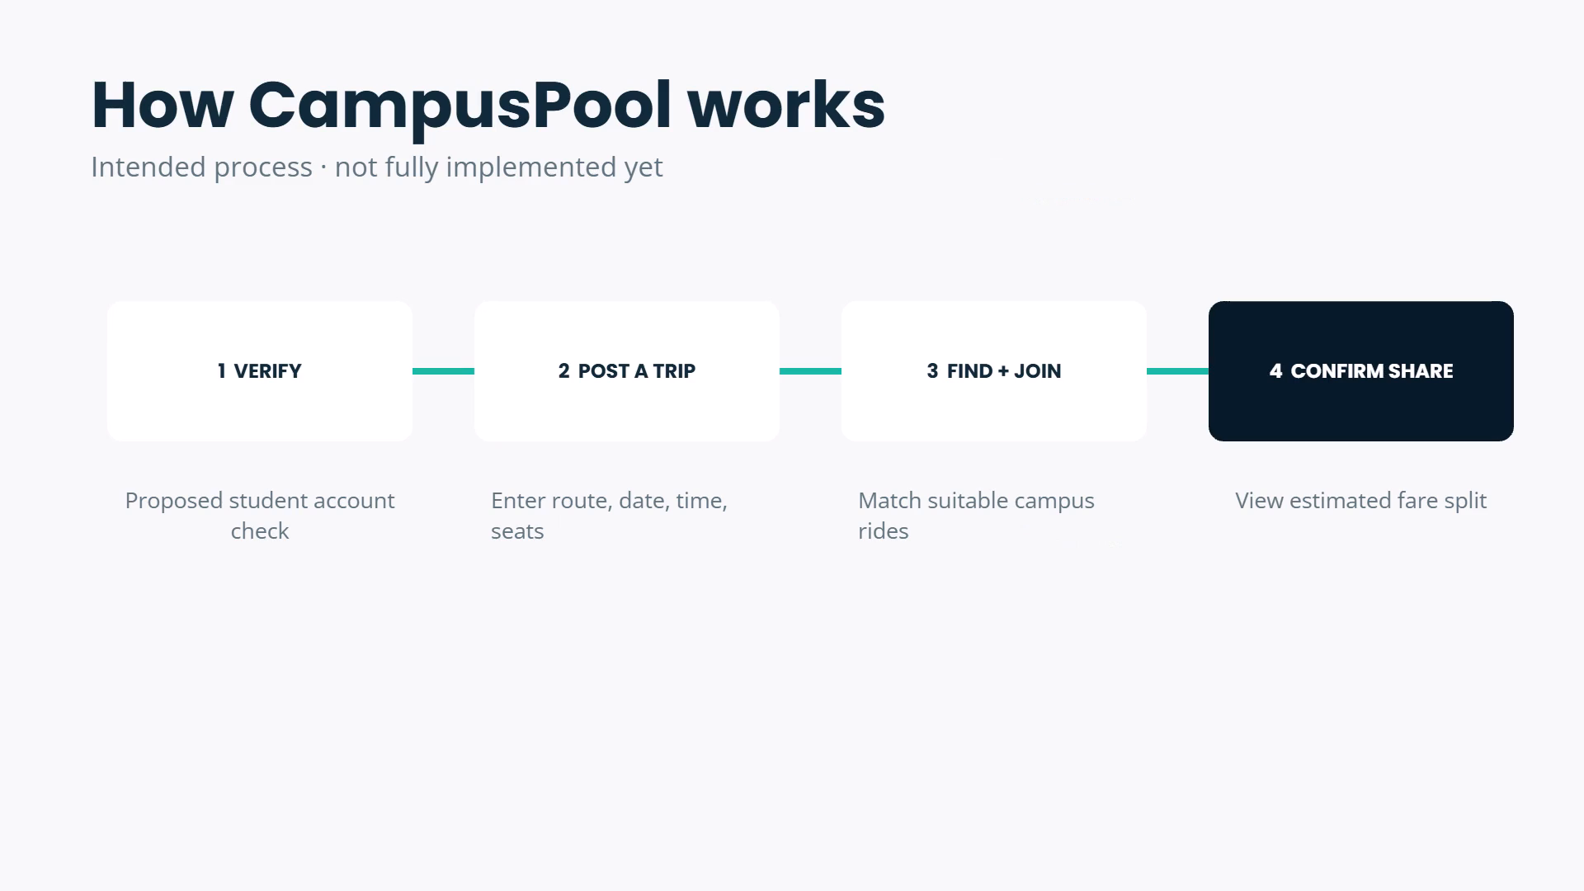
{"action": "key", "text": "Right"}
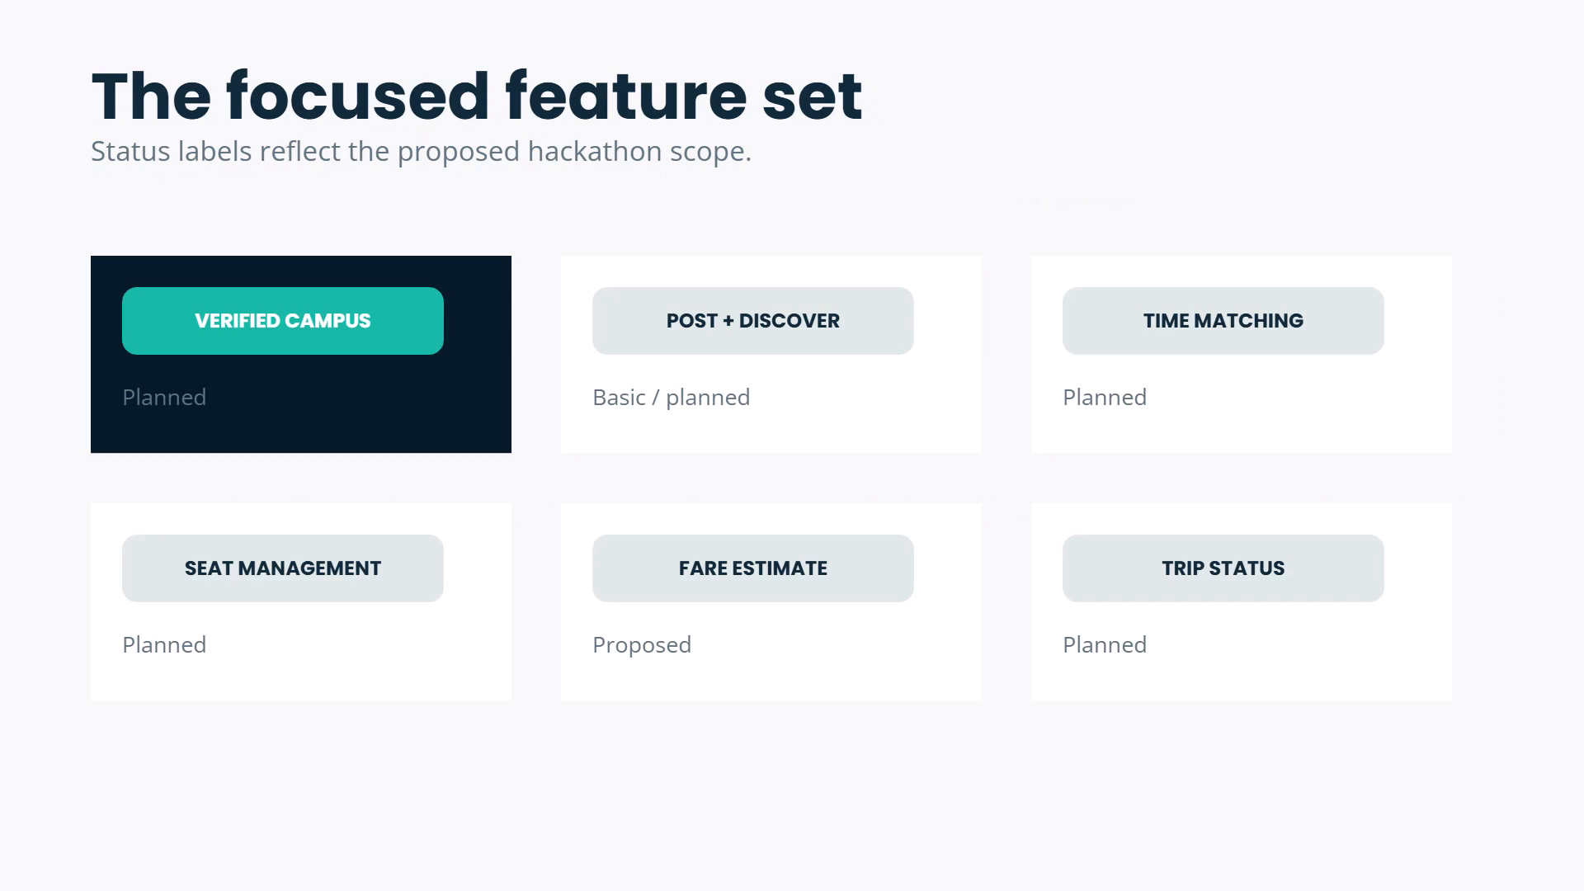
{"action": "key", "text": "Right"}
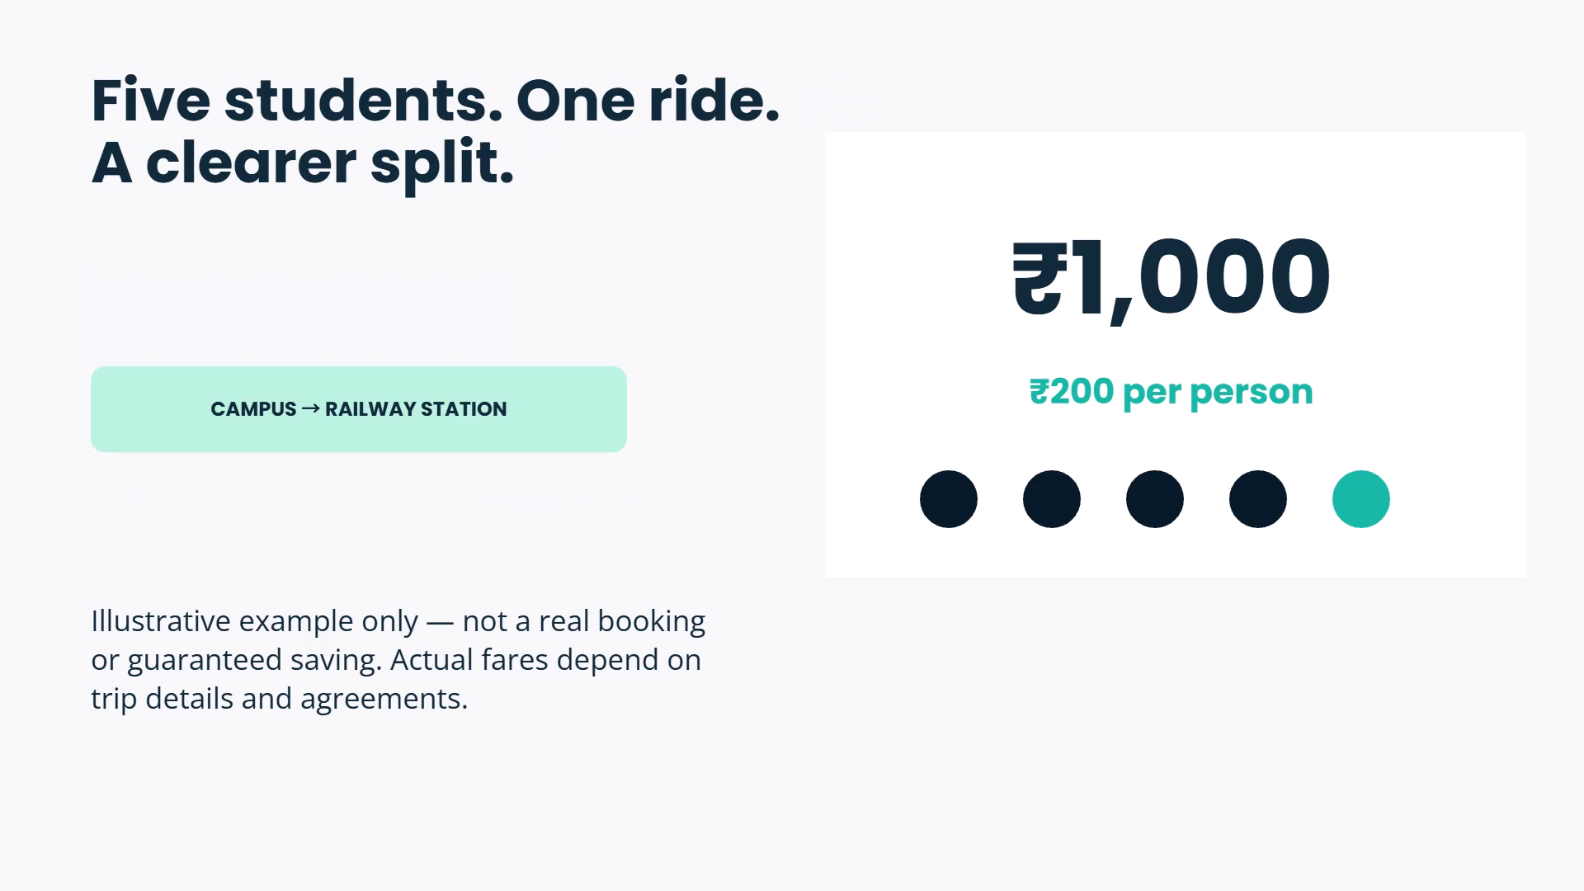
{"action": "key", "text": "Left"}
{"action": "key", "text": "Left"}
{"action": "key", "text": "Left"}
{"action": "key", "text": "Left"}
{"action": "key", "text": "Left"}
{"action": "key", "text": "Left"}
{"action": "key", "text": "Left"}
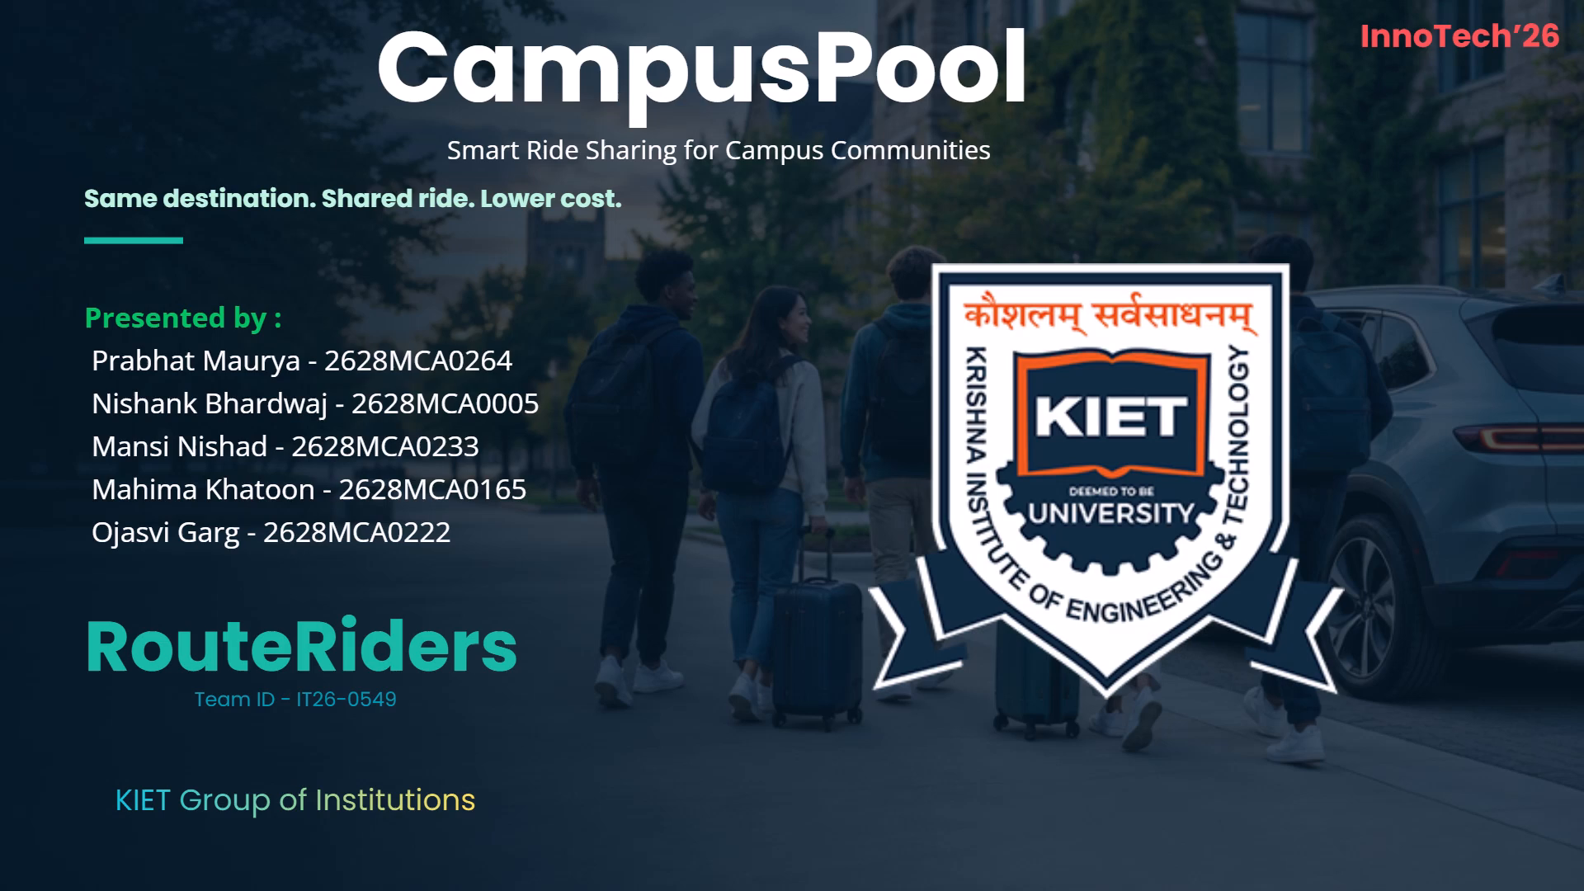
{"action": "key", "text": "Left"}
{"action": "key", "text": "Escape"}
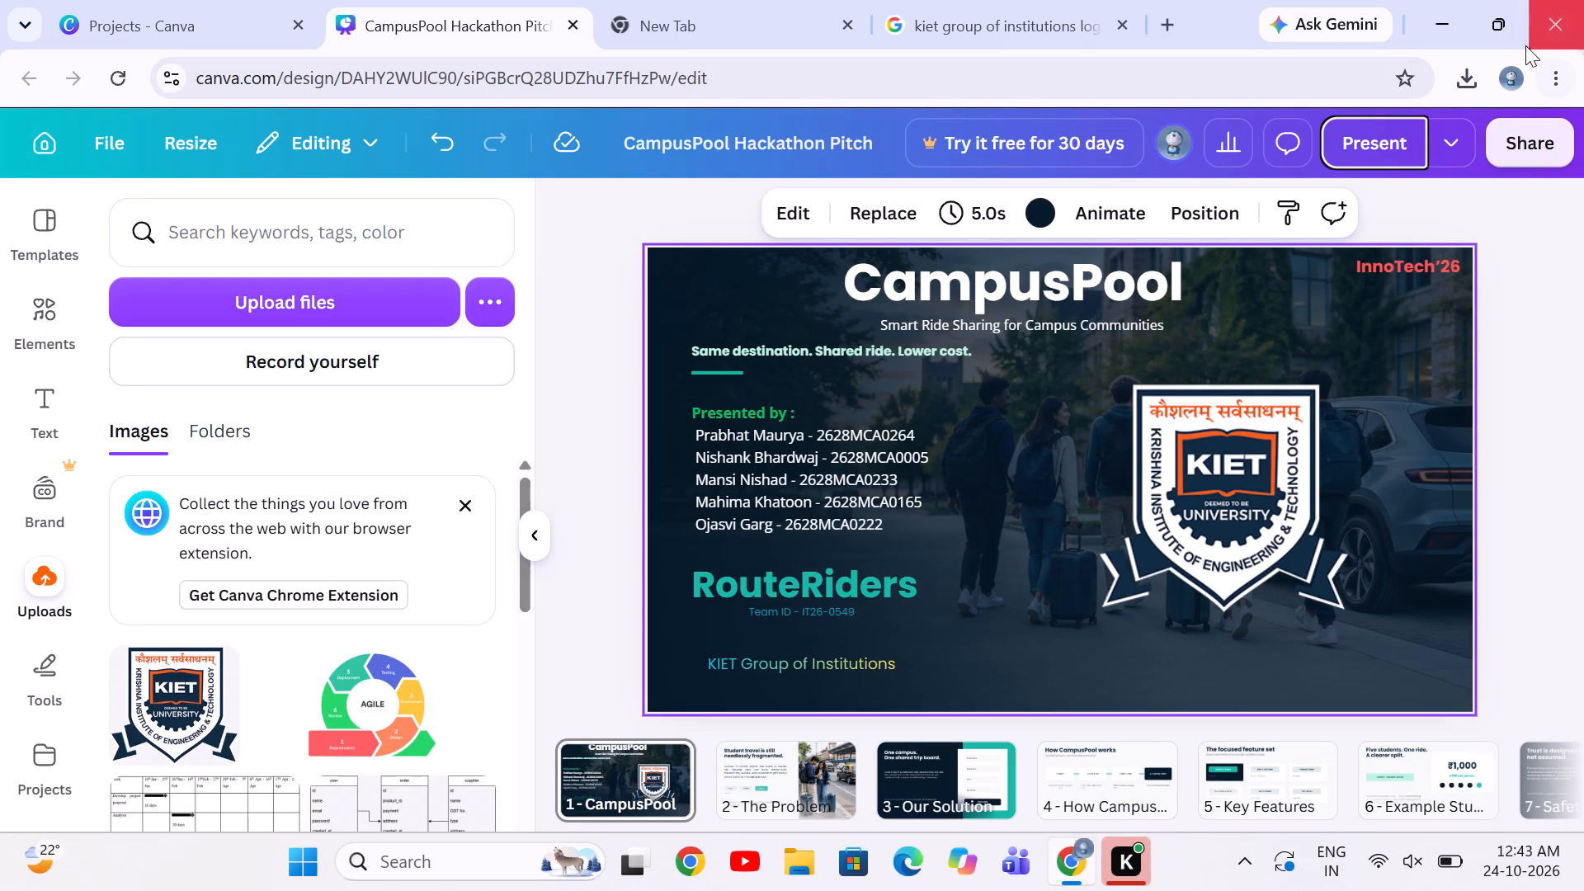
Download all pages of the CampusPool Hackathon Pitch as a digital PDF.
{"action": "left_click", "coordinate": [1516, 150]}
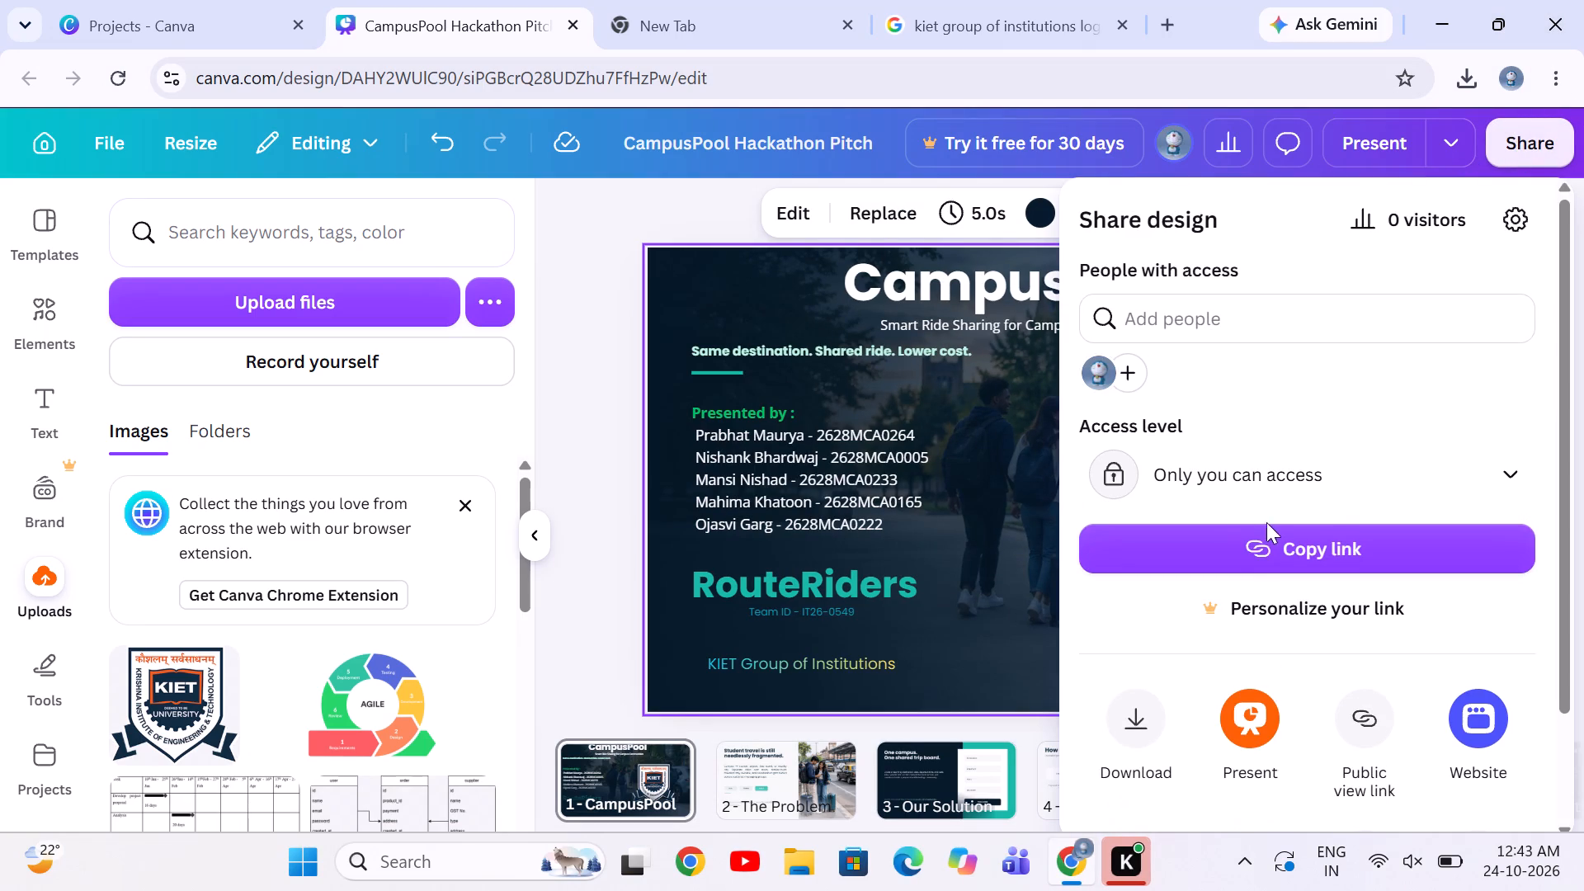
{"action": "left_click", "coordinate": [1132, 728]}
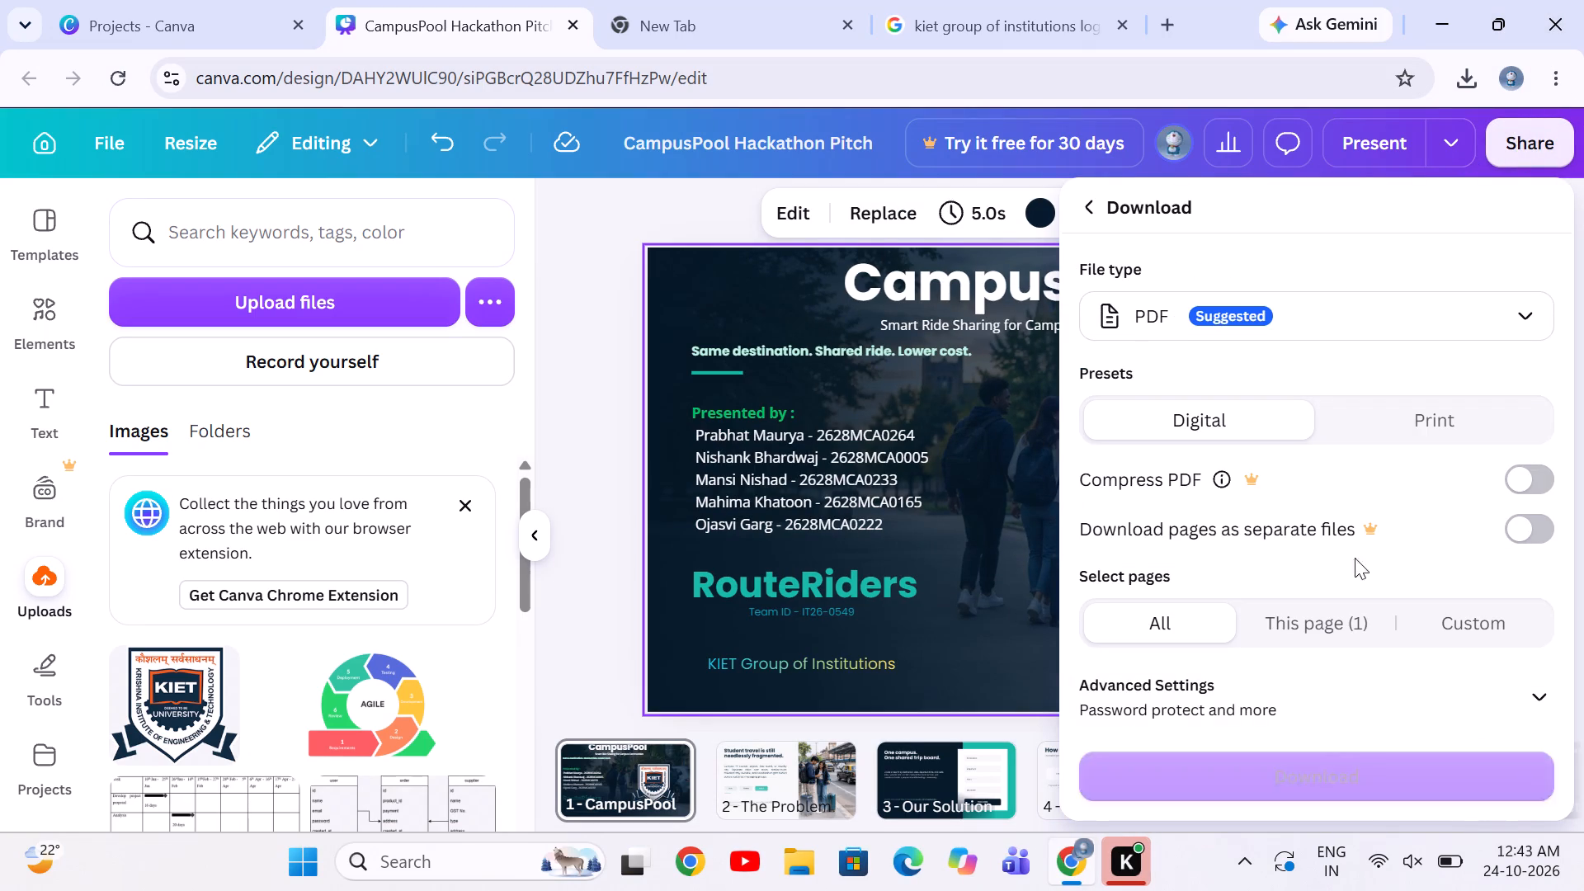
{"action": "left_click", "coordinate": [1327, 776]}
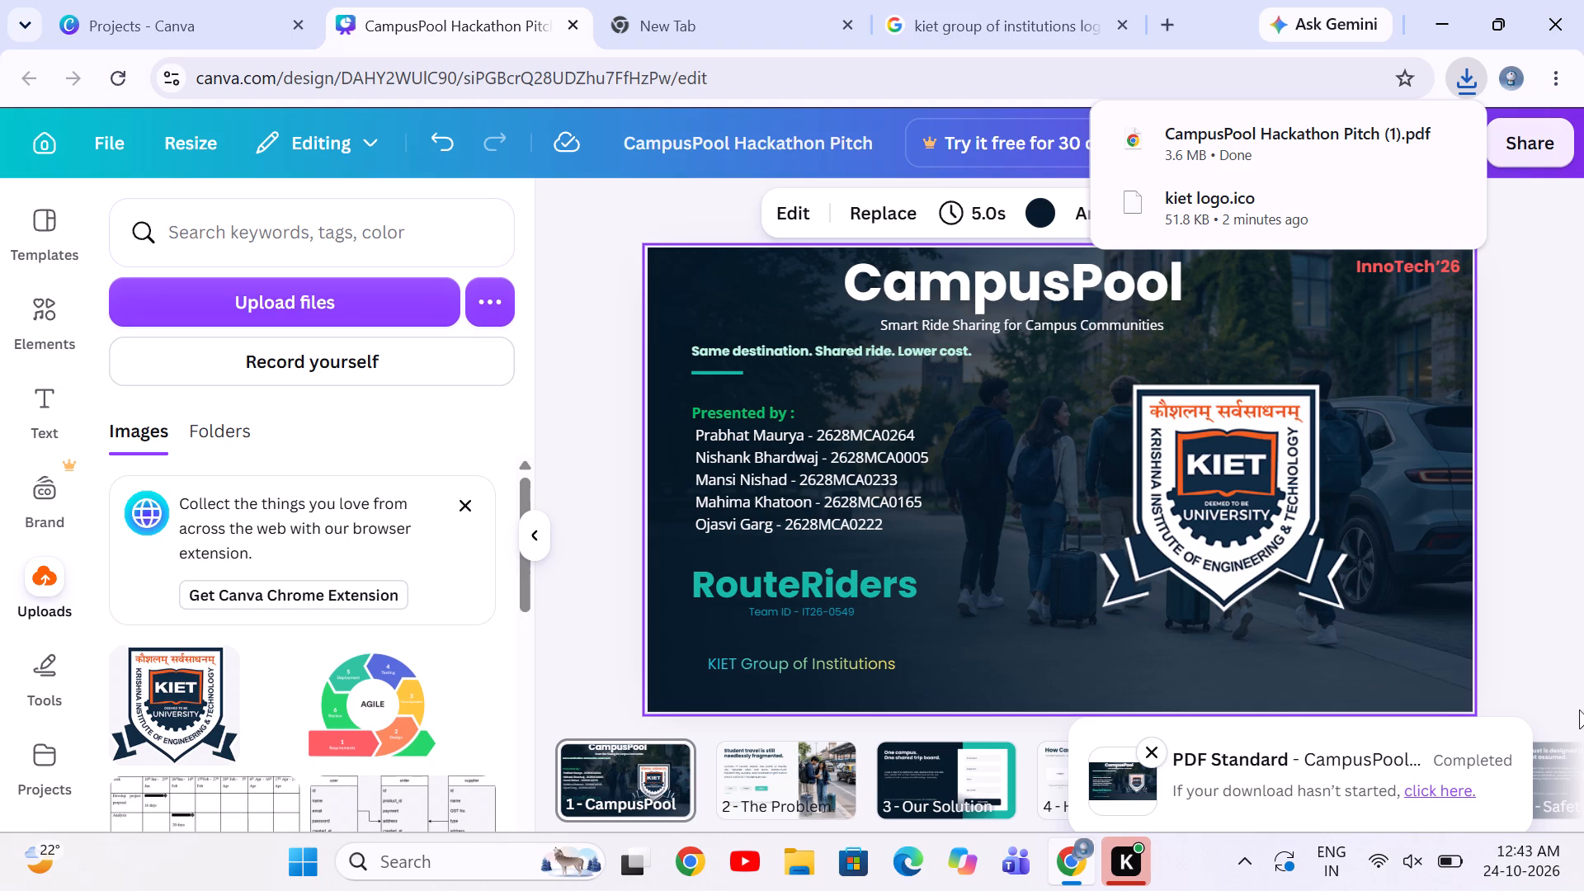
Show the downloaded PDF in the Downloads folder and delete yesterday's older CampusPool Hackathon Pitch.pdf.
{"action": "left_click", "coordinate": [1398, 131]}
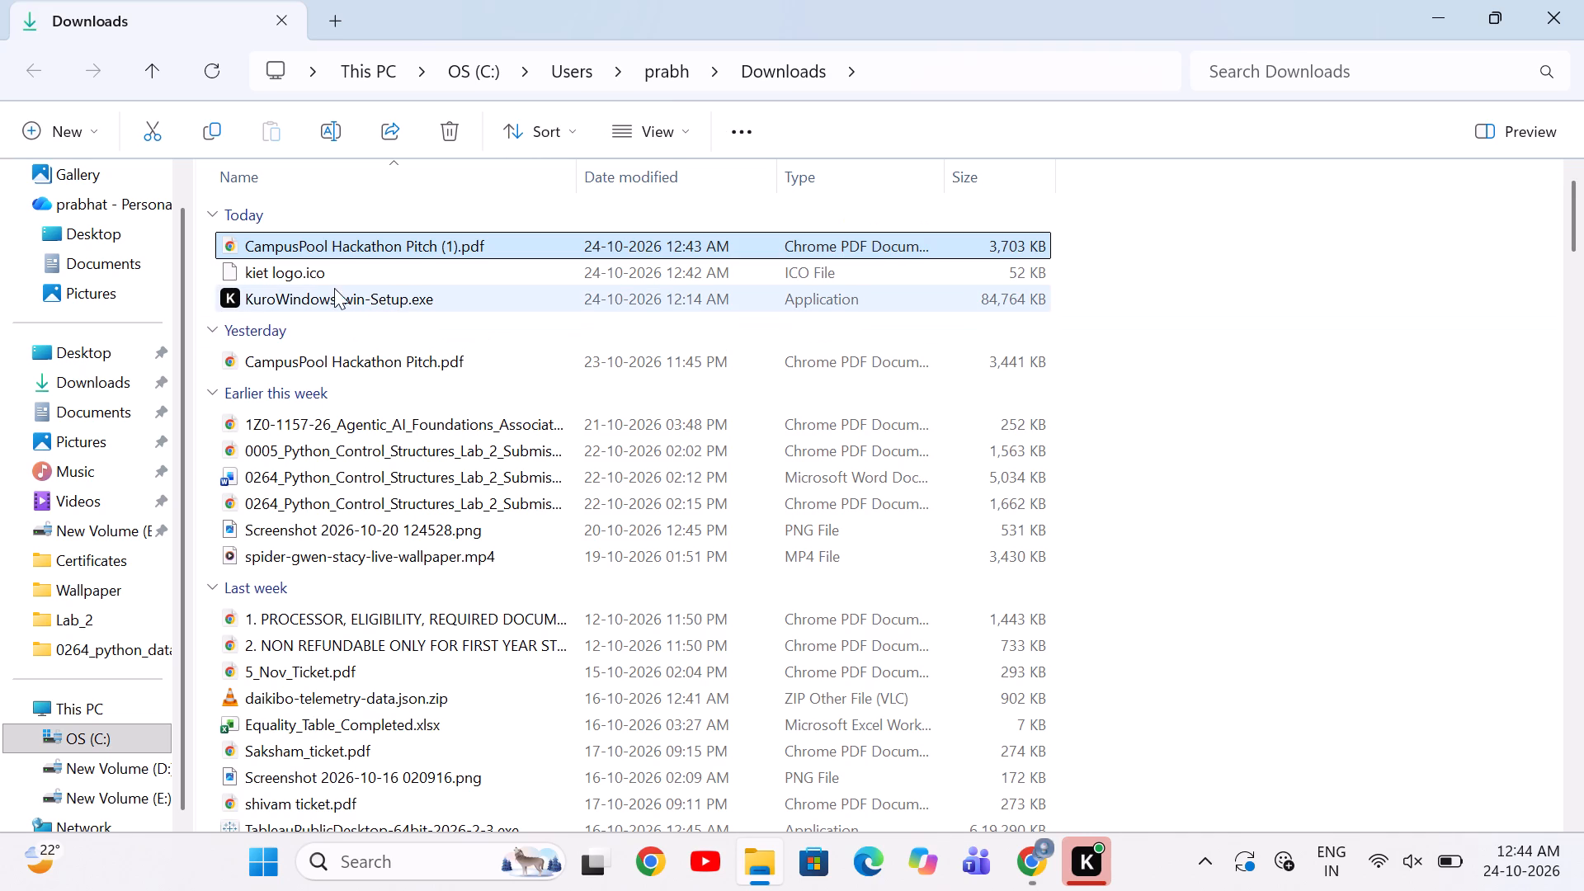
{"action": "left_click", "coordinate": [404, 363]}
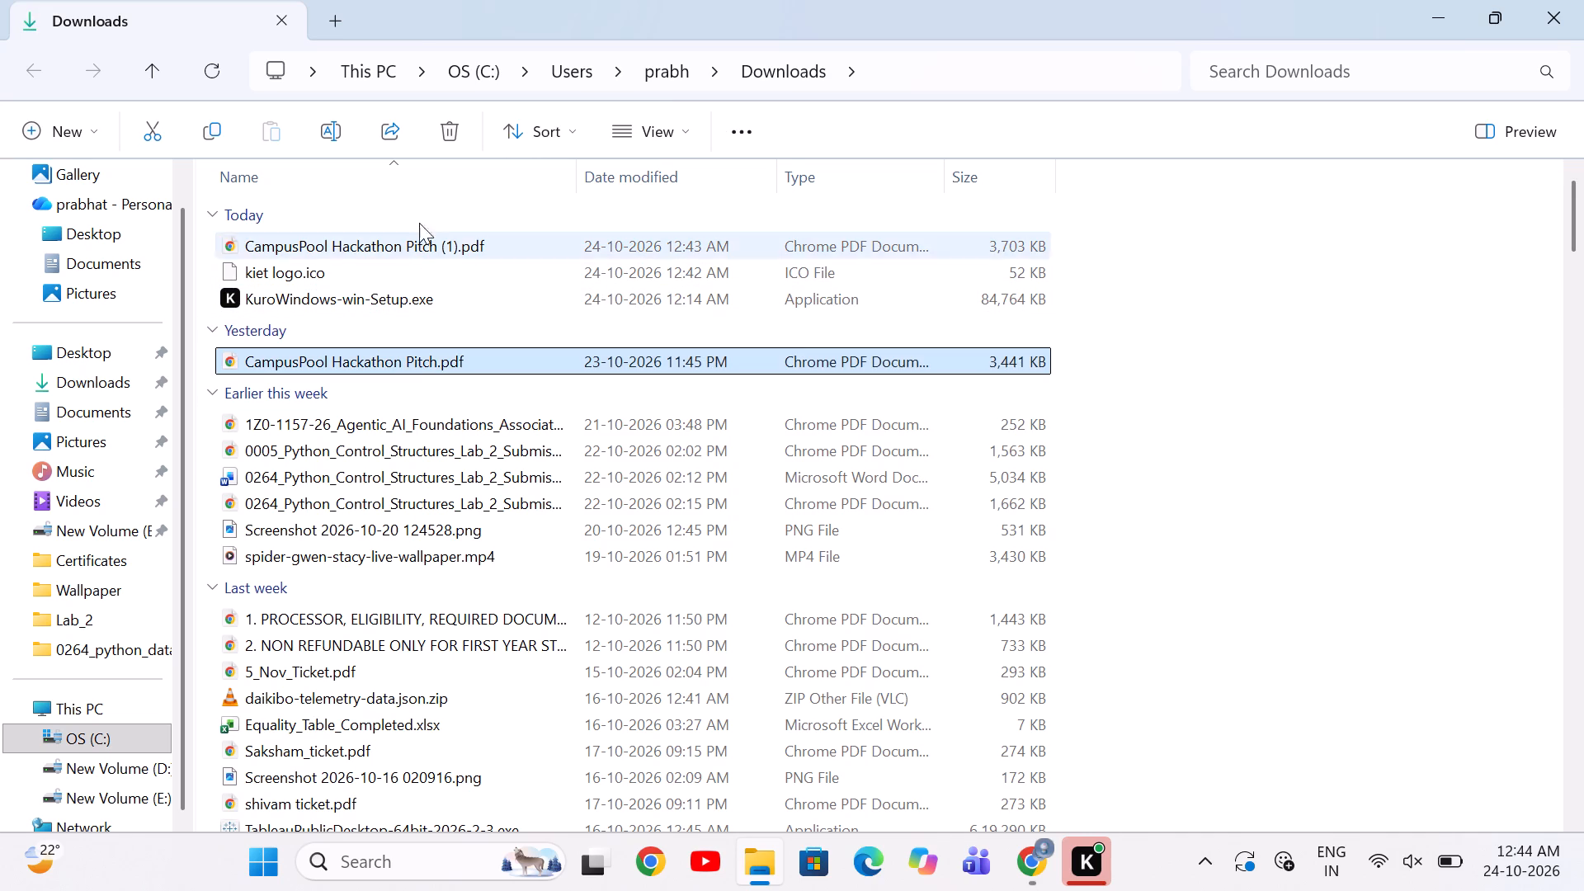
{"action": "left_click", "coordinate": [437, 148]}
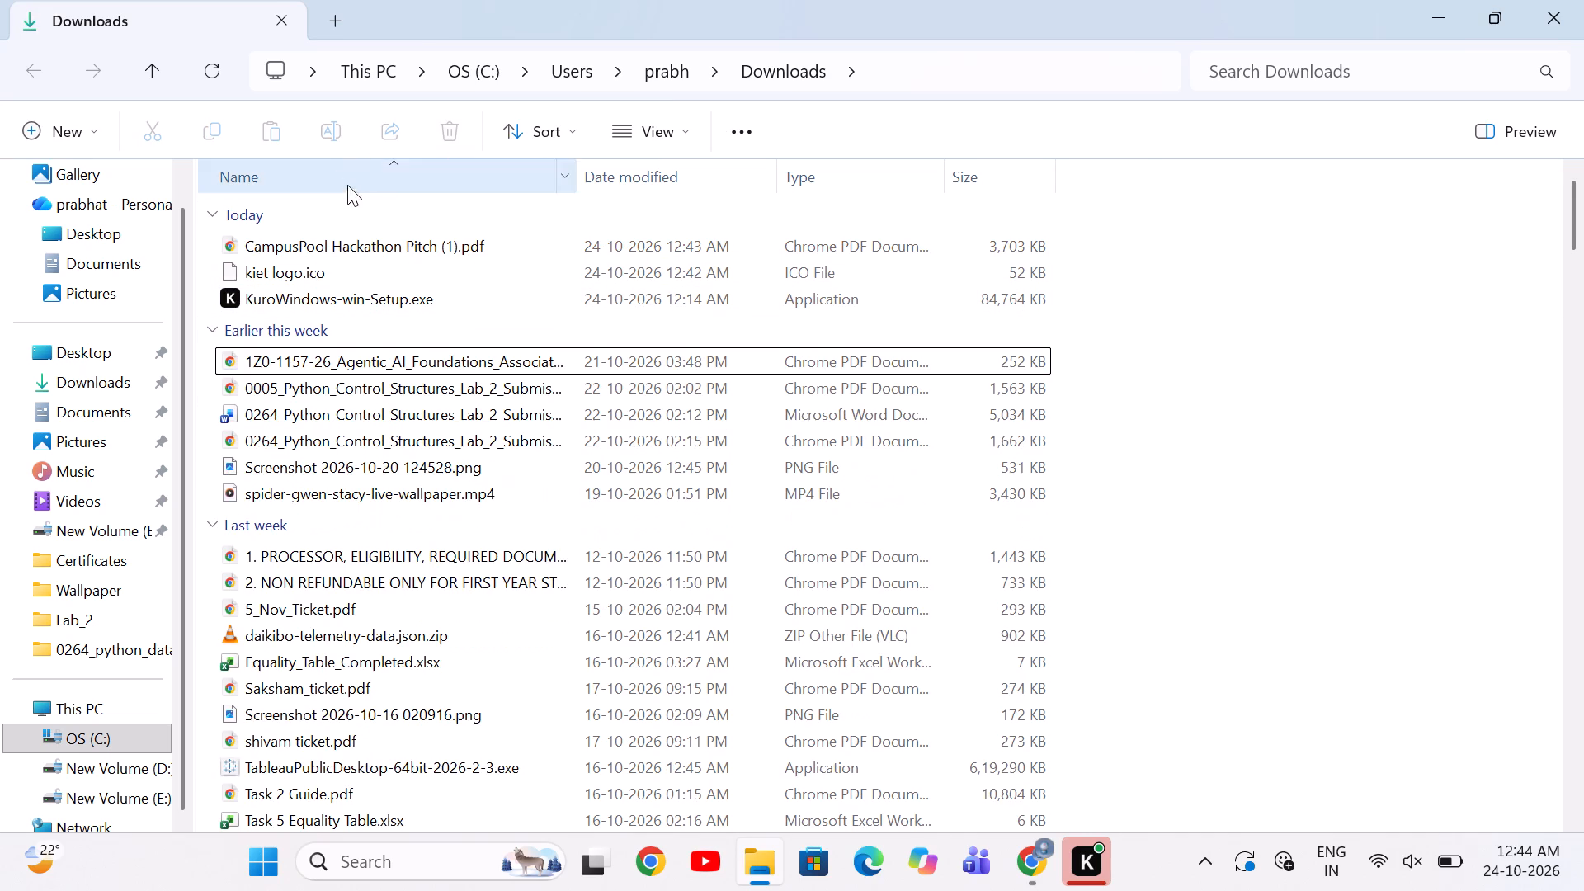
Rename the newly downloaded CampusPool Hackathon Pitch (1).pdf as CampusPool Hackathon Pitch.pdf.
{"action": "left_click", "coordinate": [353, 239]}
{"action": "left_click", "coordinate": [334, 140]}
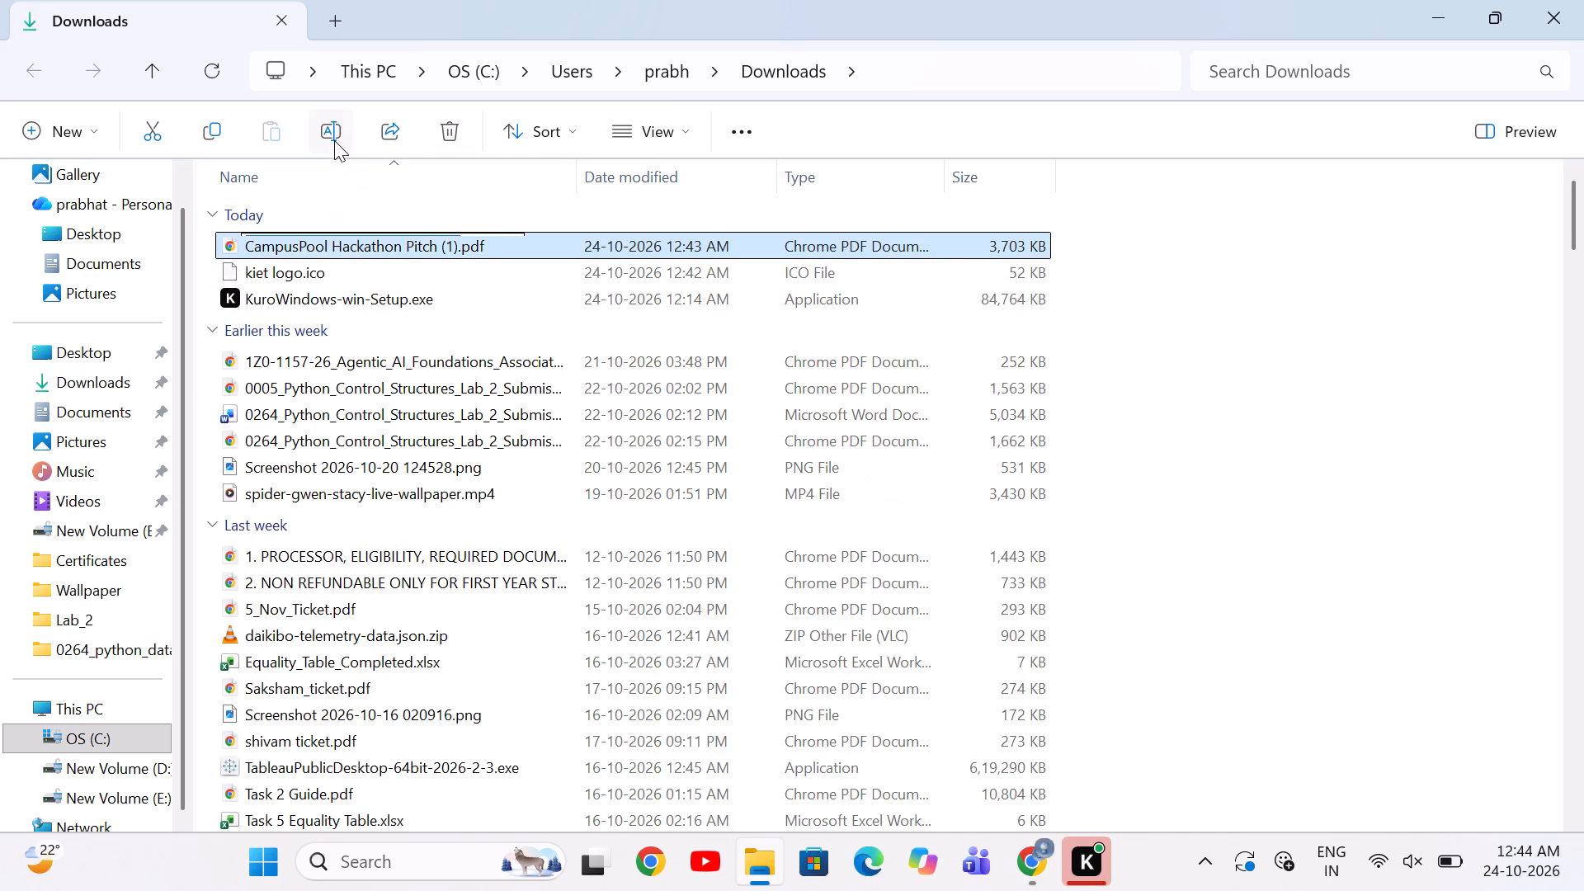
{"action": "left_click", "coordinate": [457, 248]}
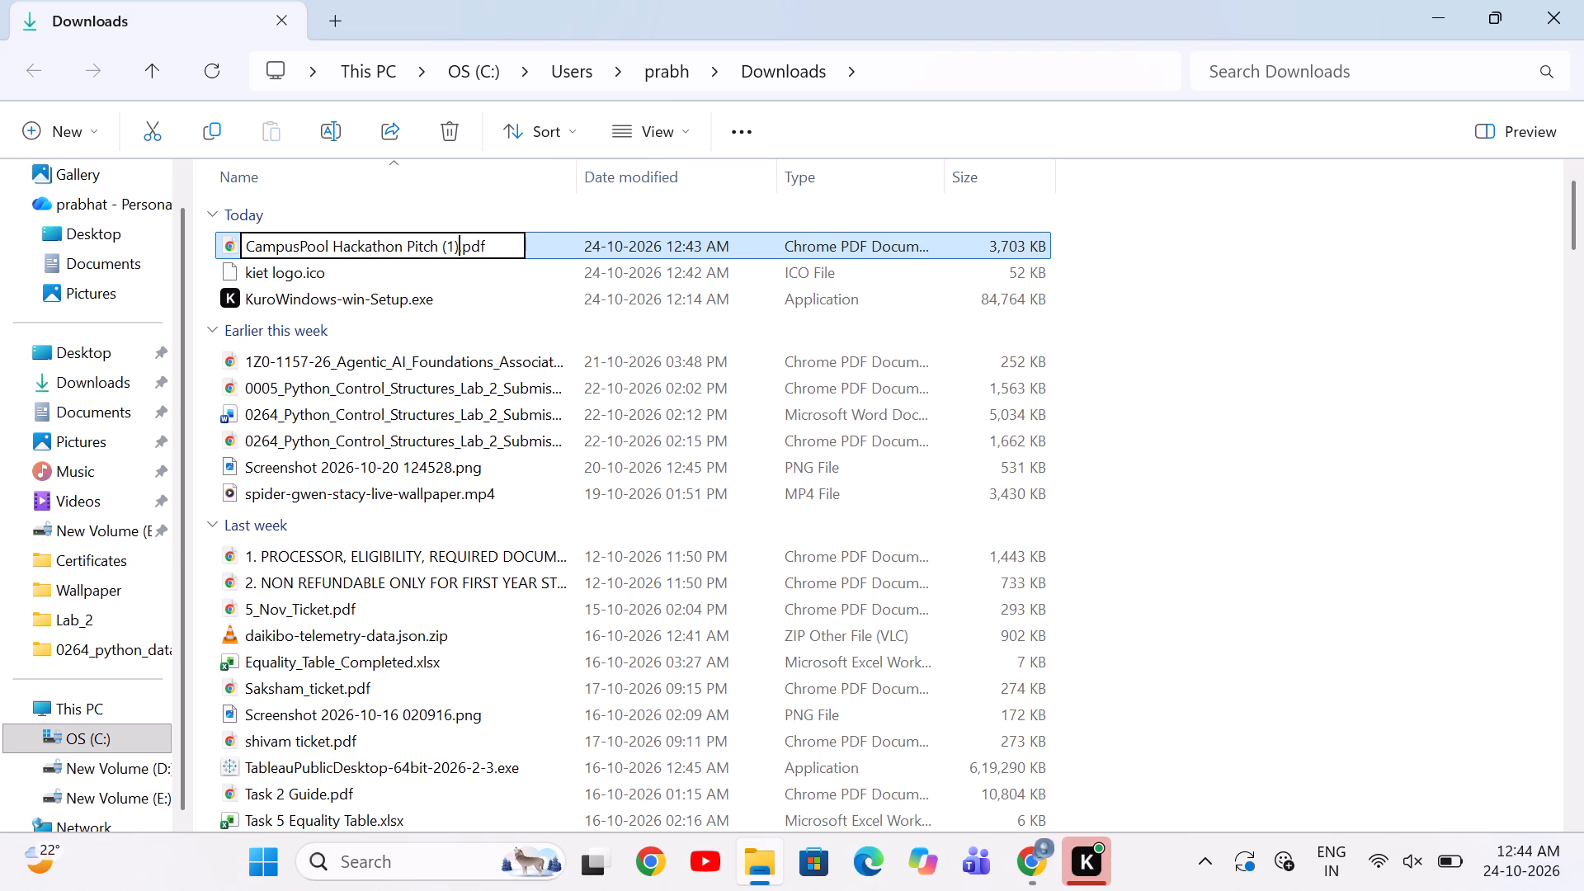
{"action": "key", "text": "BackSpace"}
{"action": "key", "text": "BackSpace"}
{"action": "key", "text": "BackSpace"}
{"action": "key", "text": "BackSpace"}
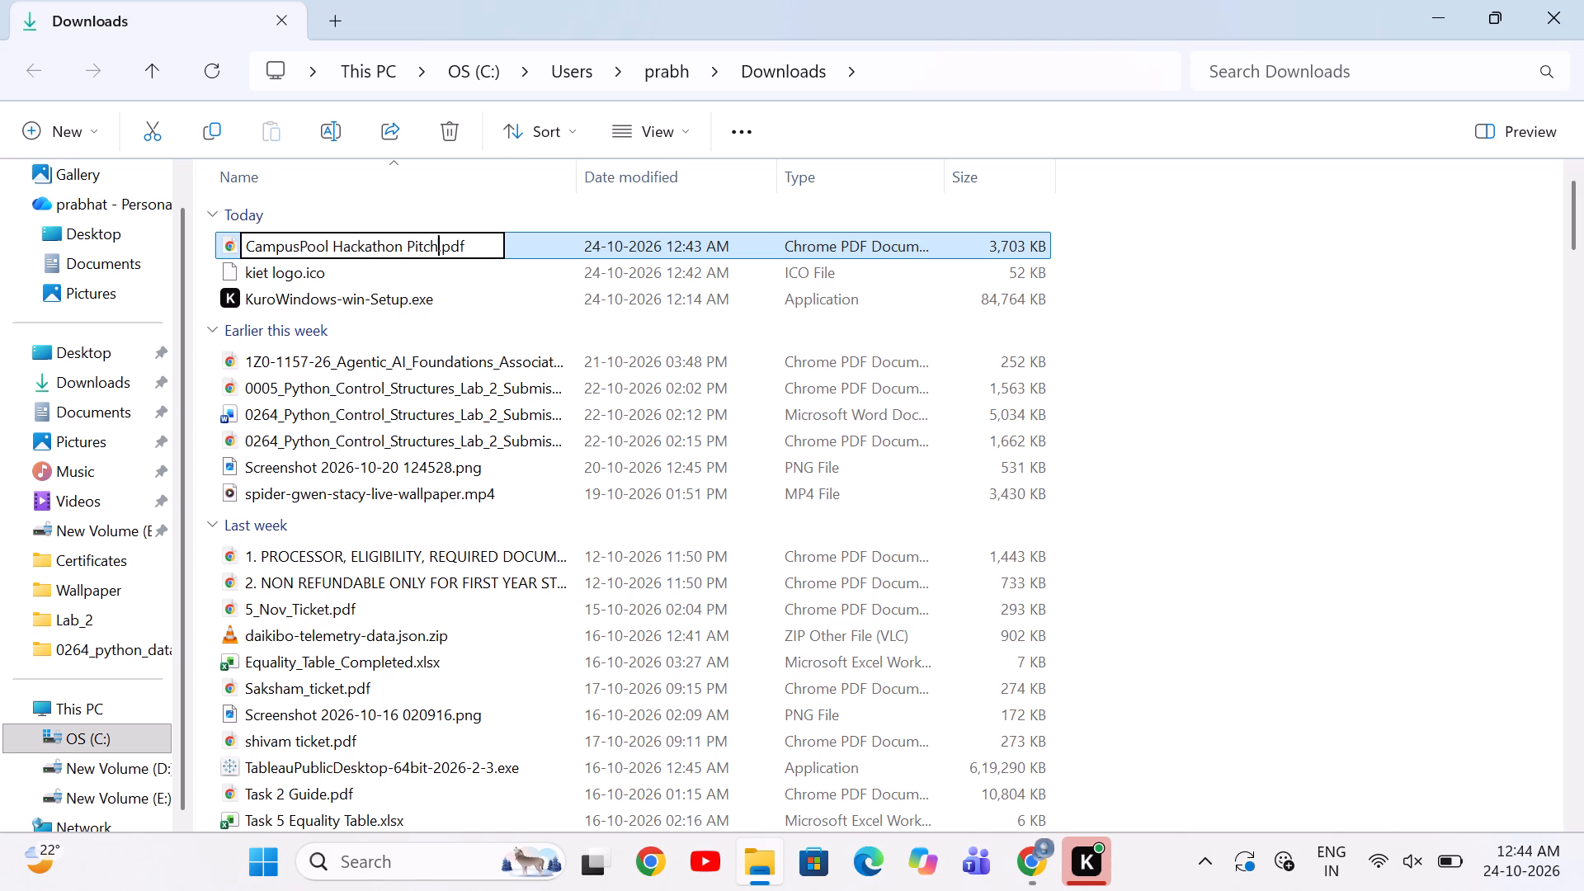
{"action": "left_click", "coordinate": [601, 200]}
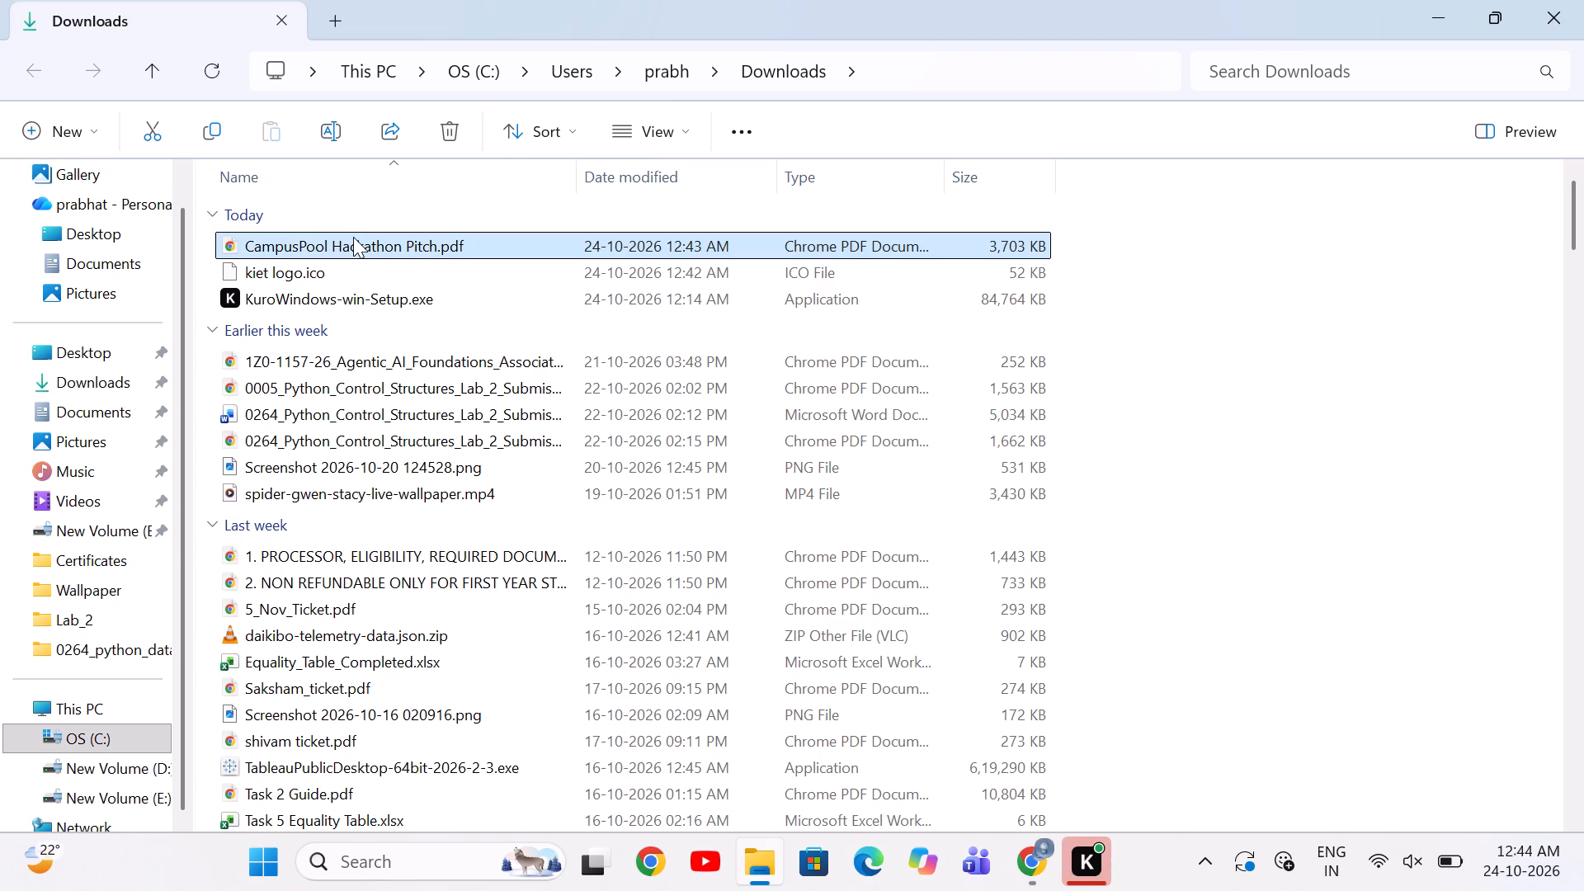
{"action": "left_click", "coordinate": [353, 237]}
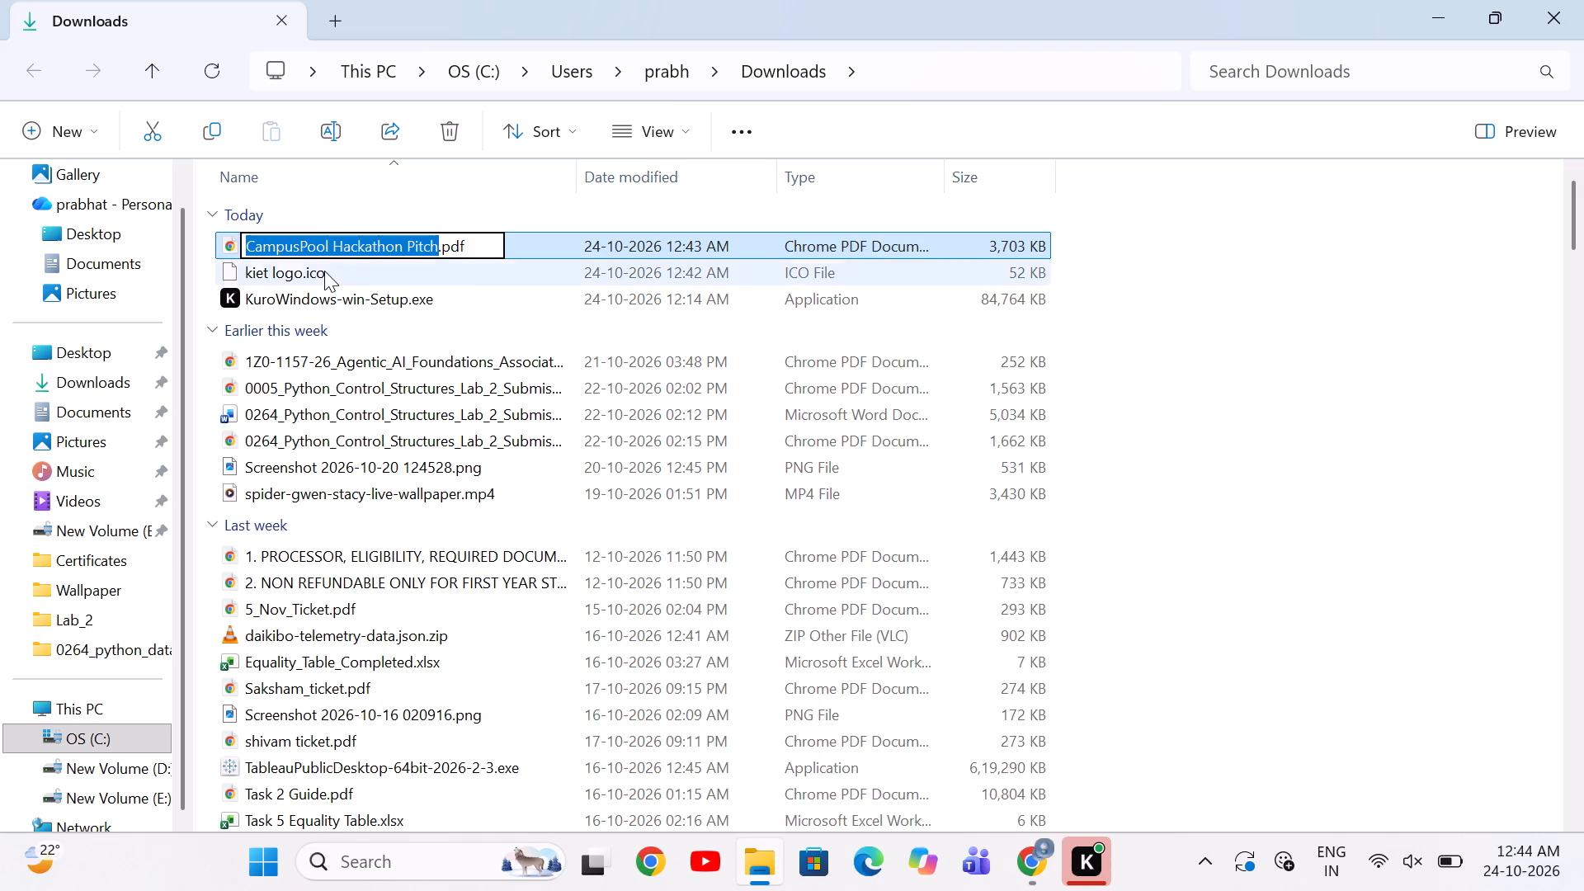
{"action": "left_click", "coordinate": [1161, 363]}
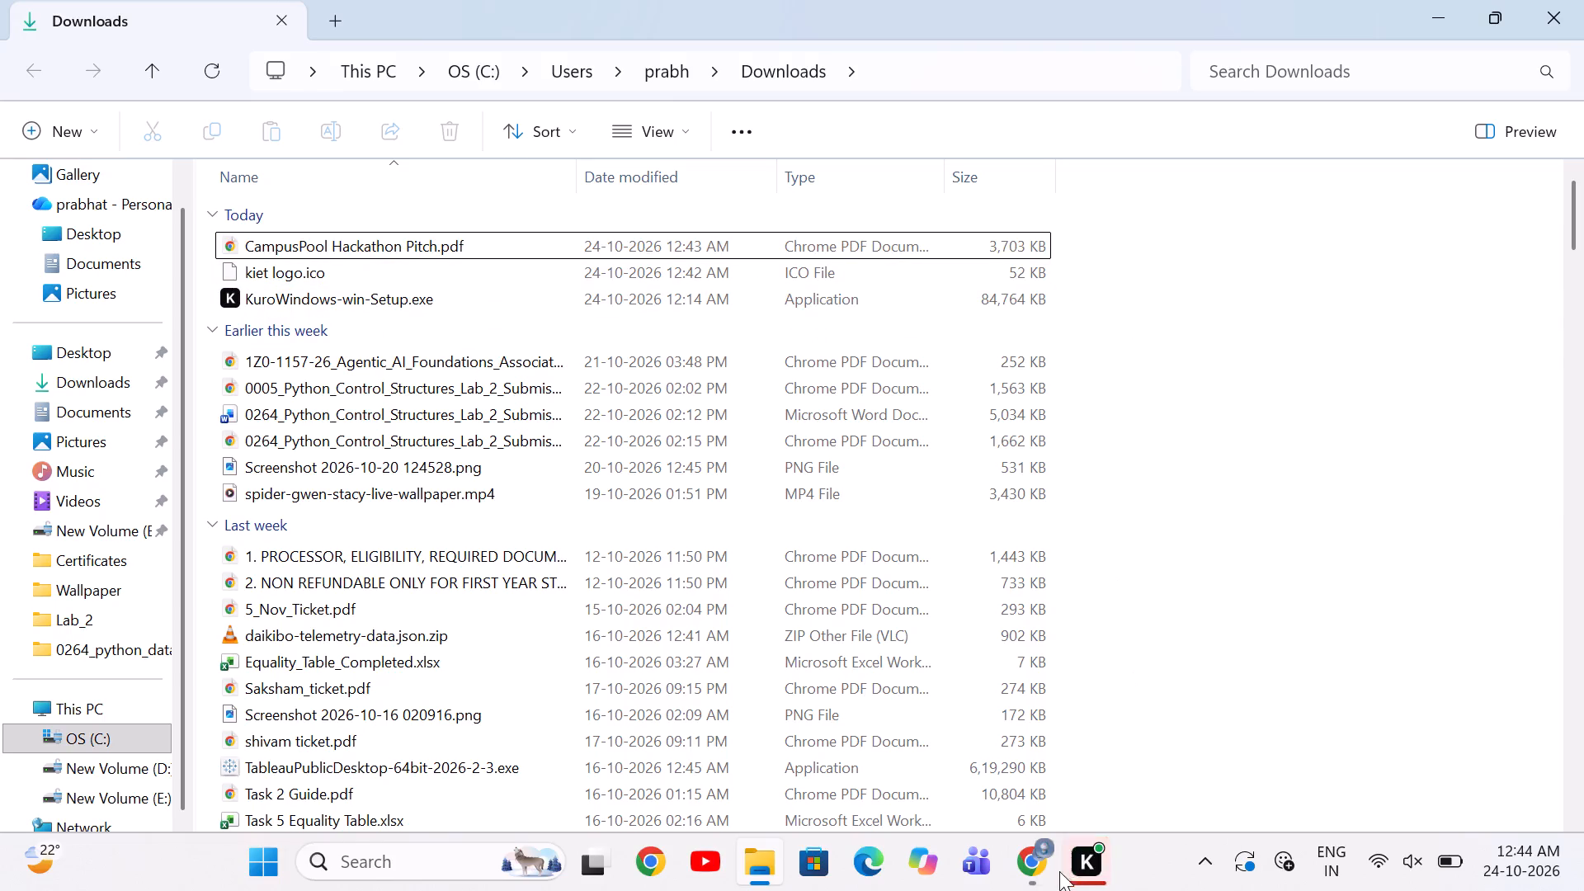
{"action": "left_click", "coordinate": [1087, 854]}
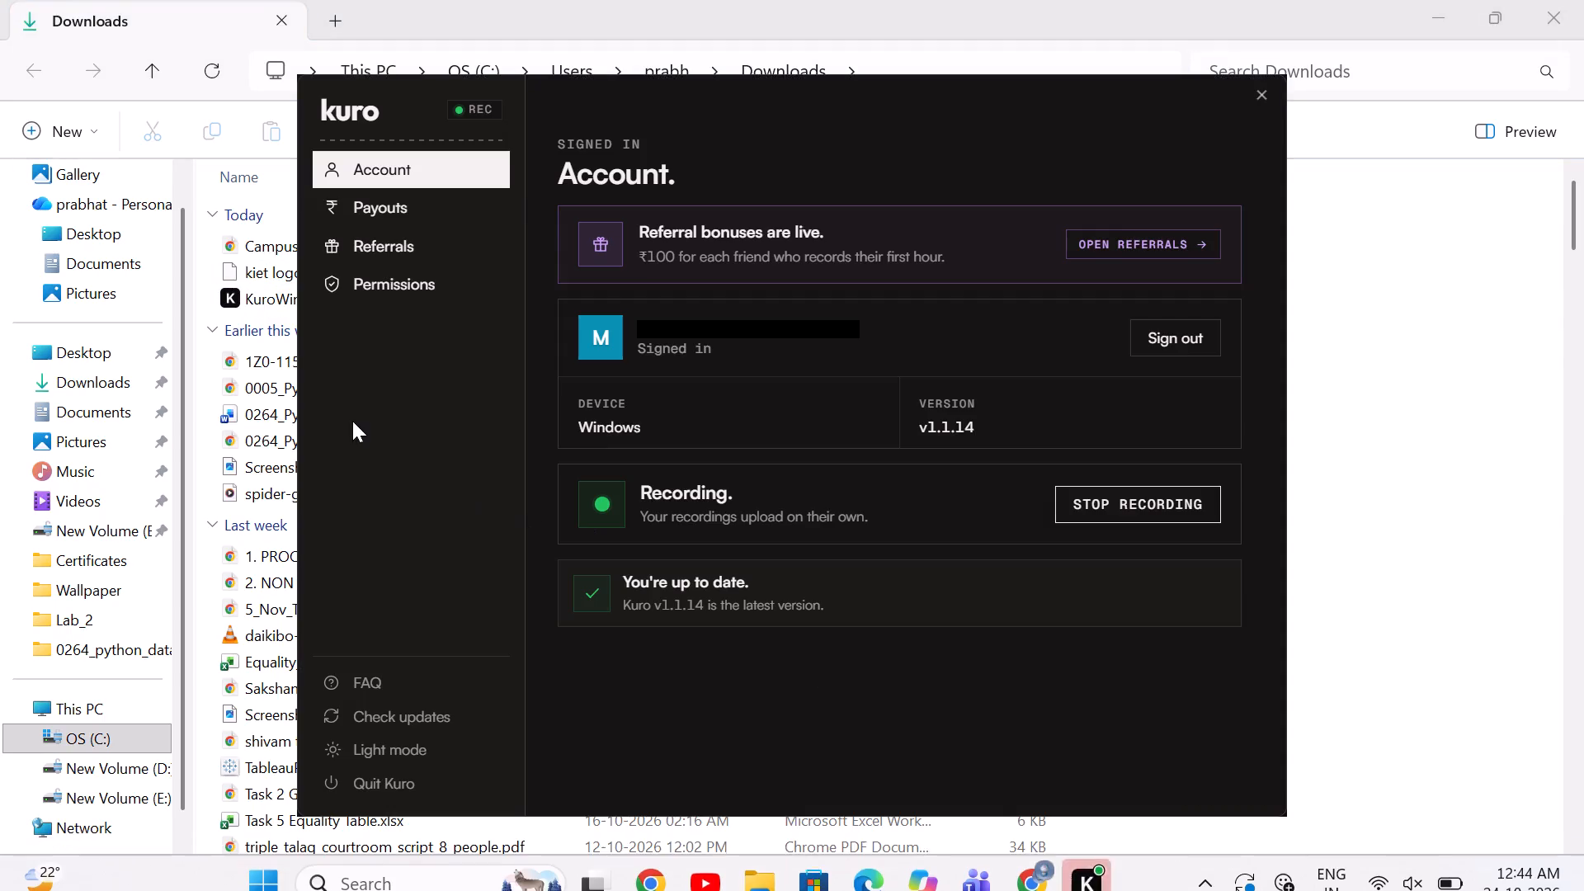